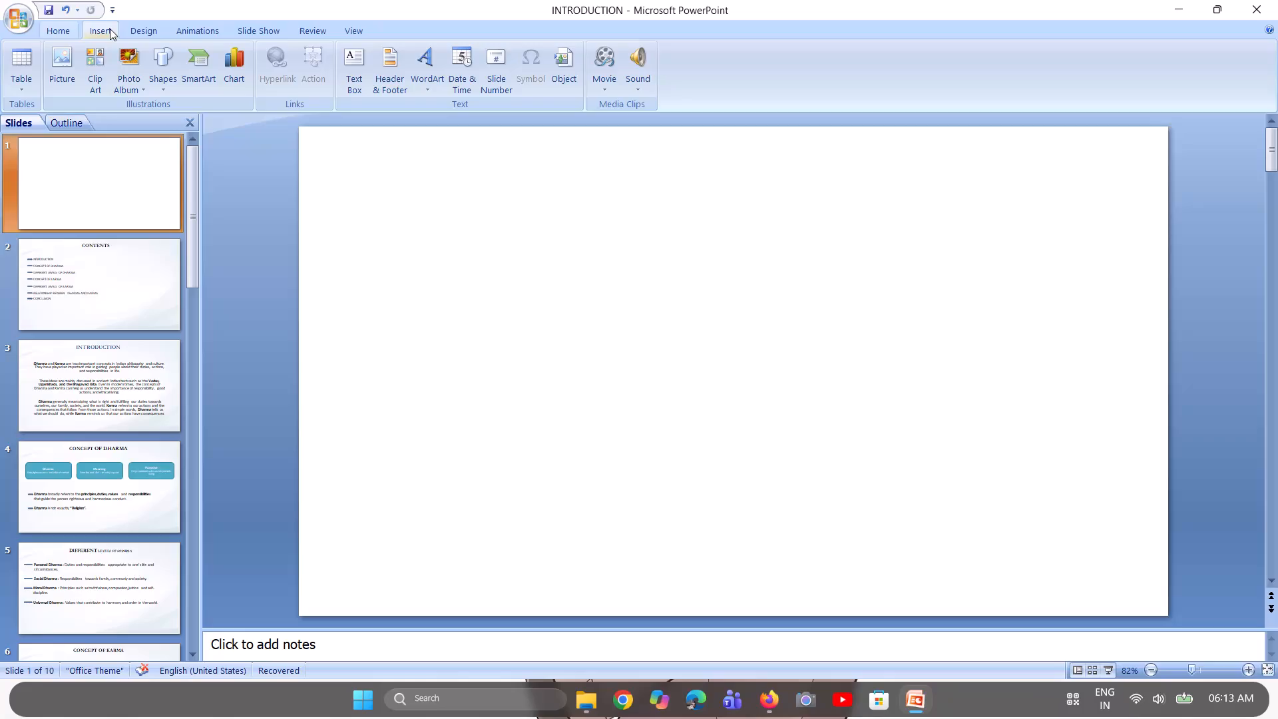
Start inserting a picture from a file on the blank first slide of the presentation.
click(55, 73)
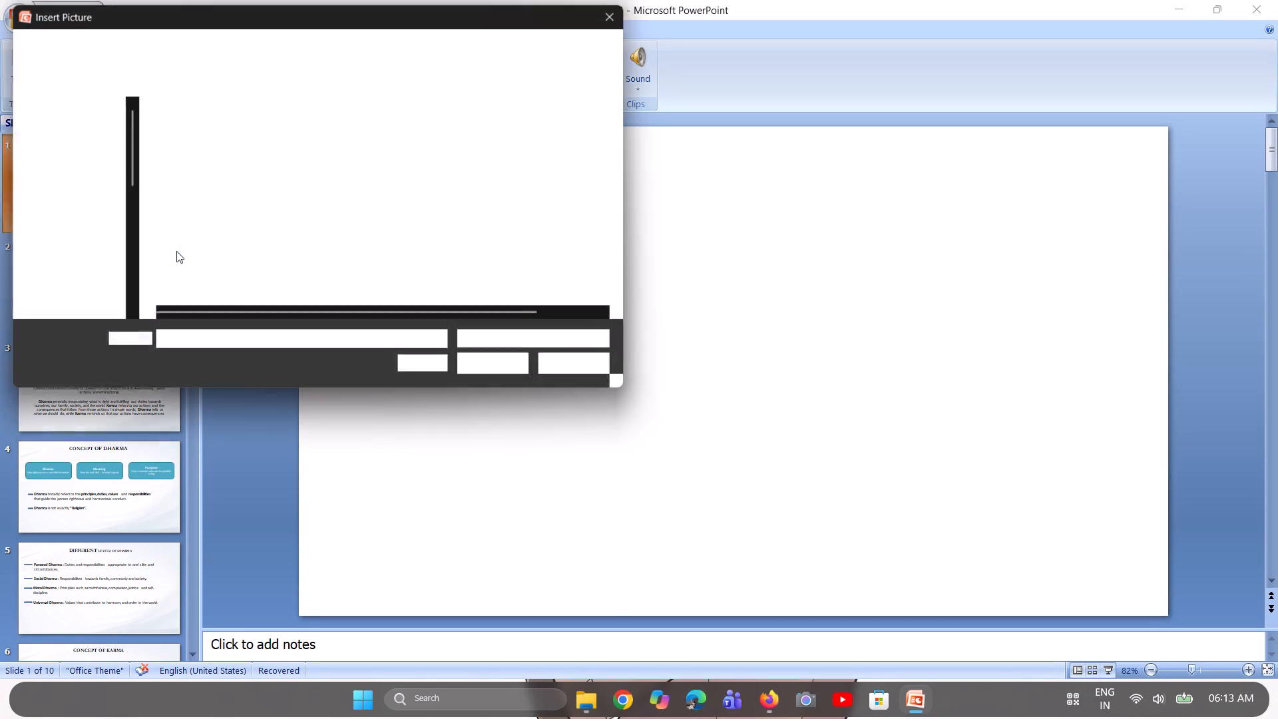
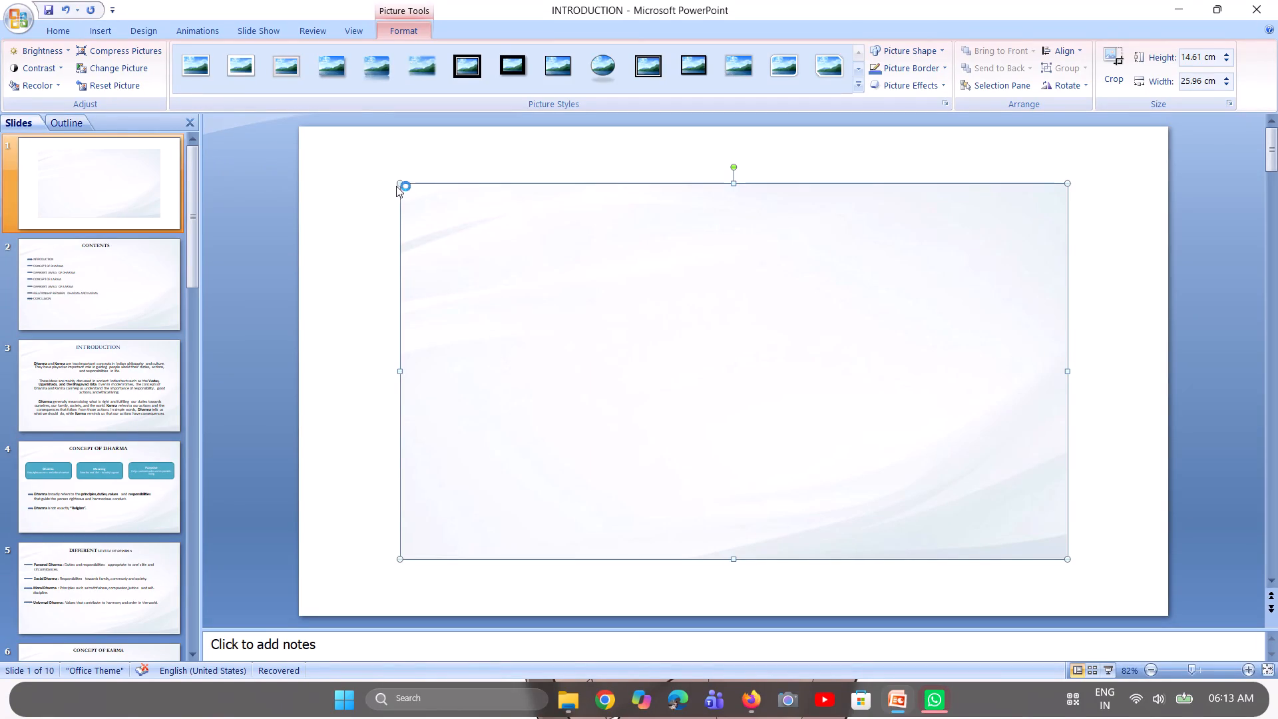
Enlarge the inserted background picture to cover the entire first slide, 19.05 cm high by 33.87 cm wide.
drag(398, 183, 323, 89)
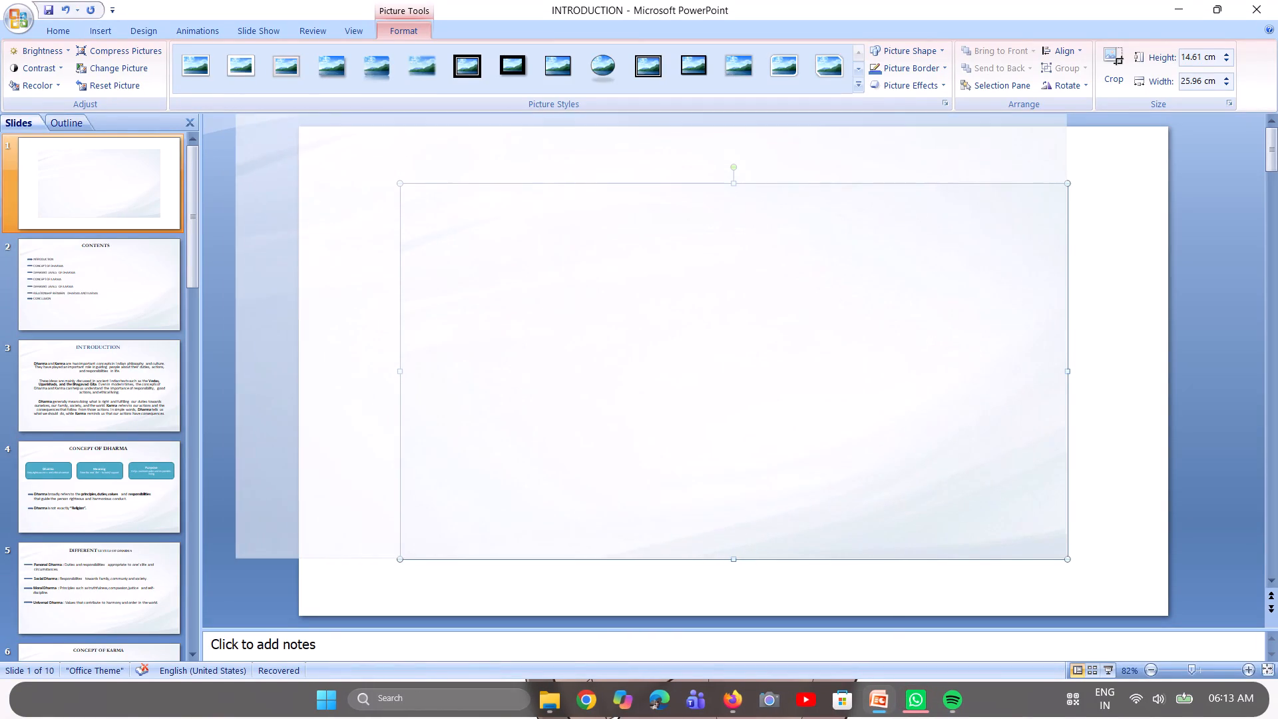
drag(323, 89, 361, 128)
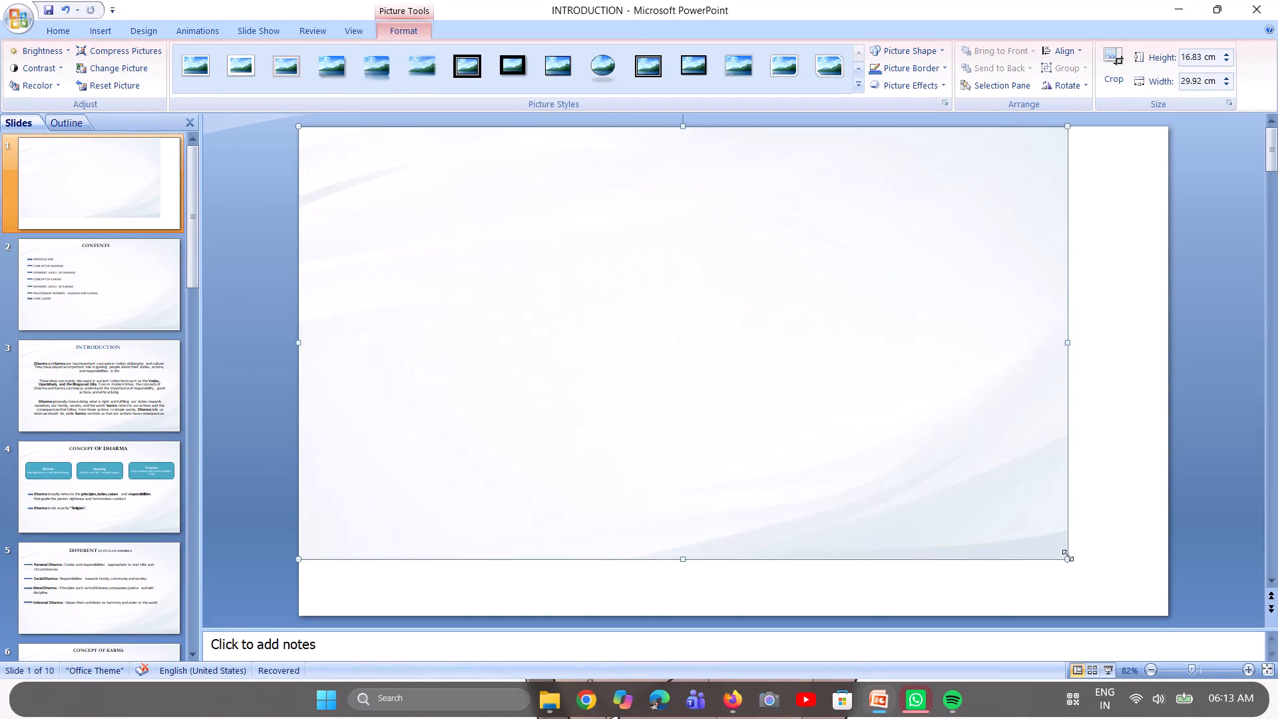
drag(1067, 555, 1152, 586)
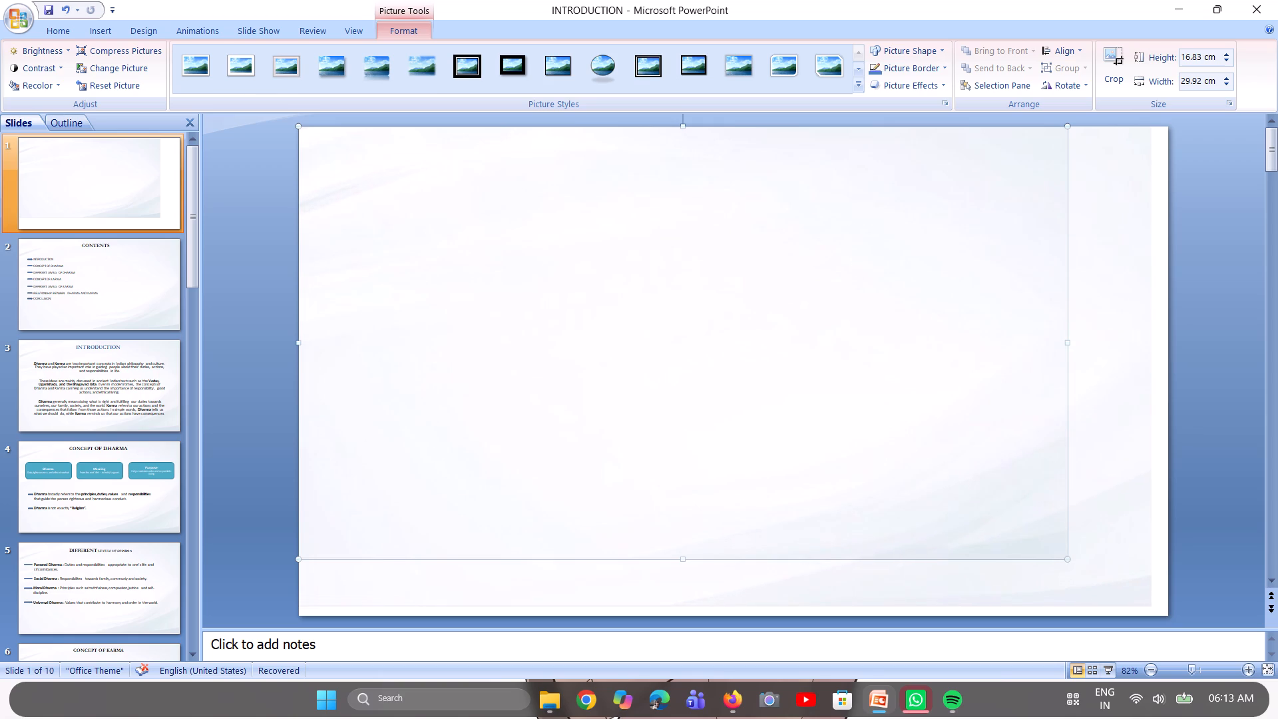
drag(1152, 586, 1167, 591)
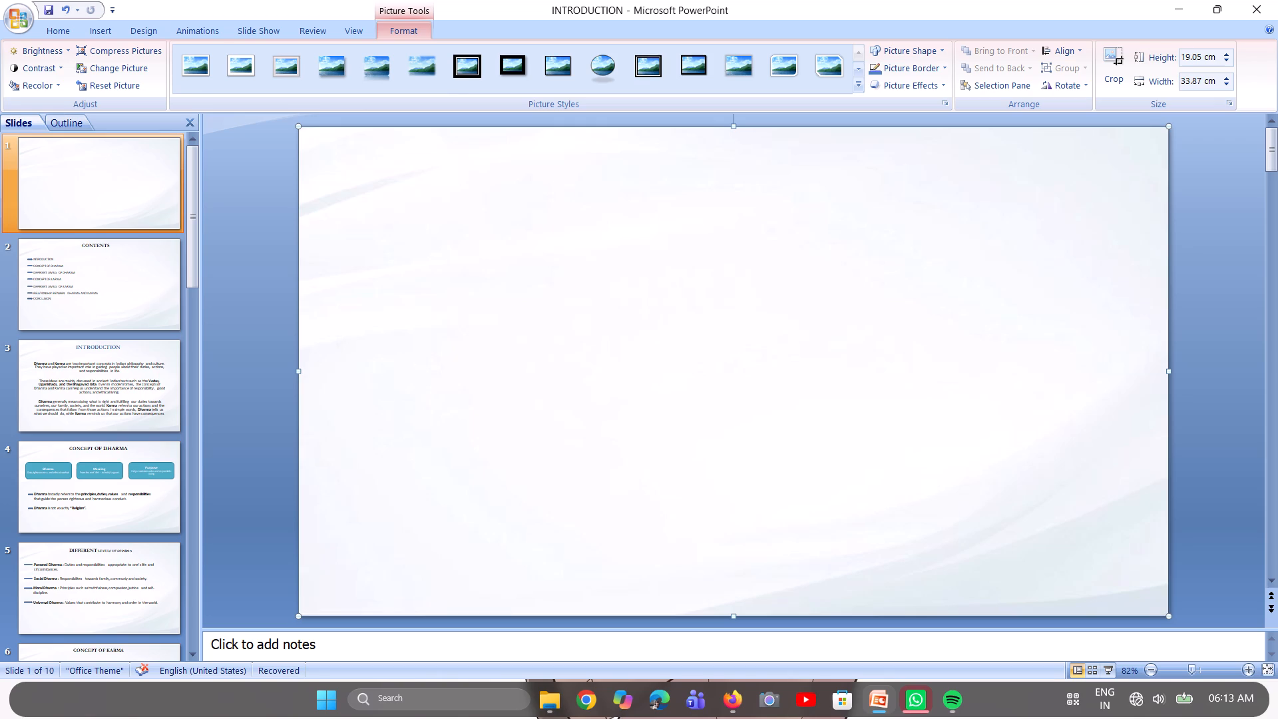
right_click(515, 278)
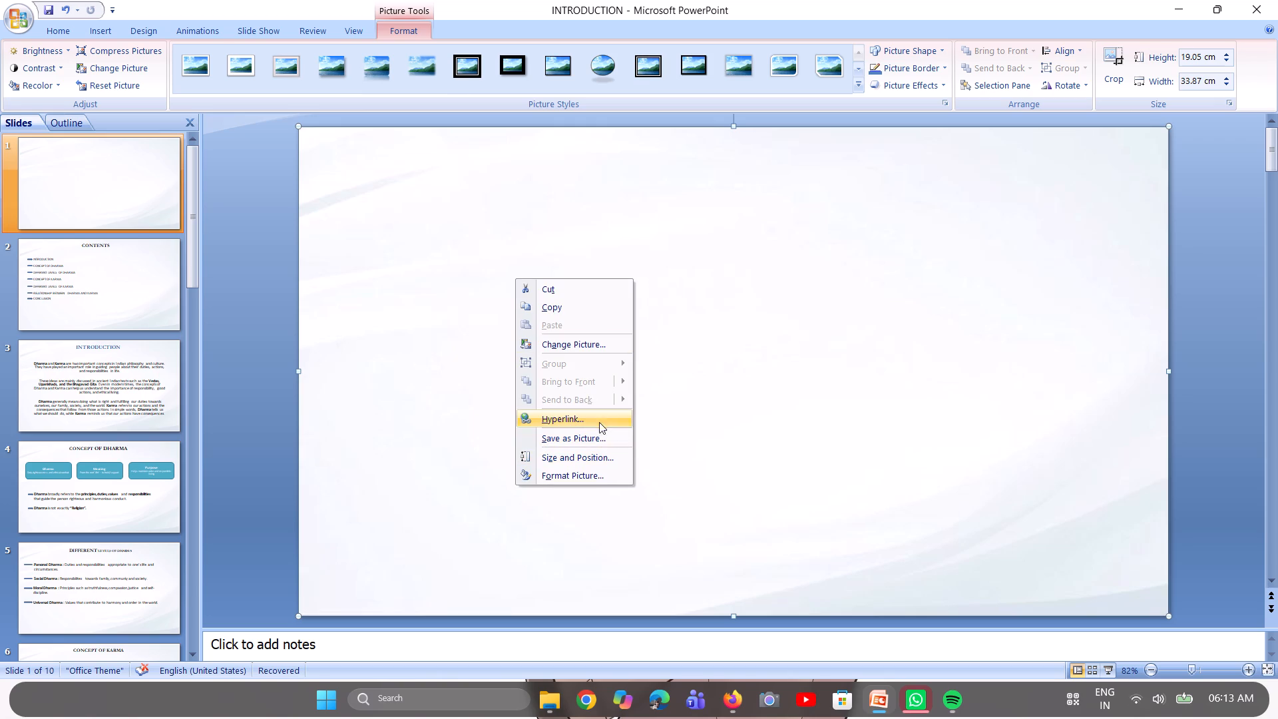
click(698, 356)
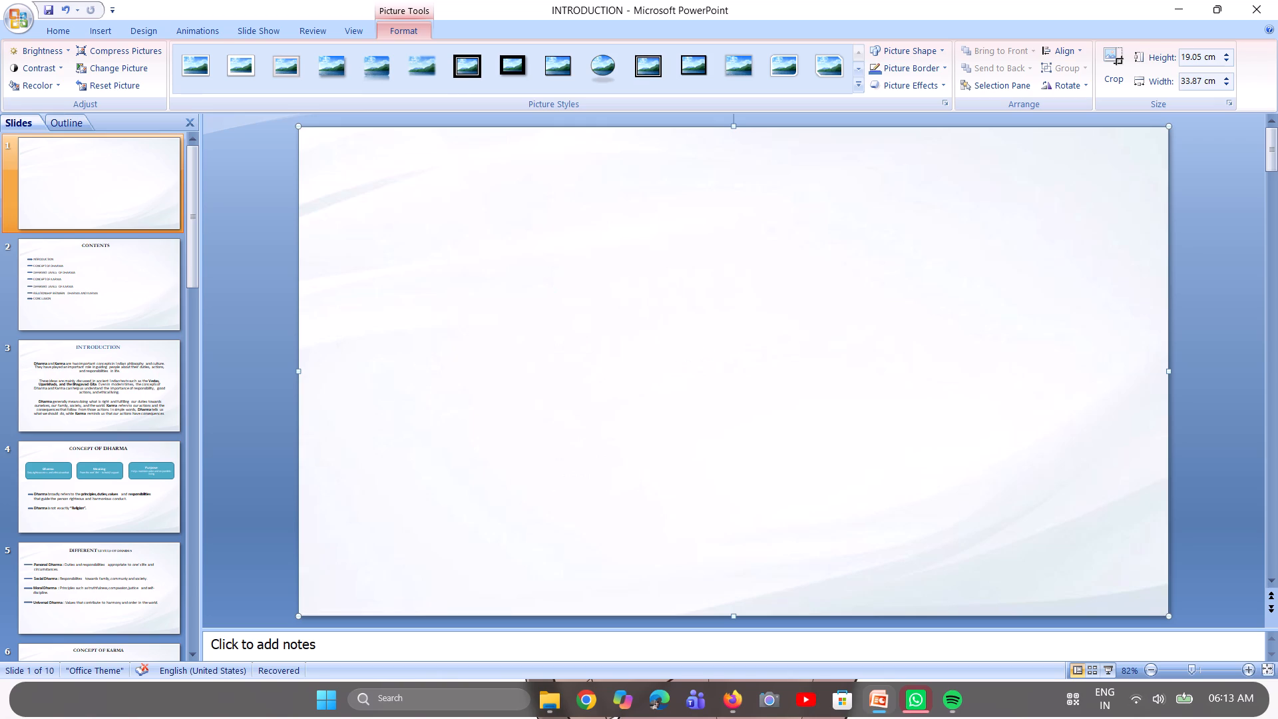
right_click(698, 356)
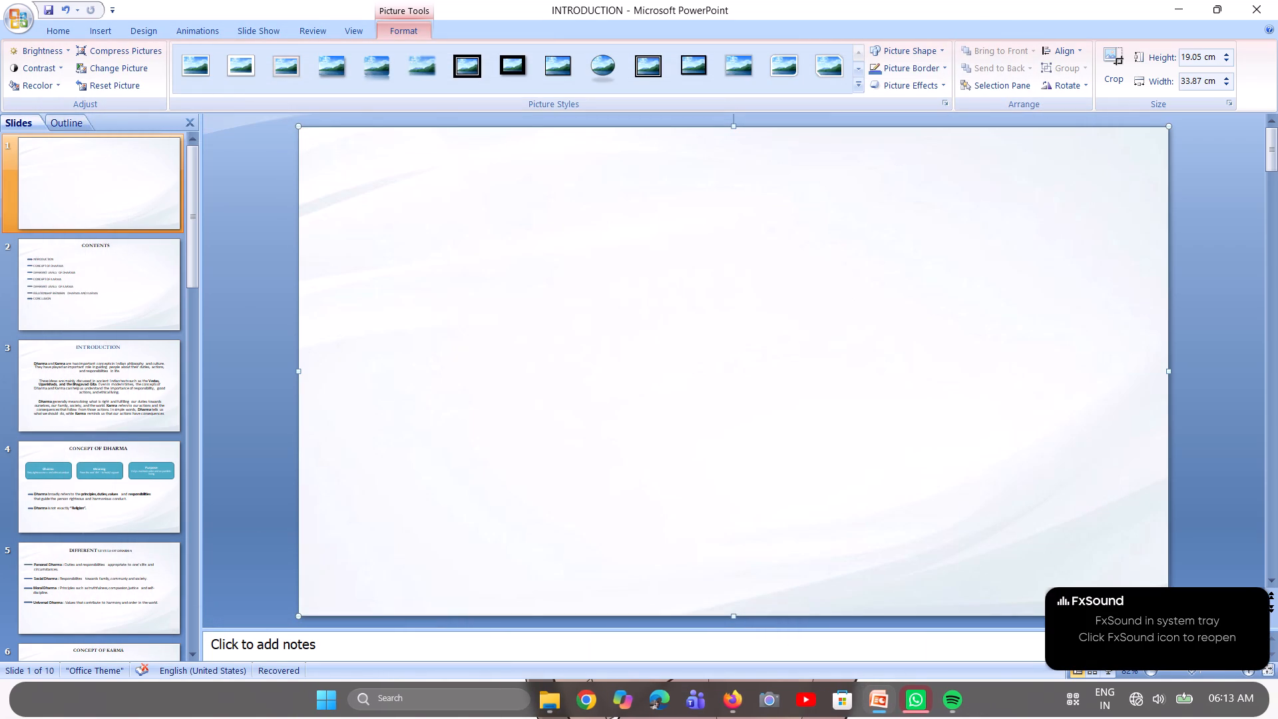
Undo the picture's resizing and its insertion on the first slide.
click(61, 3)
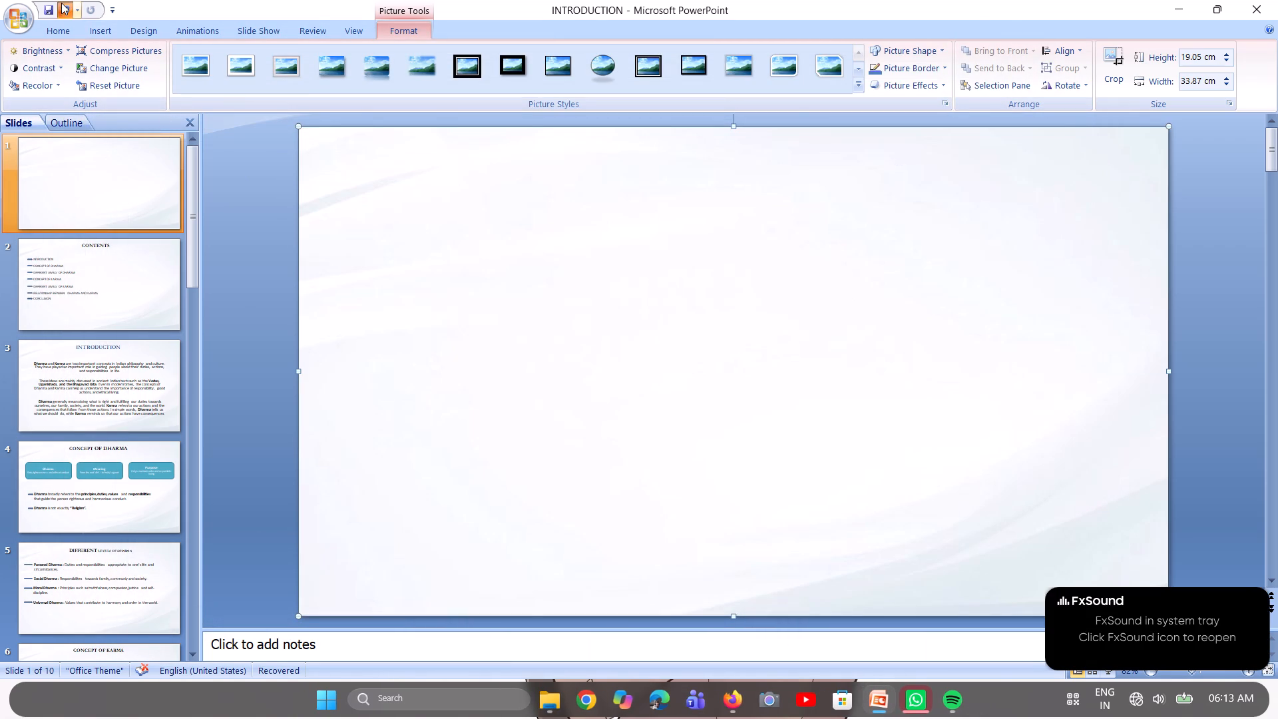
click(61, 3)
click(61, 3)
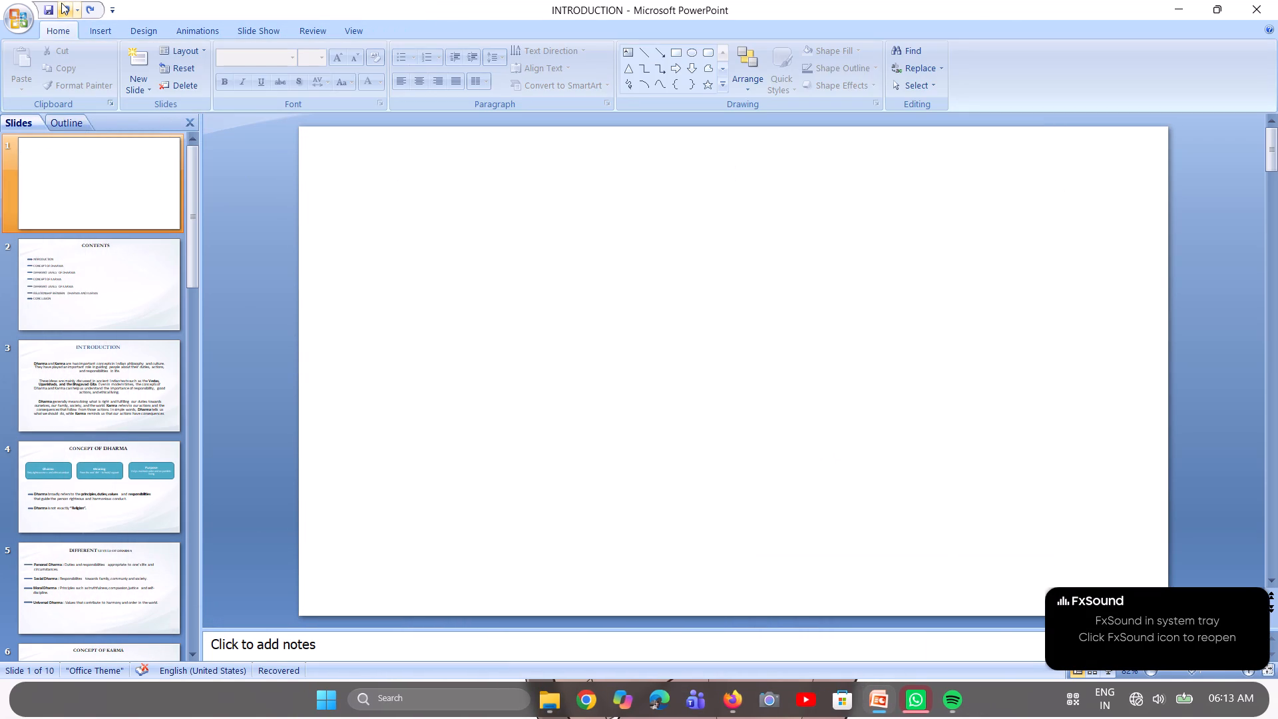
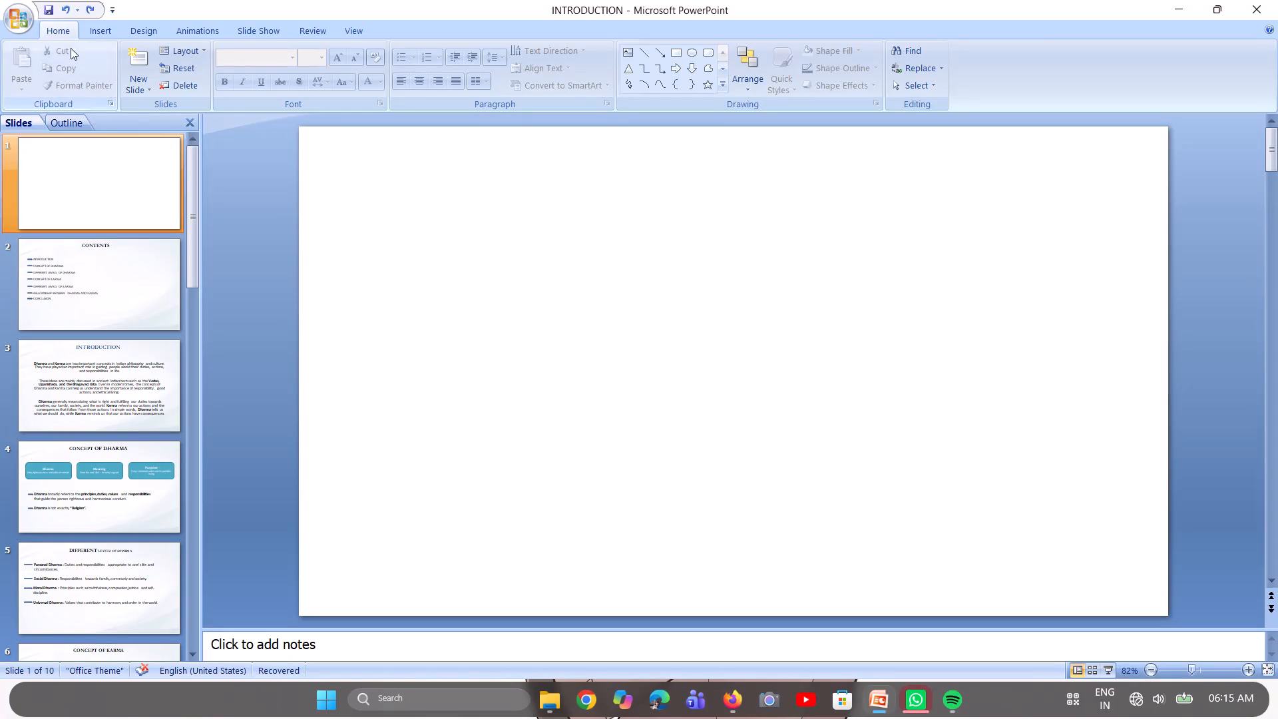
Add a text box near the top of the first slide reading "INDIAN KNOWLEDGE SYSTEM" and centre its text.
click(103, 34)
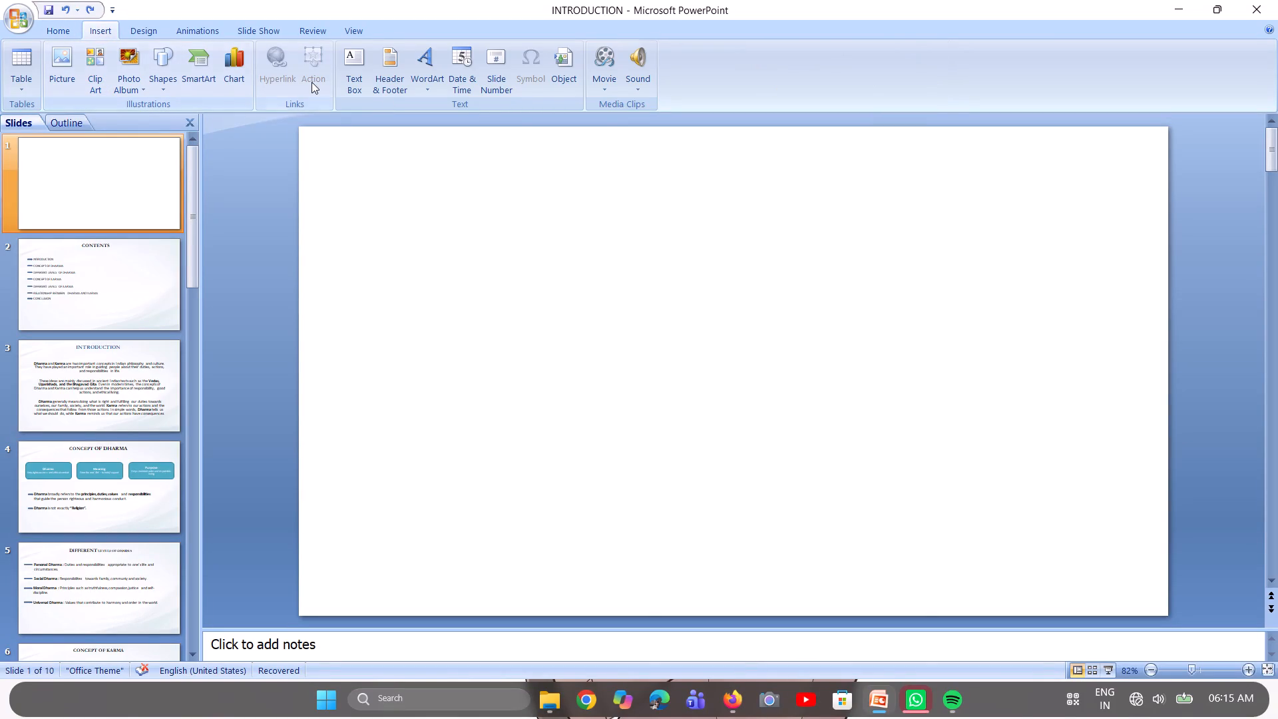
click(359, 64)
drag(359, 64, 612, 206)
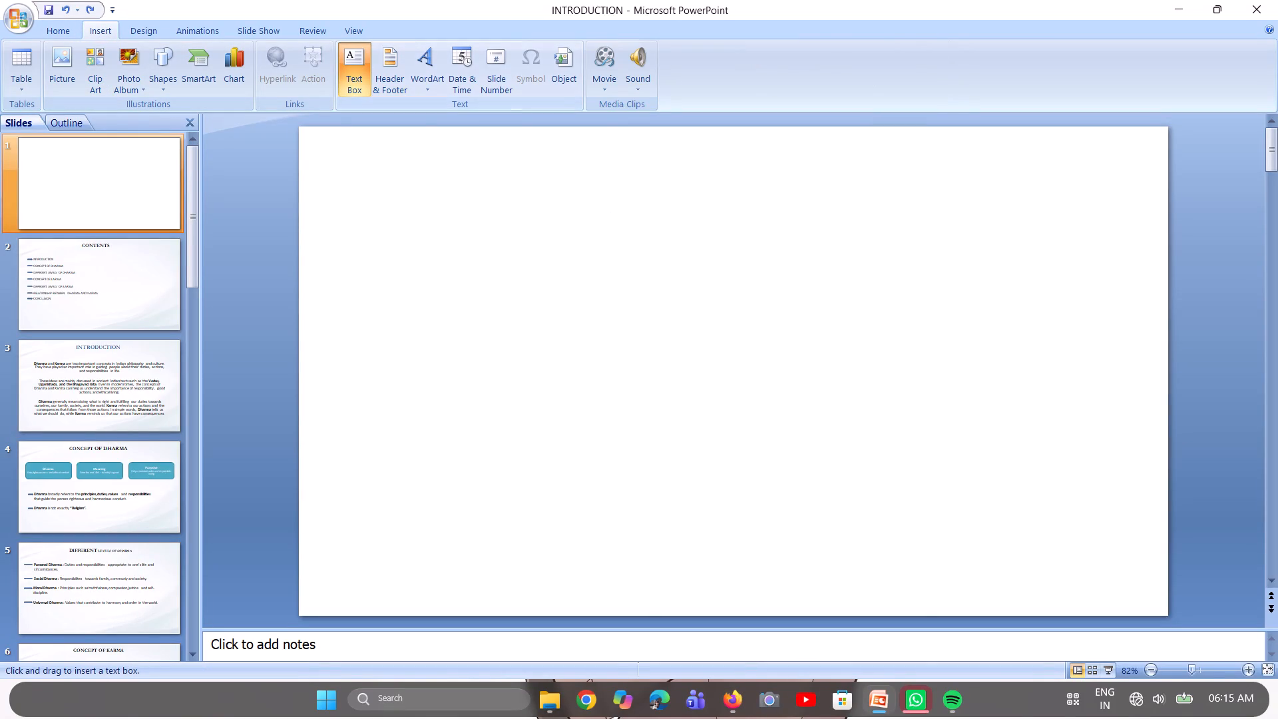
drag(578, 161, 998, 169)
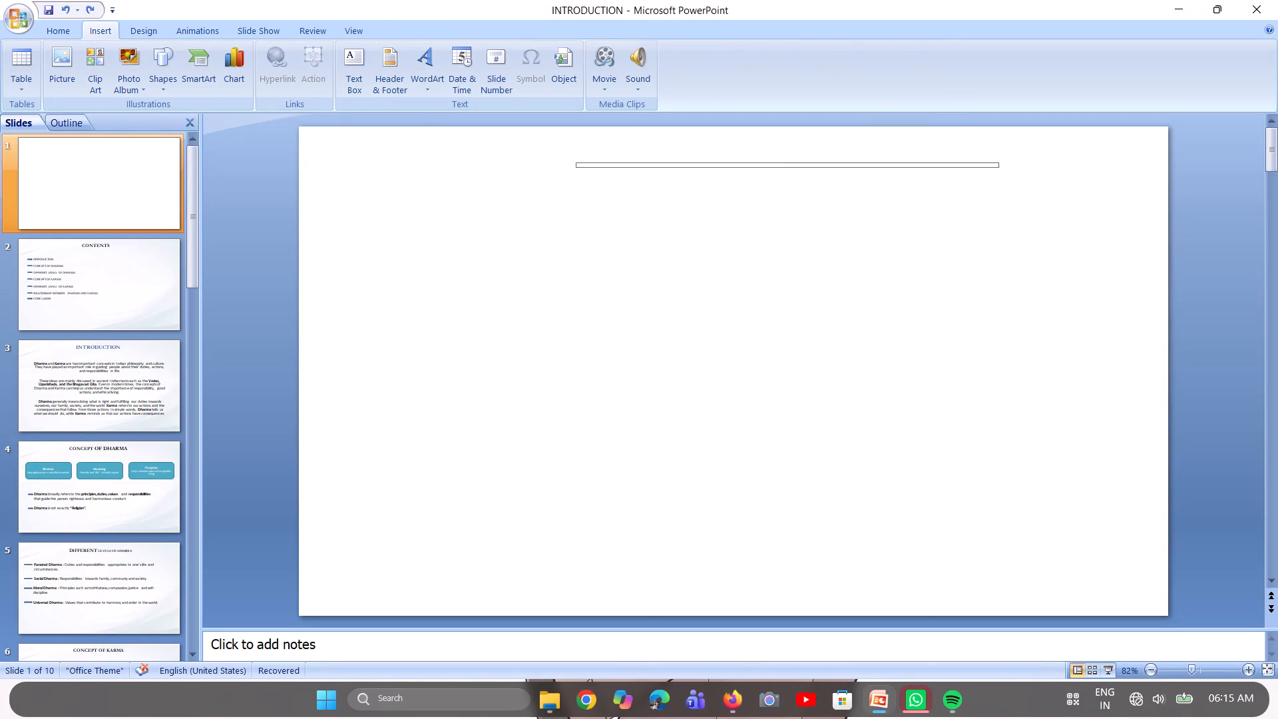
drag(998, 169, 998, 168)
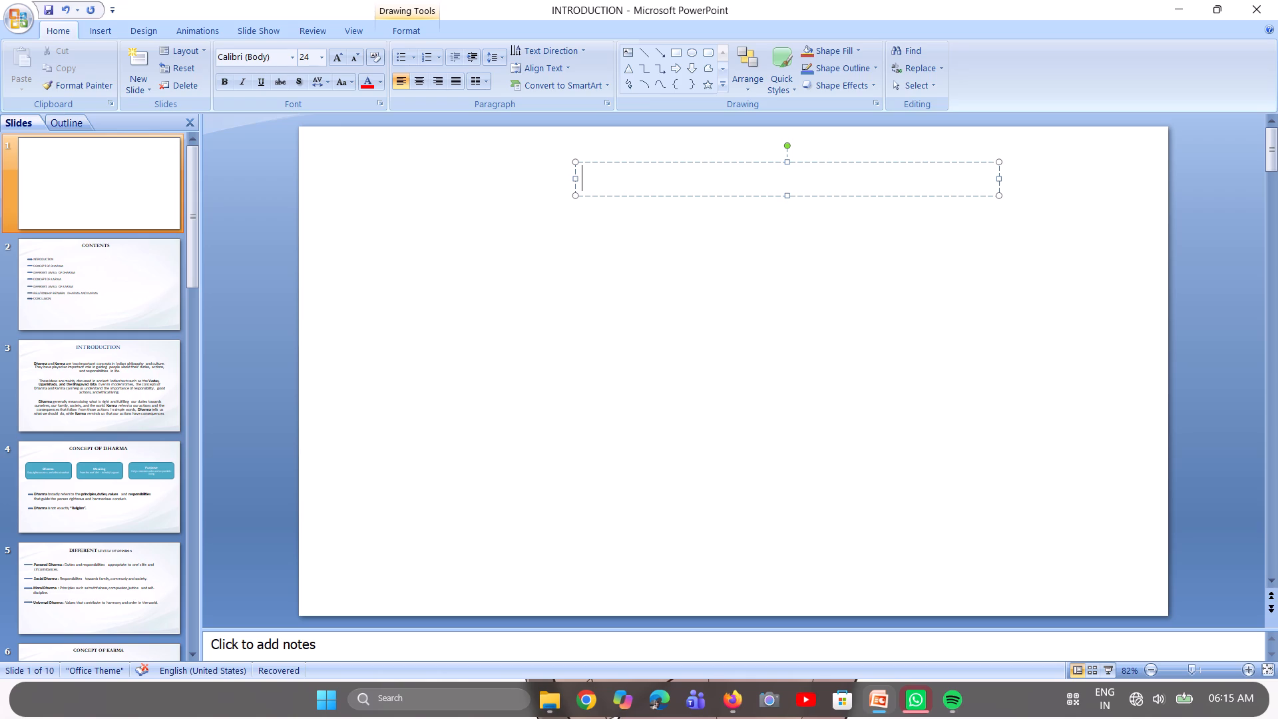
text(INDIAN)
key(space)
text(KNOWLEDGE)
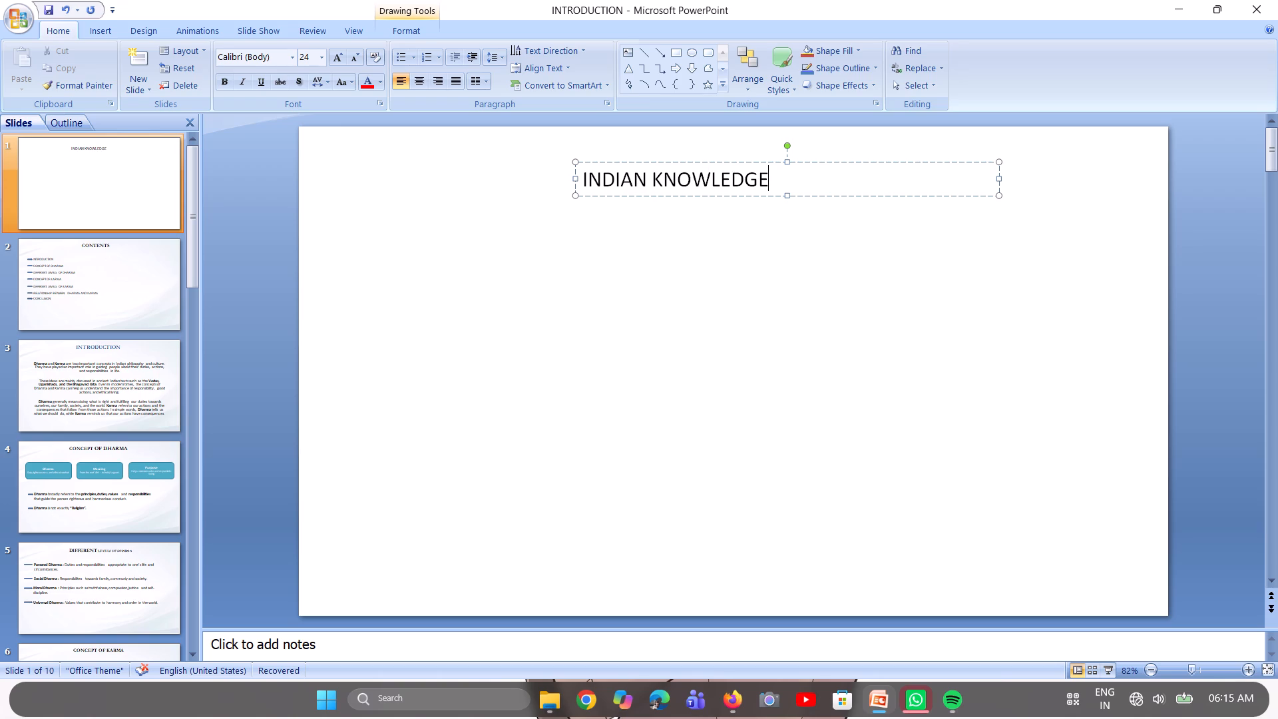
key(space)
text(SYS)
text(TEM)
click(421, 79)
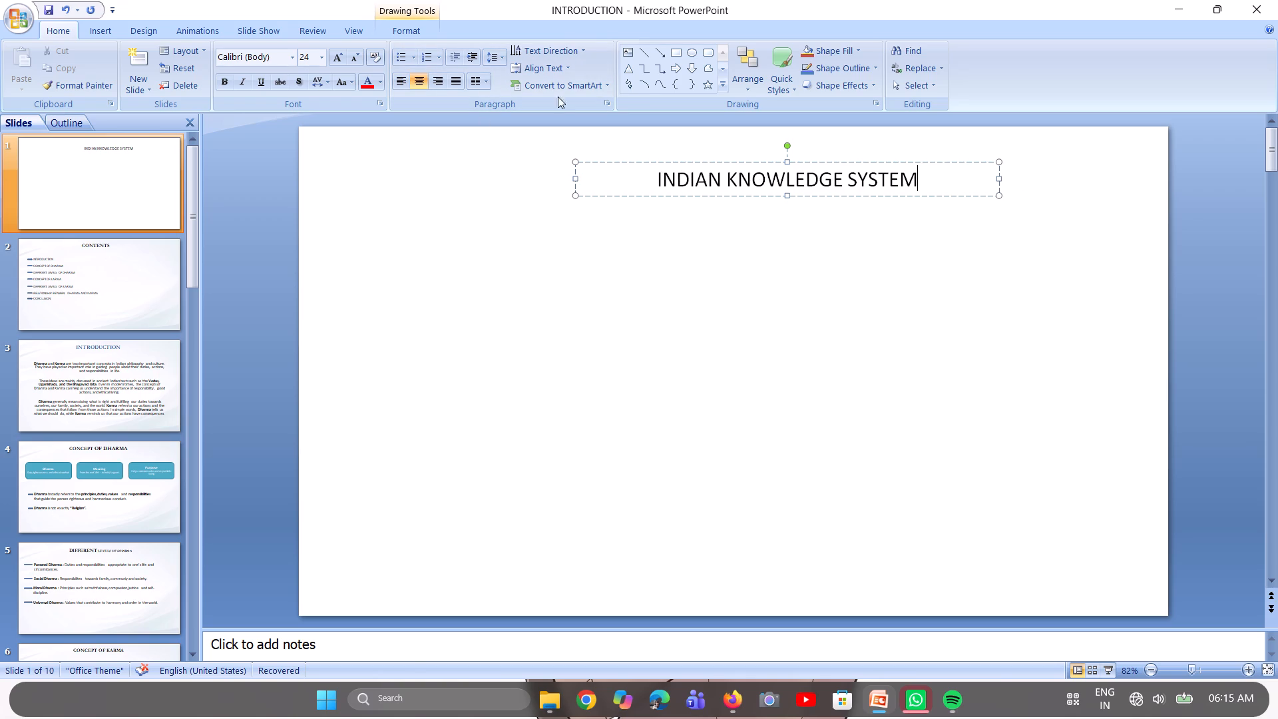
Make the whole INDIAN KNOWLEDGE SYSTEM heading bold and set its font size to 28.
click(338, 61)
drag(656, 186, 908, 166)
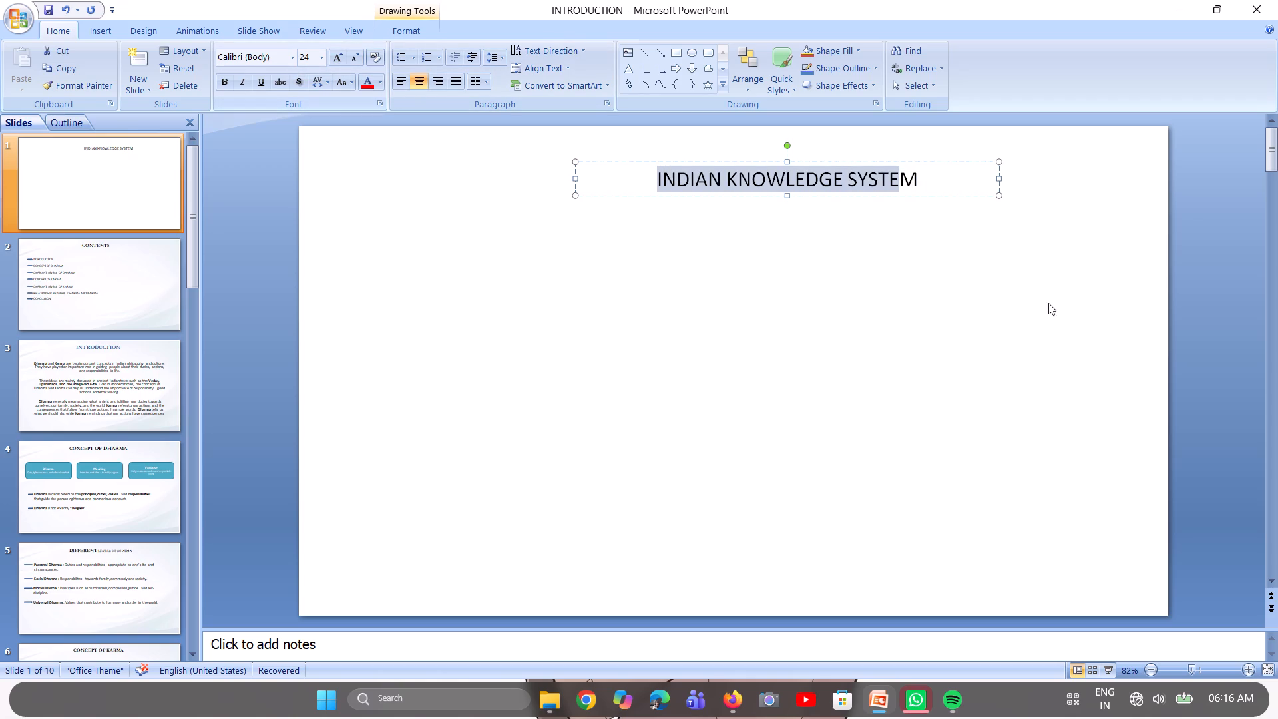
drag(688, 274, 661, 168)
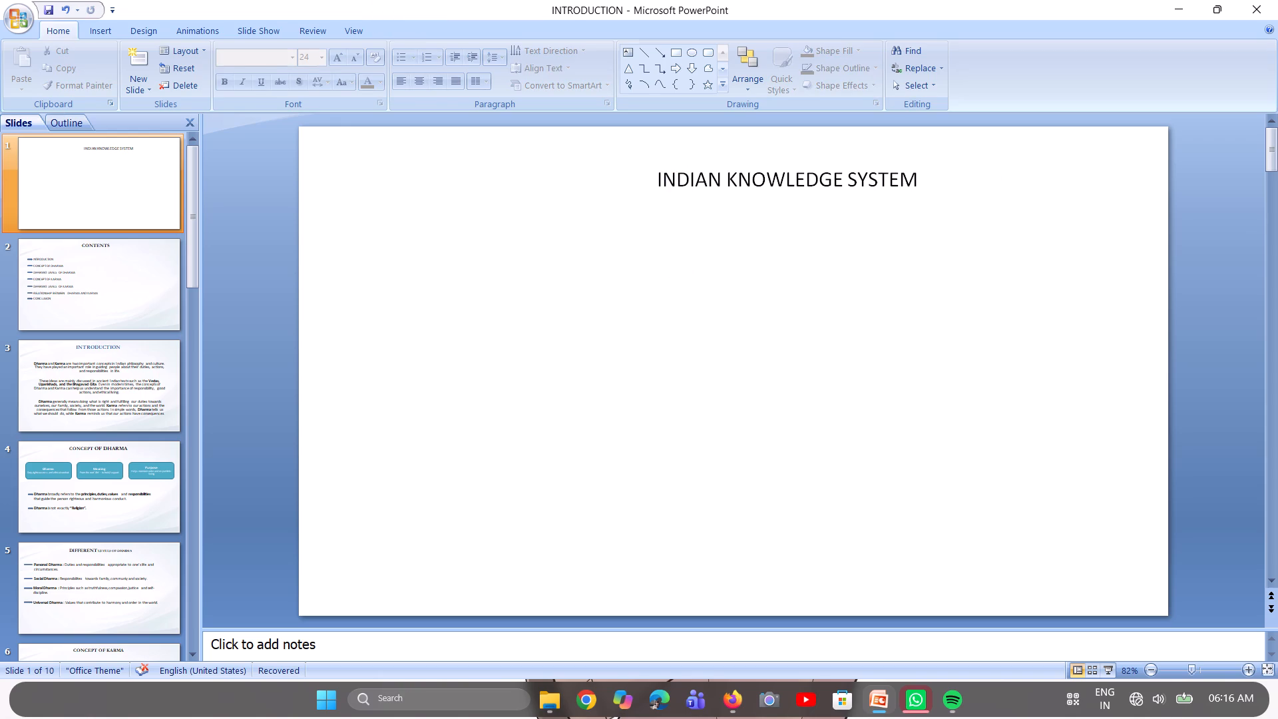
click(661, 180)
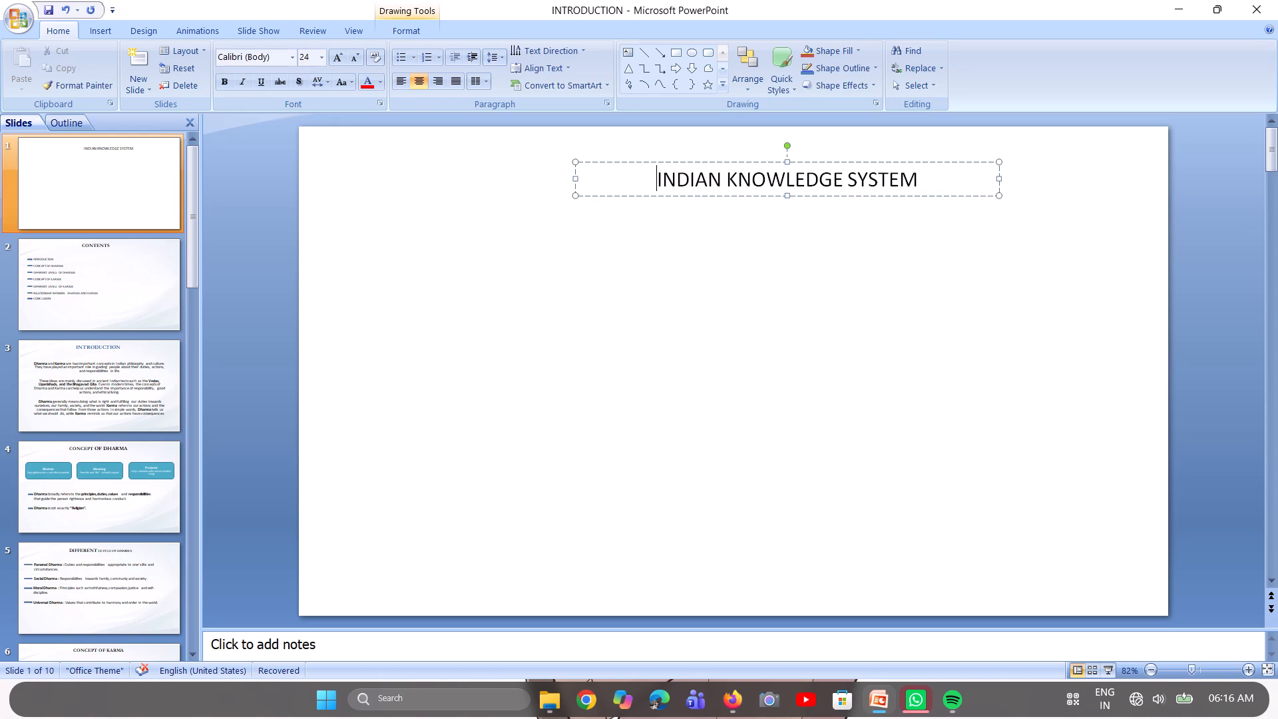
click(658, 177)
double_click(658, 177)
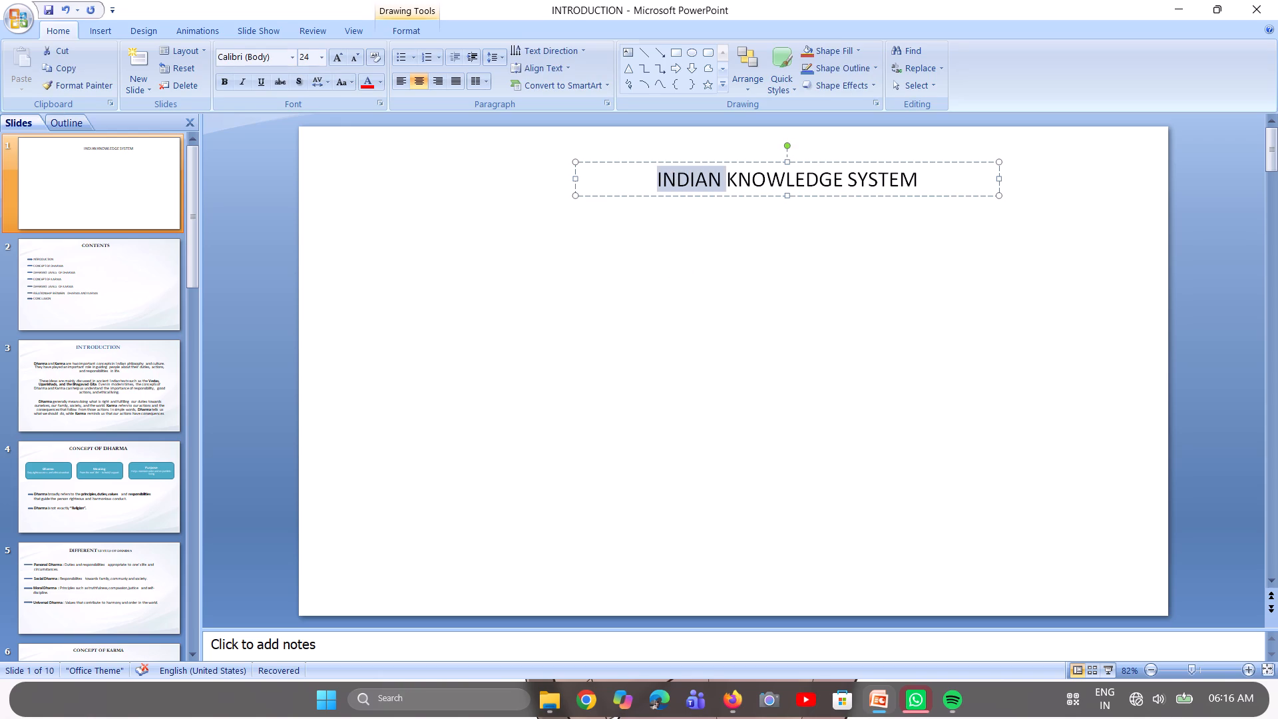
drag(656, 210, 669, 152)
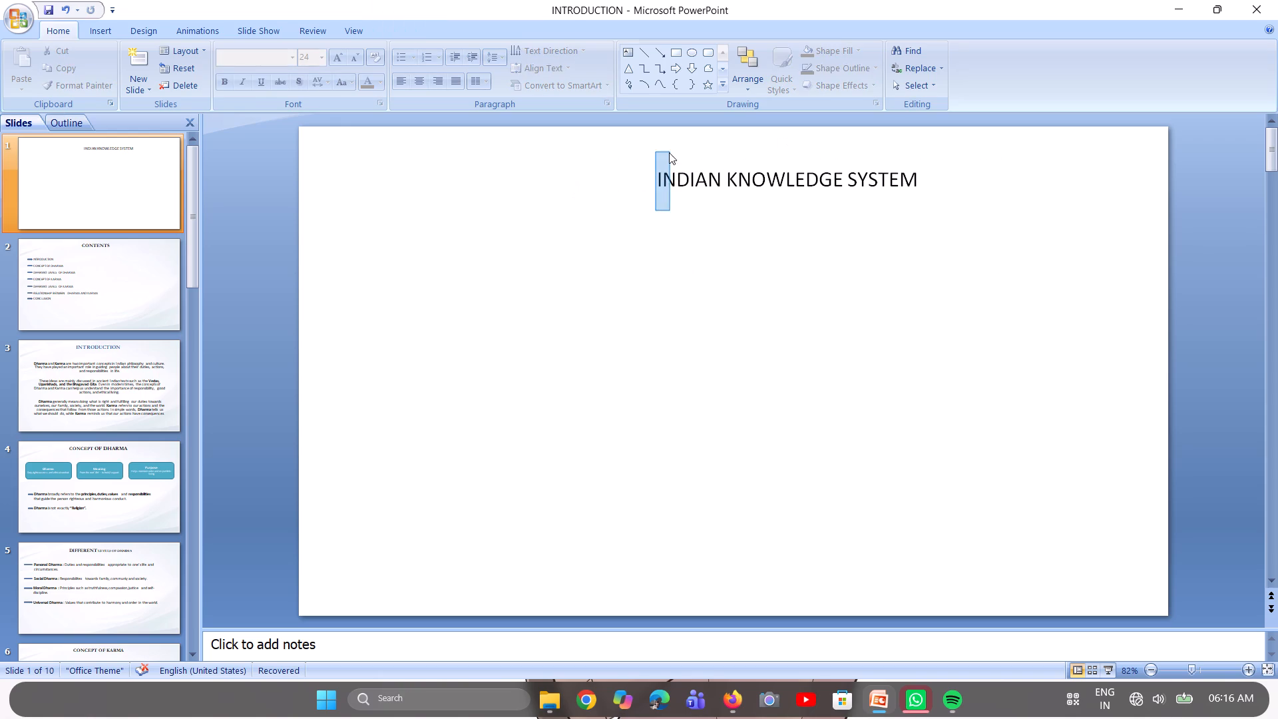
drag(669, 152, 665, 158)
drag(656, 178, 918, 152)
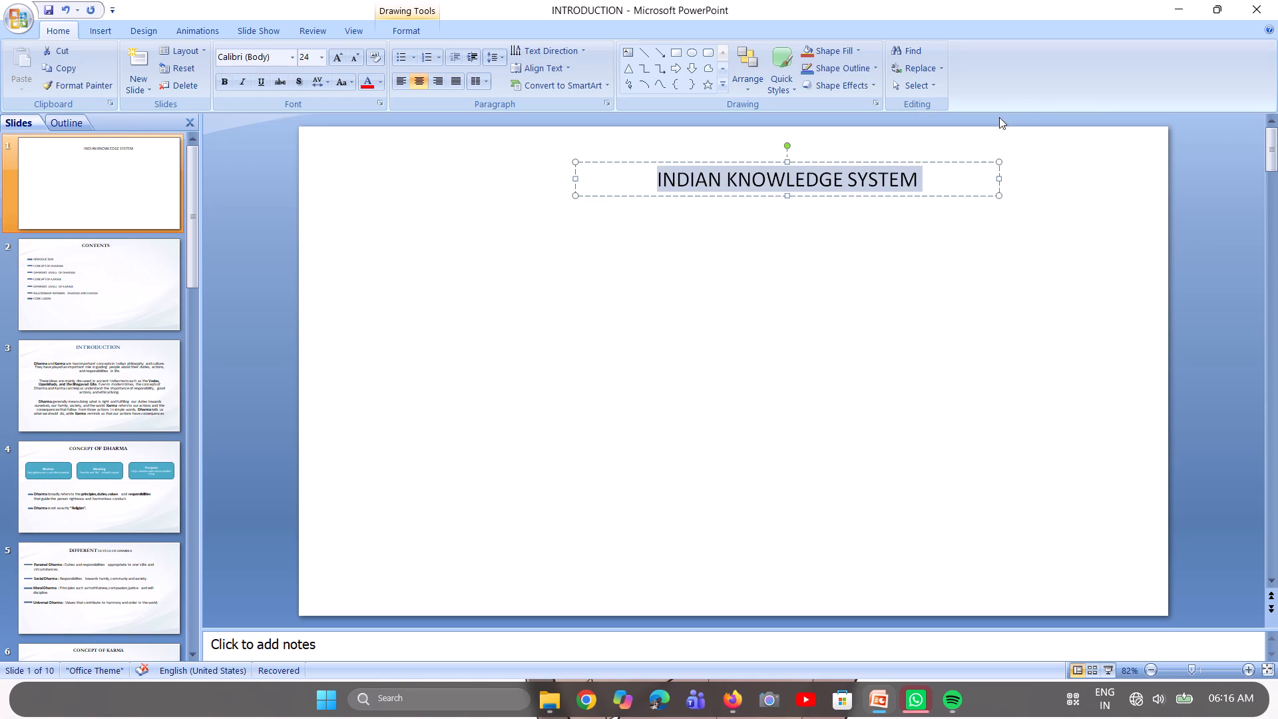
click(915, 184)
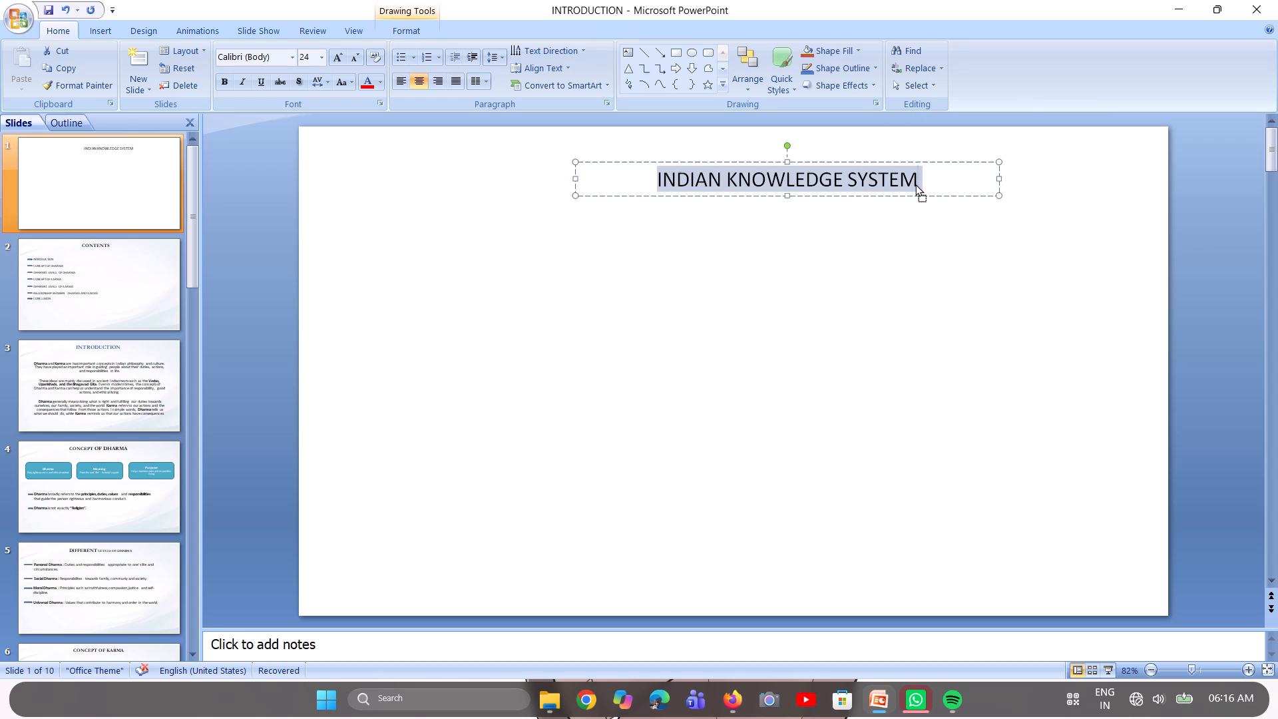
click(915, 184)
drag(915, 184, 608, 182)
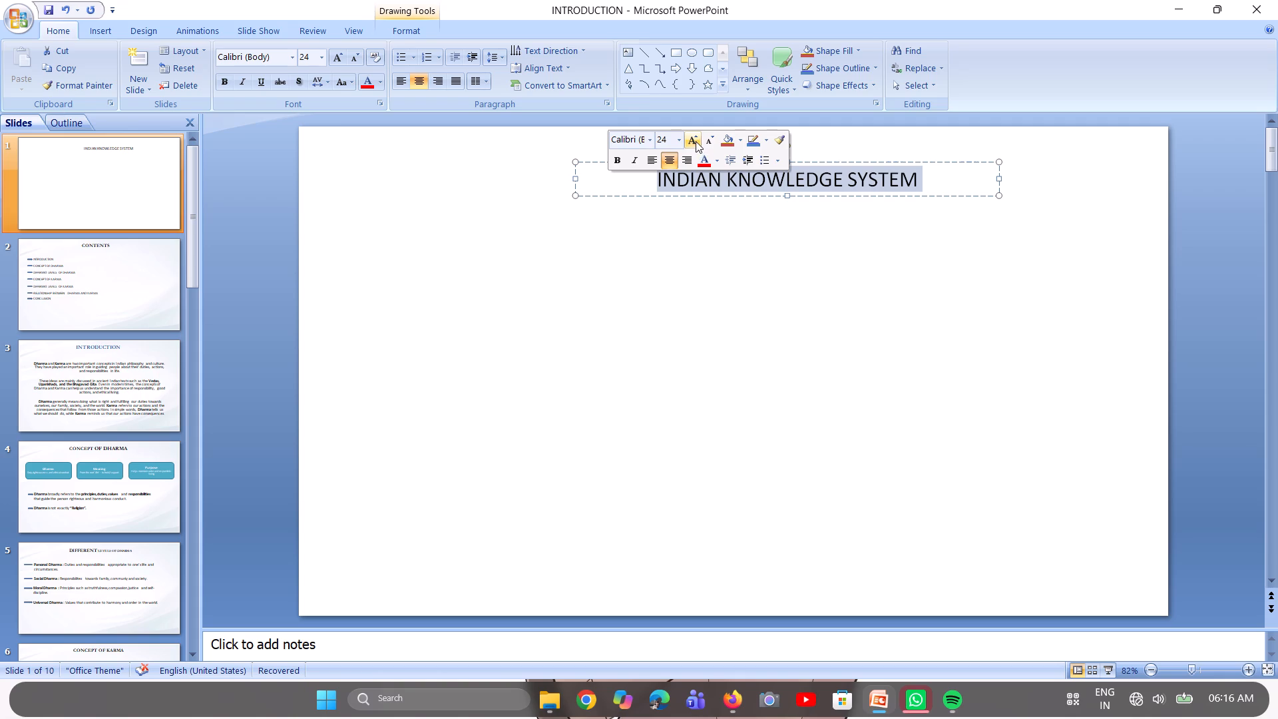
click(614, 165)
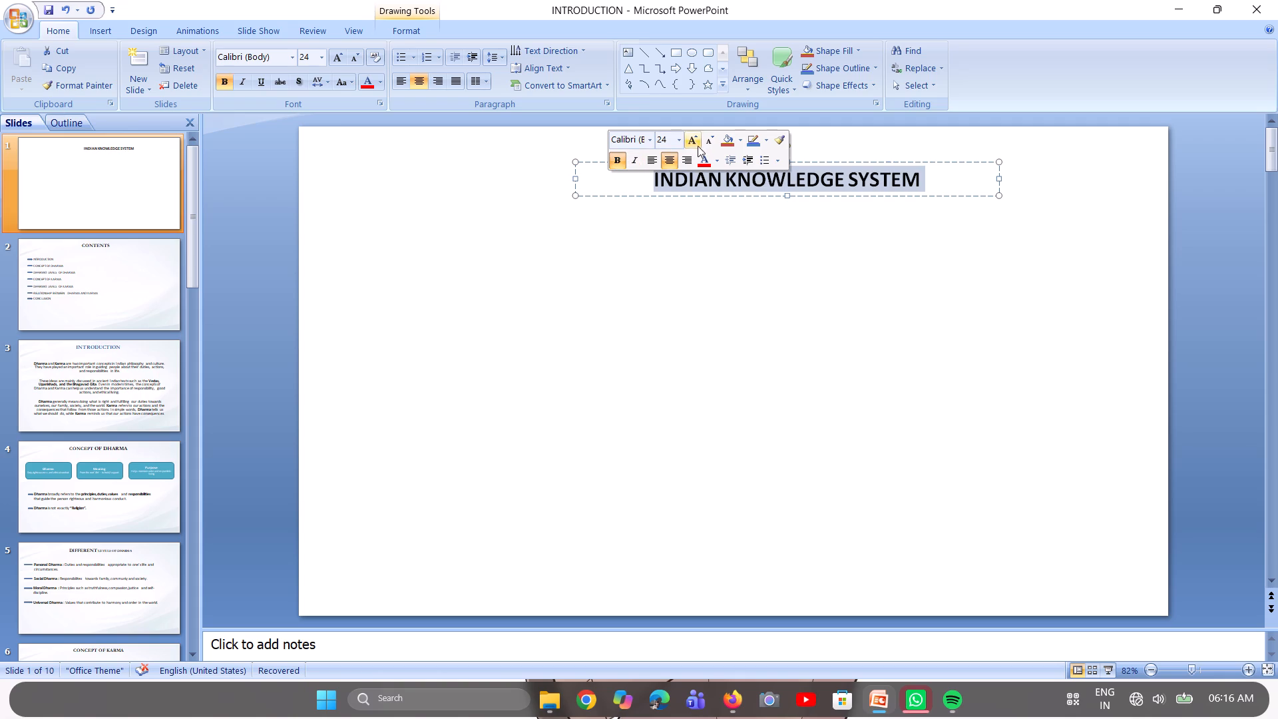
click(692, 136)
click(656, 284)
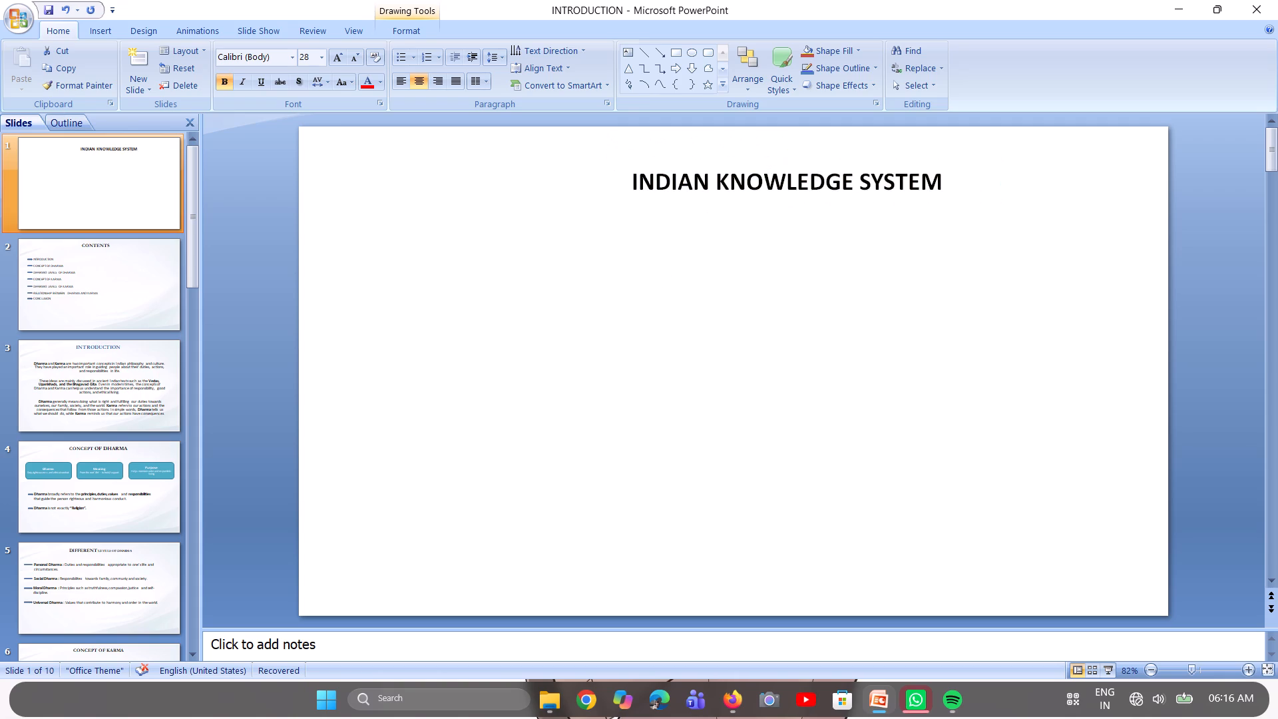
Move the INDIAN KNOWLEDGE SYSTEM text box up to the slide's top edge, roughly centred across its width.
click(718, 193)
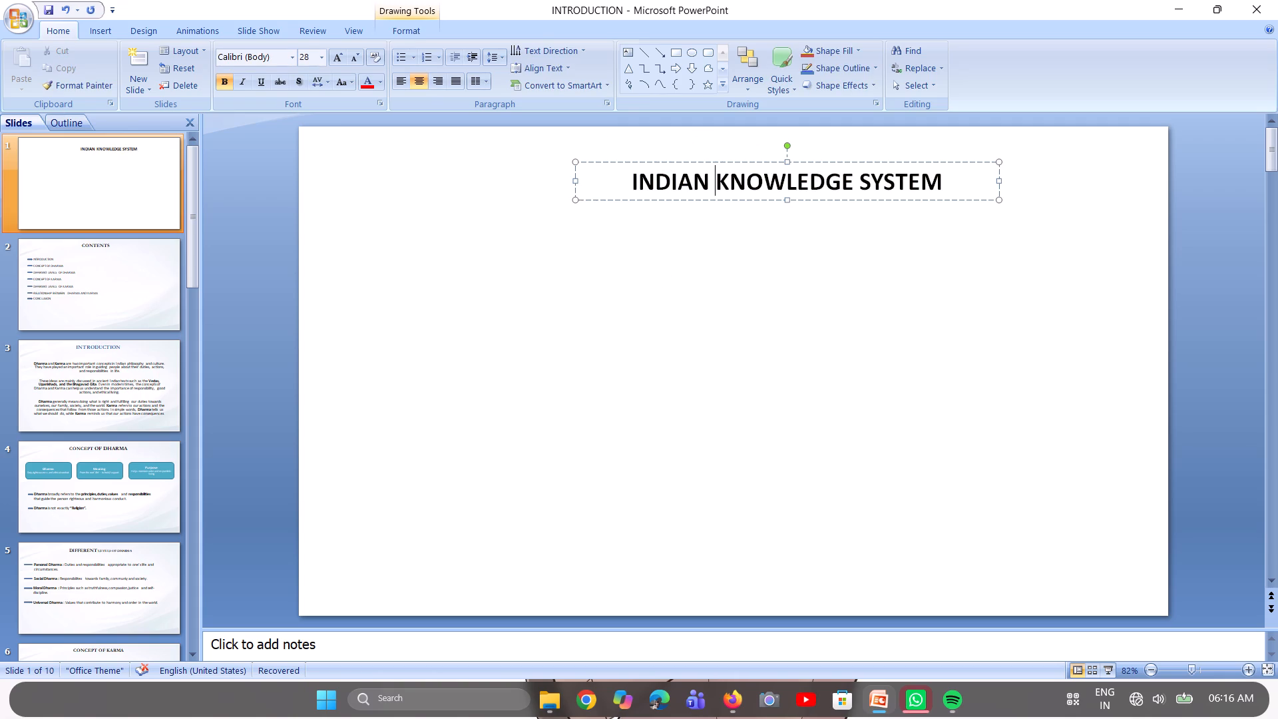
drag(582, 193, 524, 122)
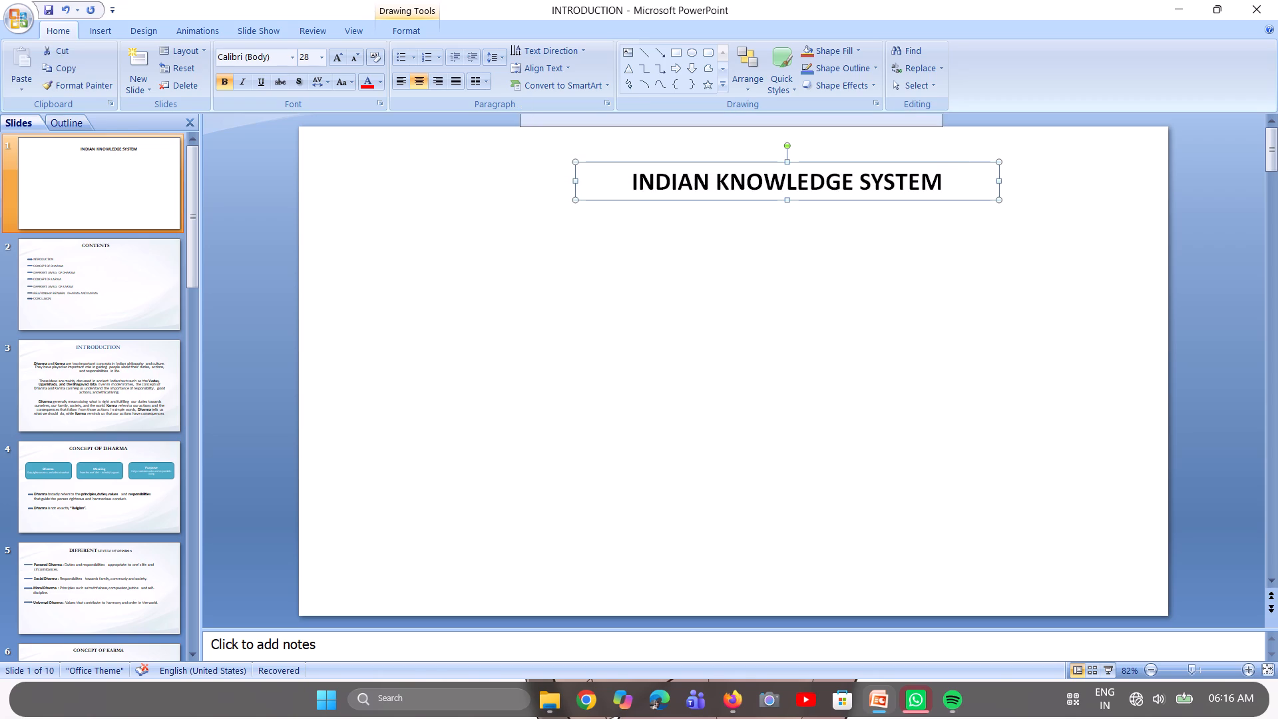
drag(524, 122, 528, 162)
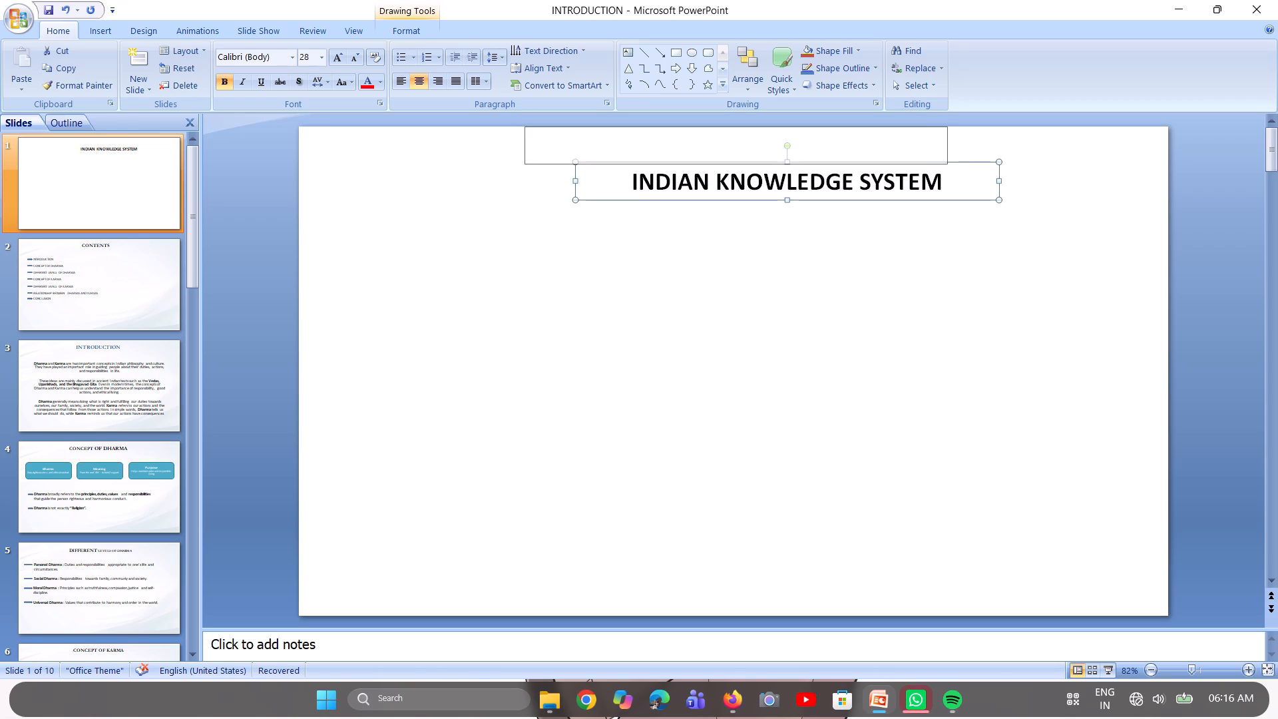
drag(528, 162, 530, 168)
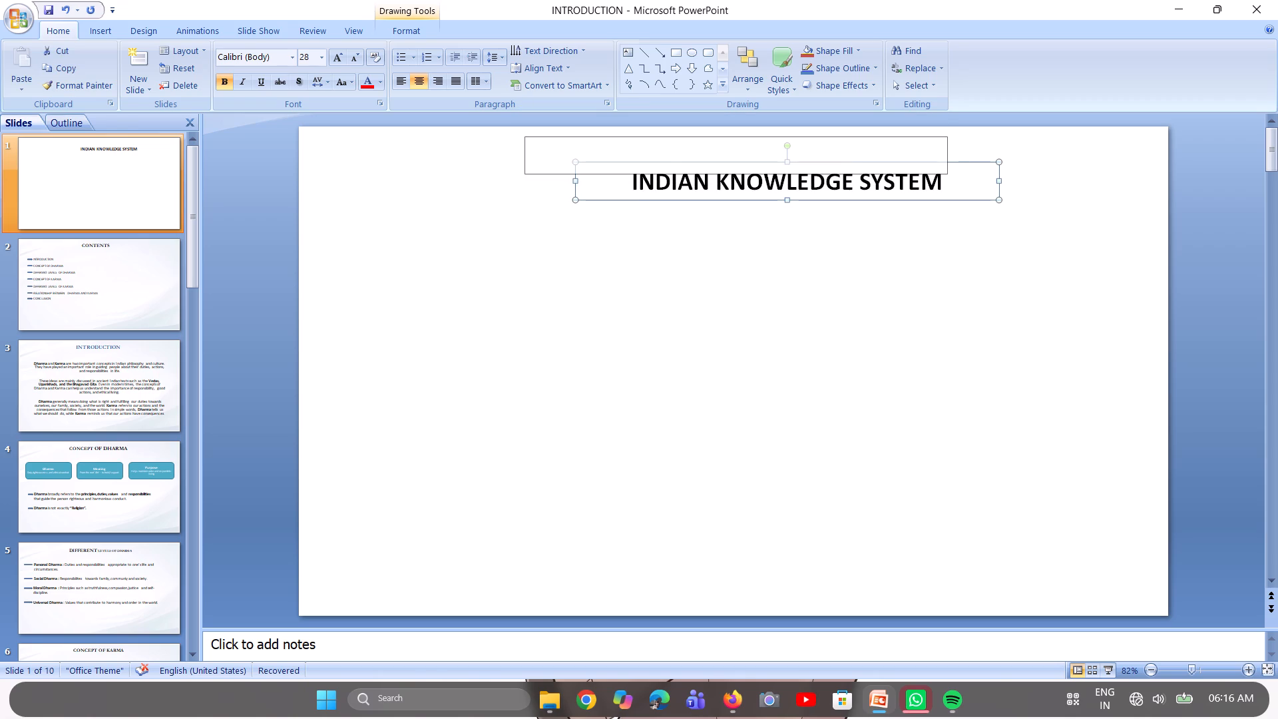
drag(530, 168, 530, 168)
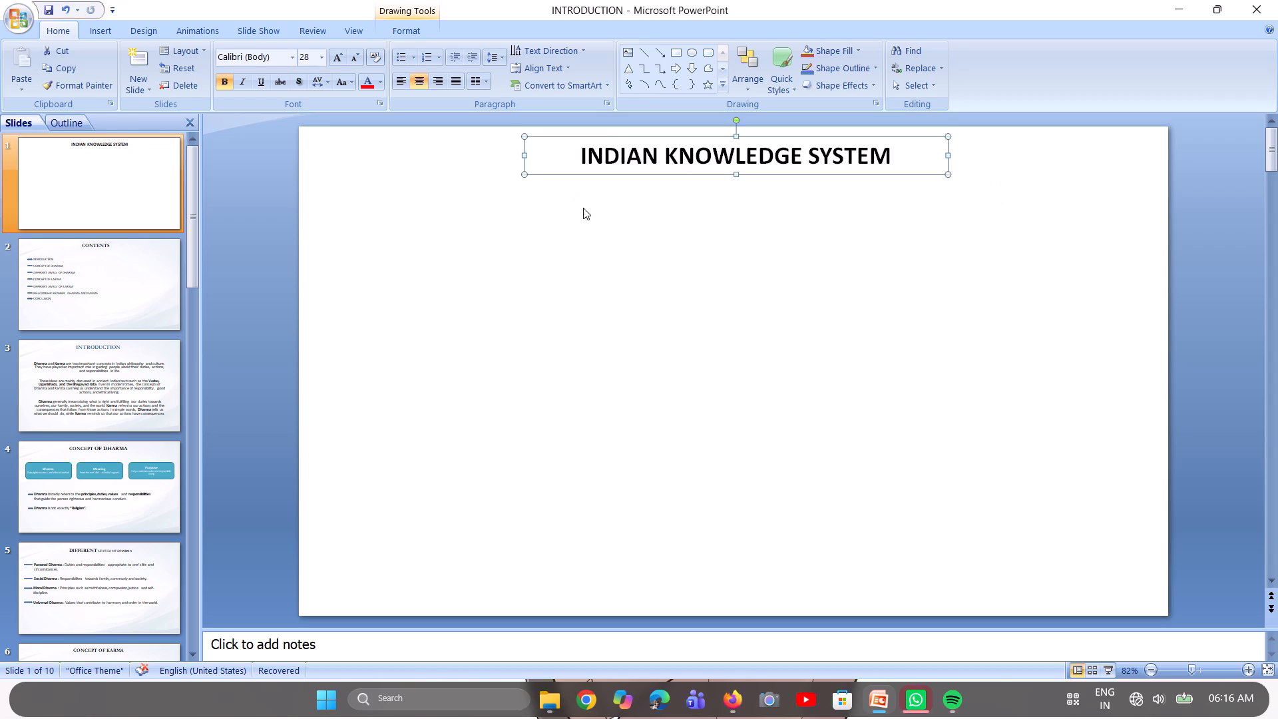
click(611, 226)
click(668, 167)
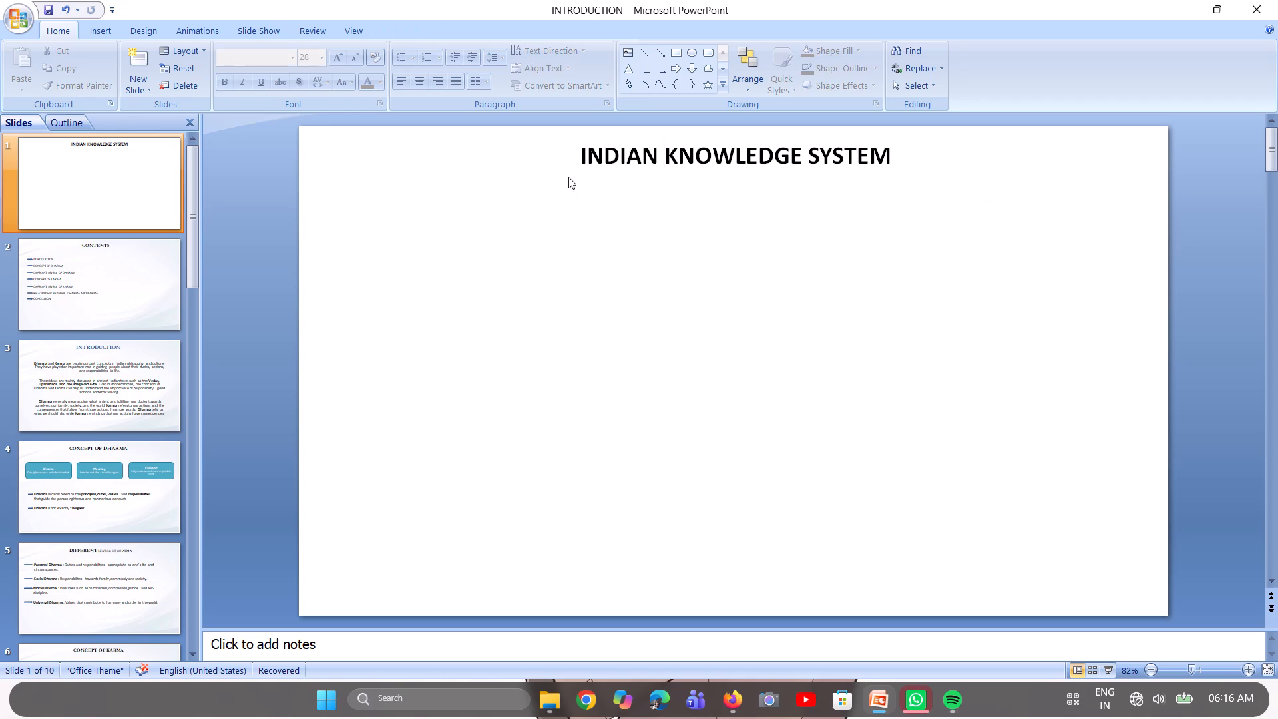
drag(548, 168, 539, 168)
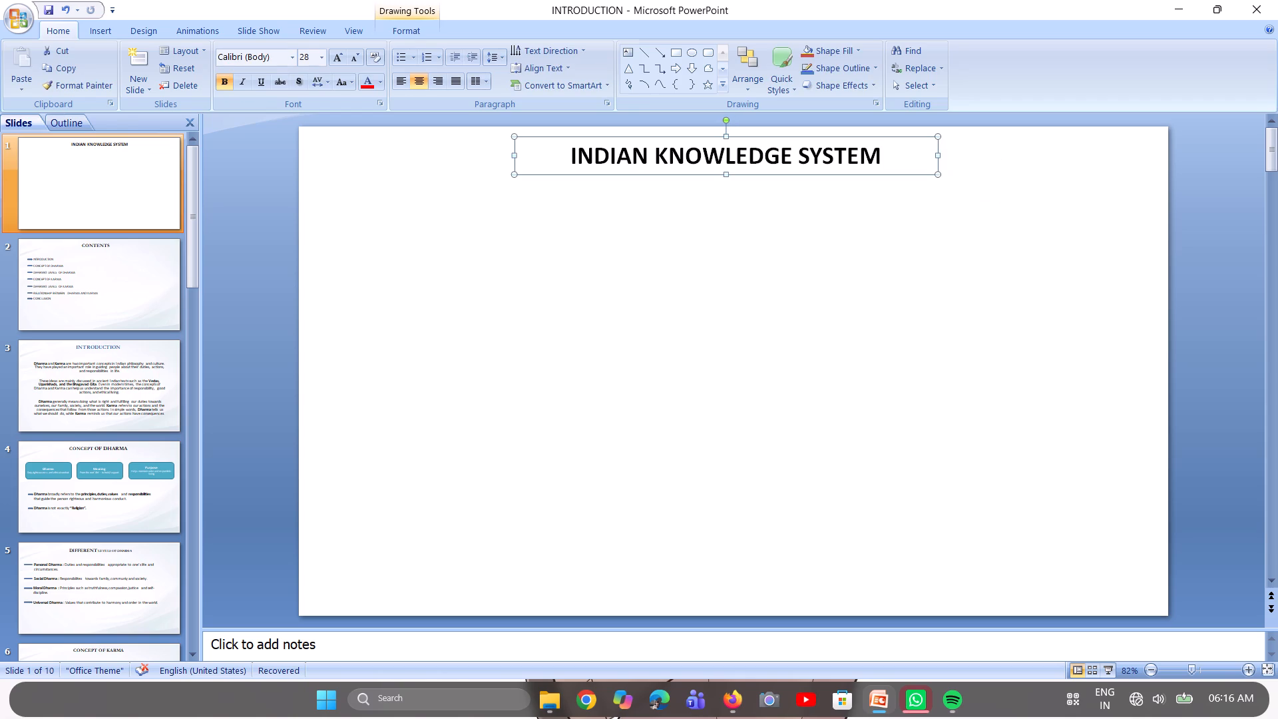
click(558, 201)
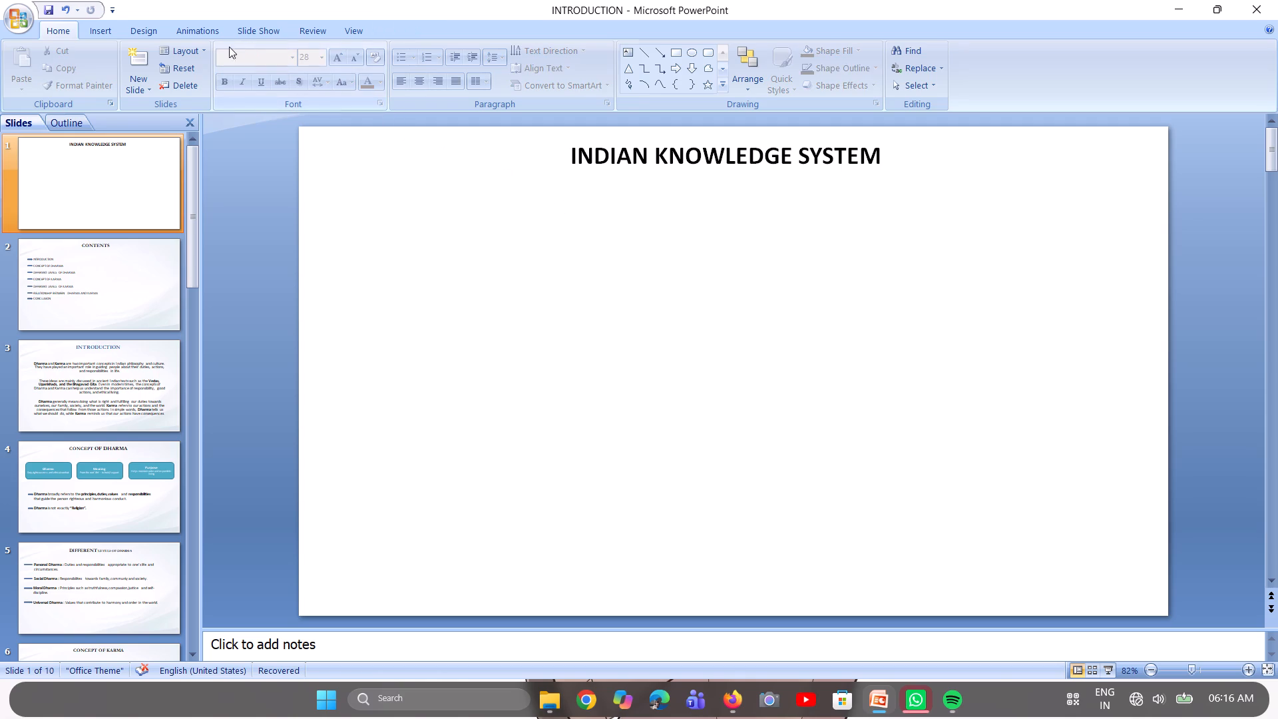
Draw a wide one-line text box just below the INDIAN KNOWLEDGE SYSTEM heading on the first slide.
click(110, 27)
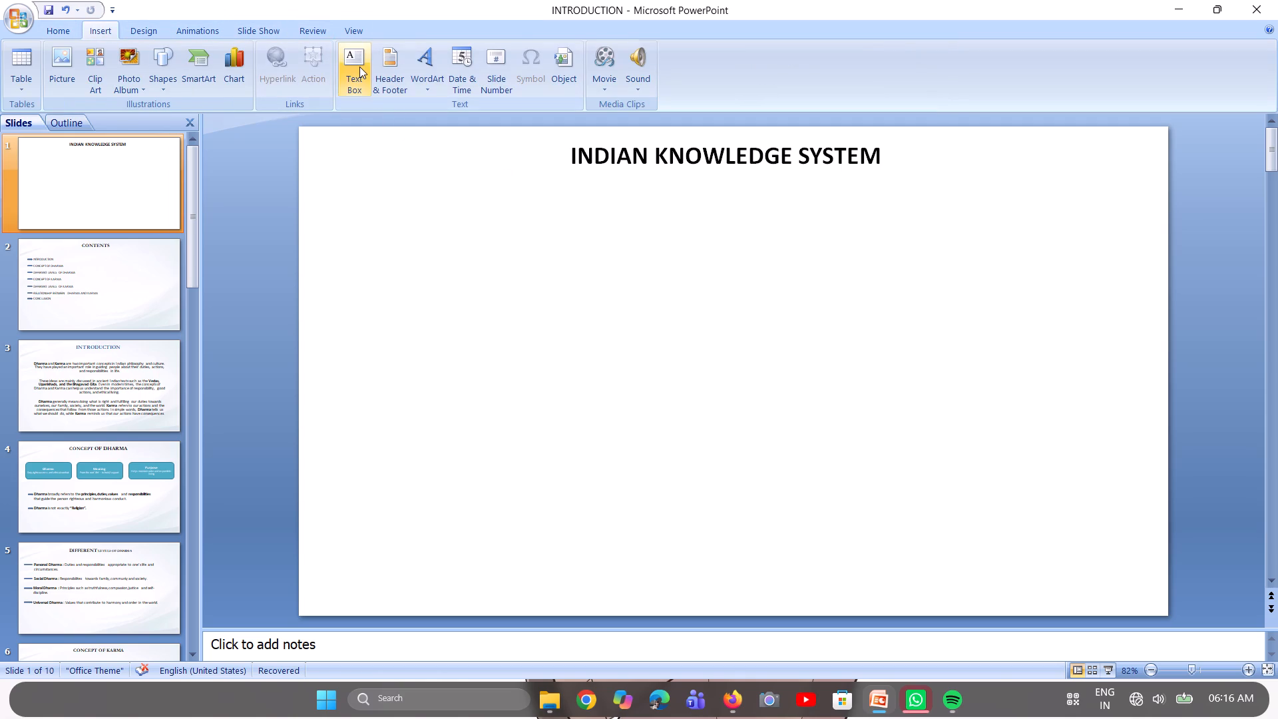
click(359, 67)
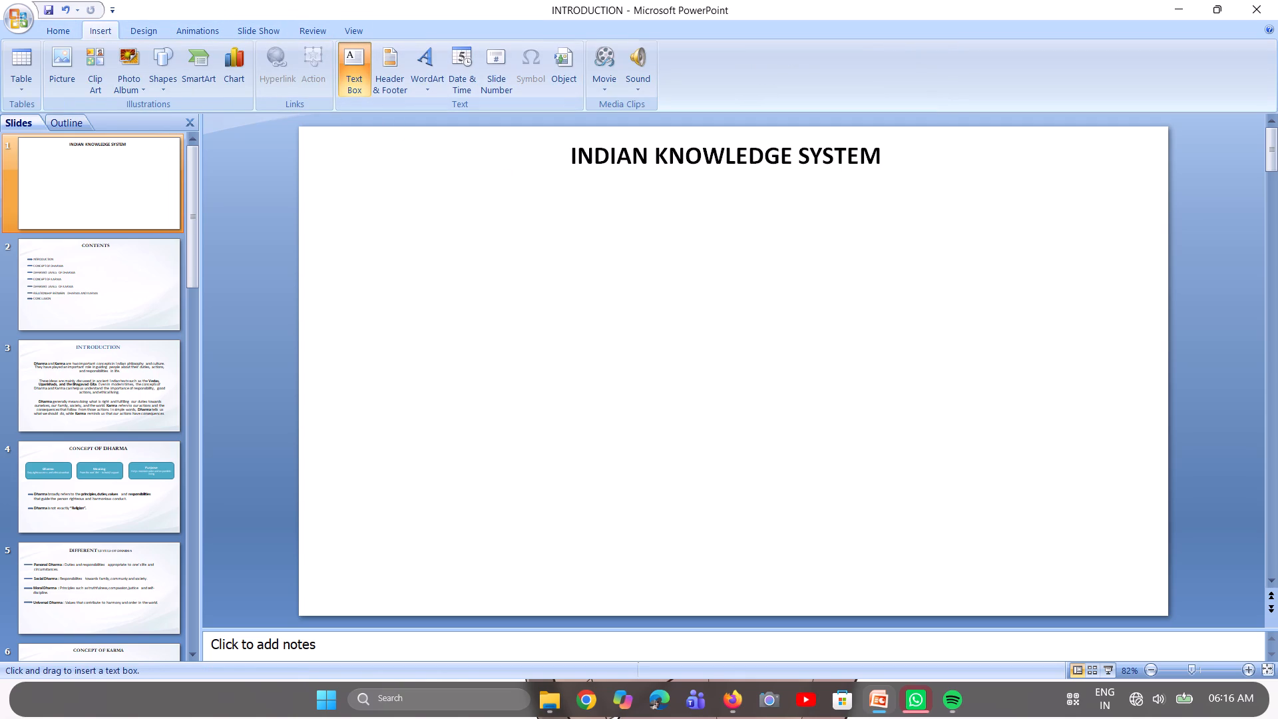
drag(517, 194, 882, 225)
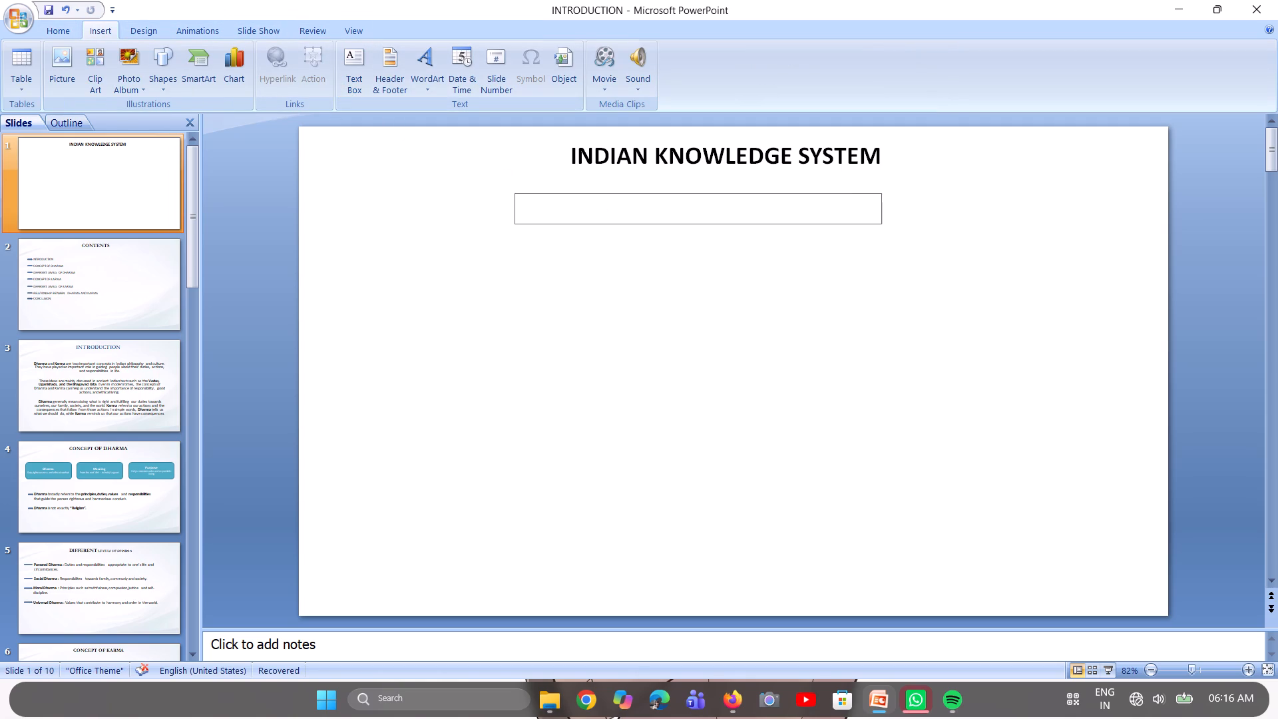
drag(882, 225, 964, 218)
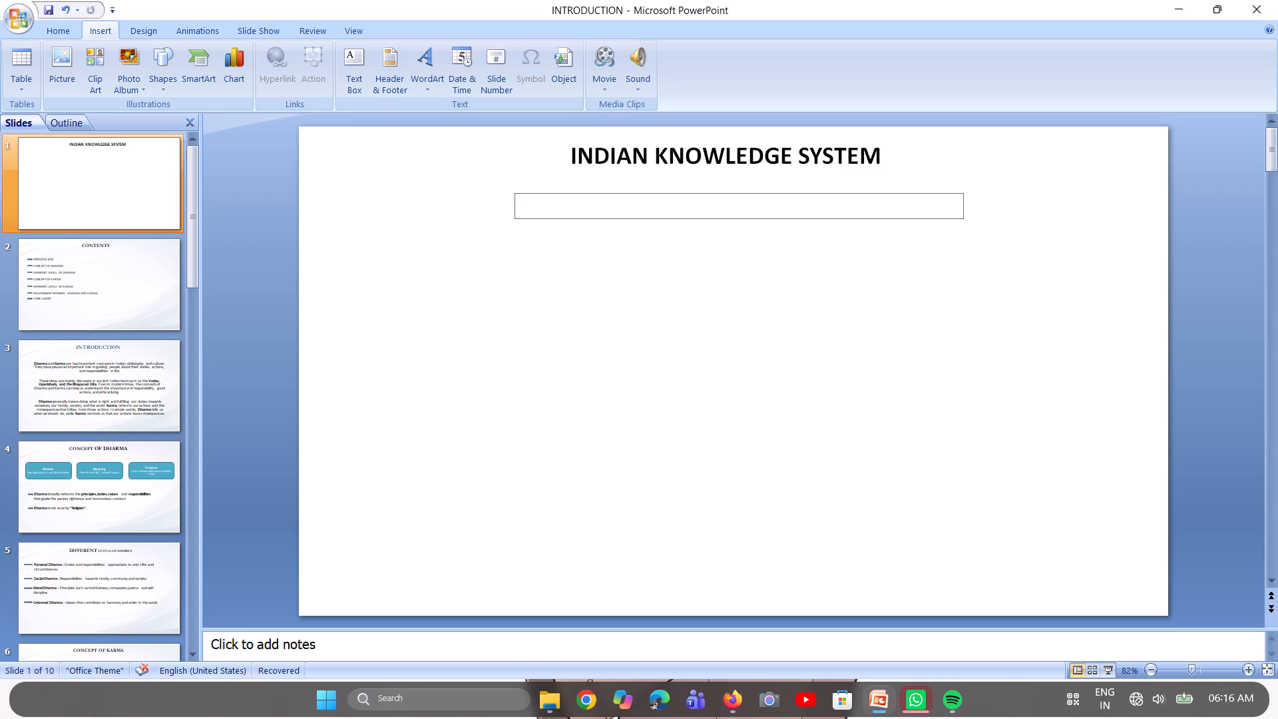
drag(964, 218, 953, 221)
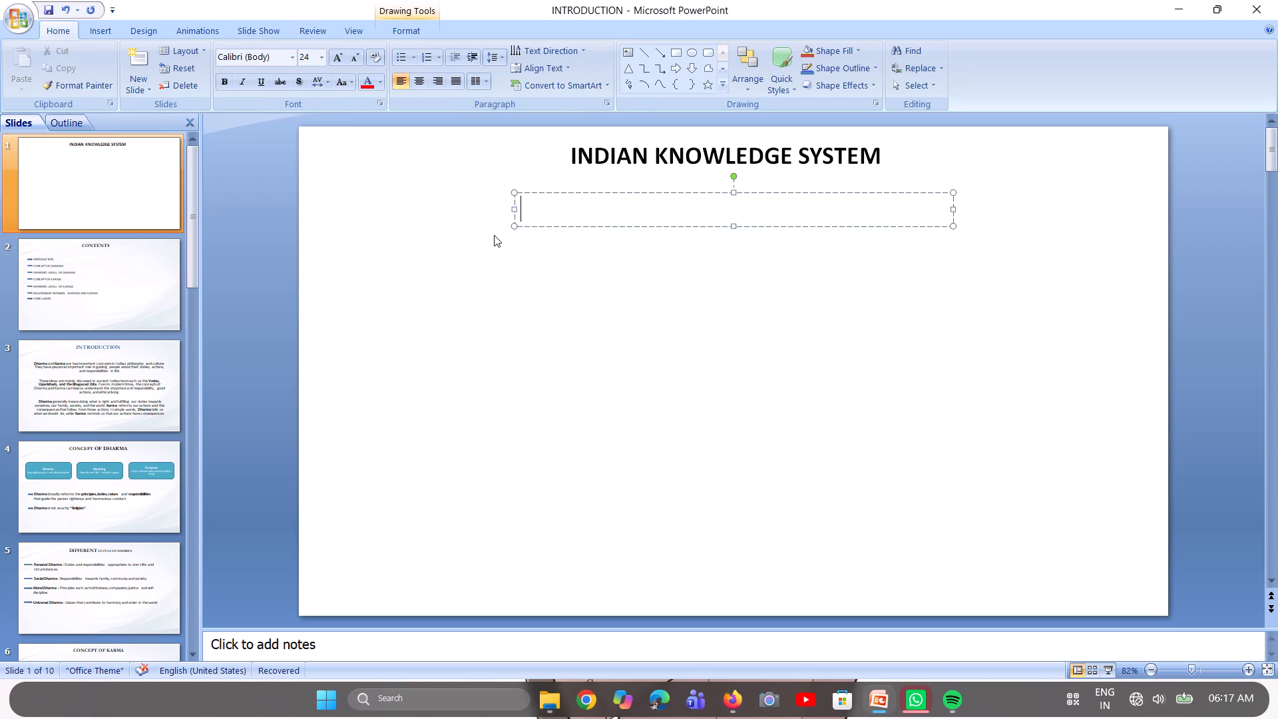
Enter the topic line "CONCEPT OF DHARMA AND KARMA" in the new text box.
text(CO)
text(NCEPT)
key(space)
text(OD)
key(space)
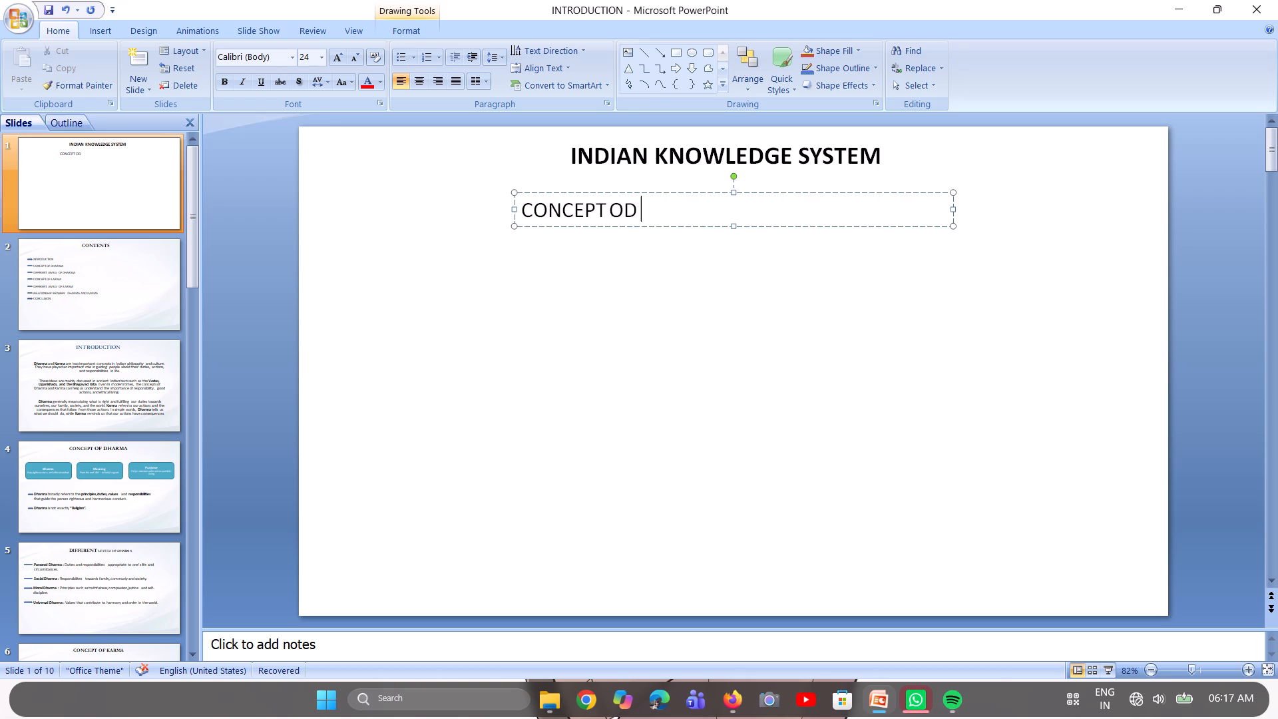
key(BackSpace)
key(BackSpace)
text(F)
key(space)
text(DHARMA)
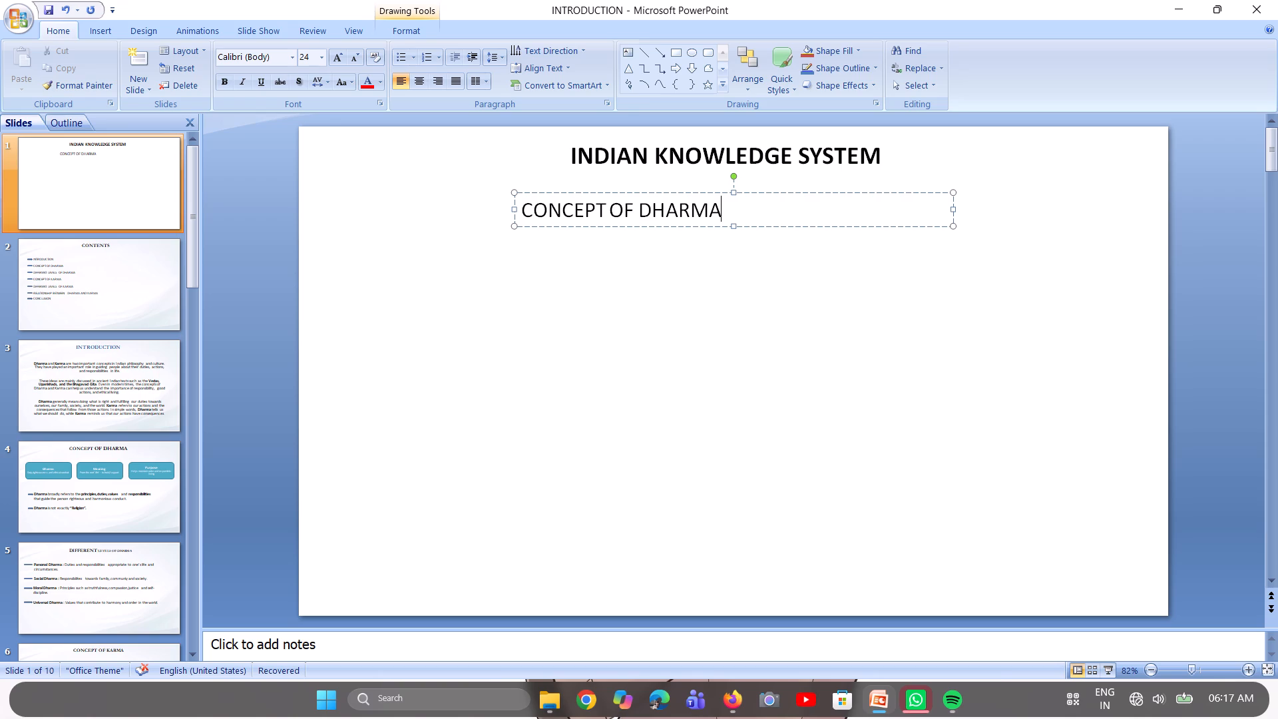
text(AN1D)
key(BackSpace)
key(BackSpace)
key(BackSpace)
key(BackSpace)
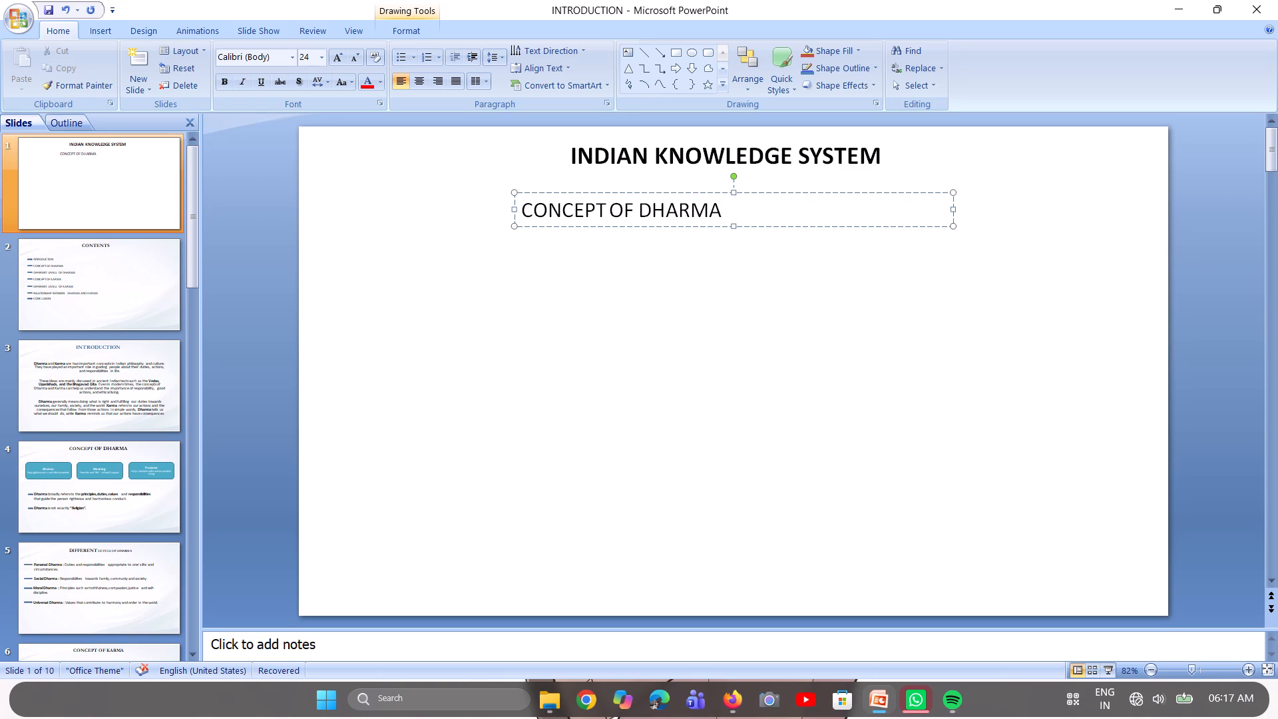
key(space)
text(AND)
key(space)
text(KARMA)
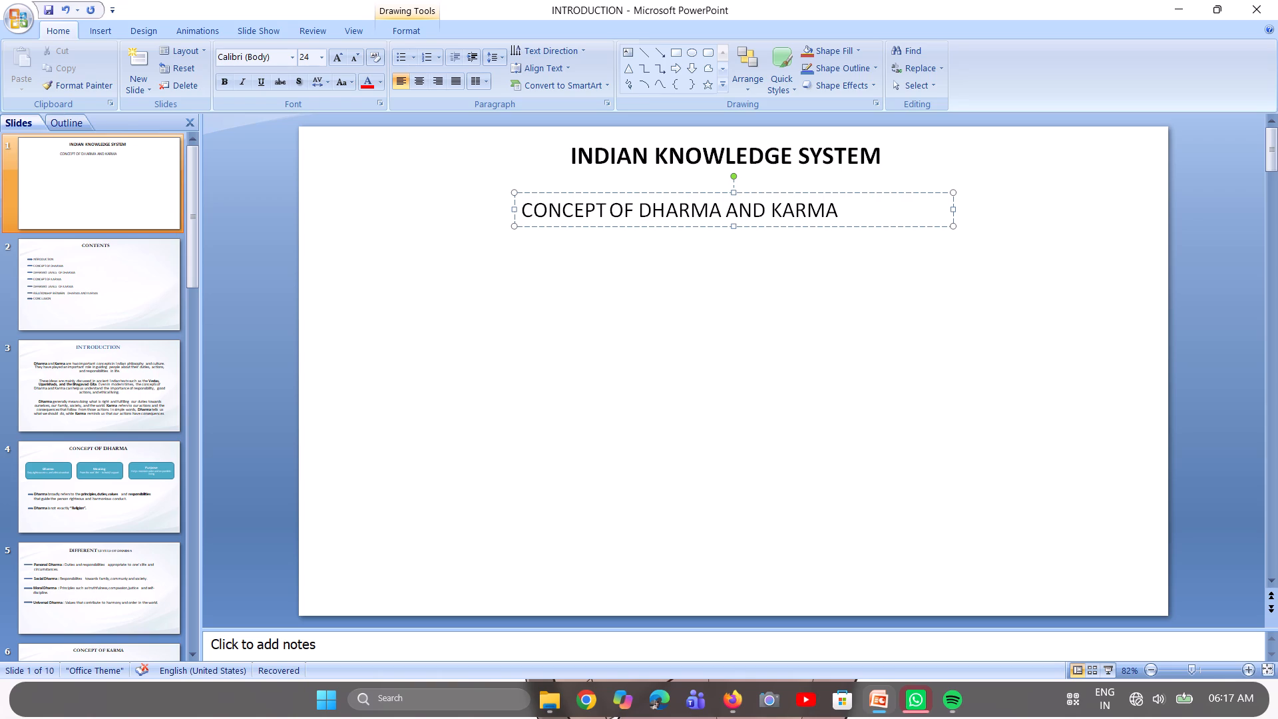
Centre the CONCEPT OF DHARMA AND KARMA line, make it bold and set its font size to 28.
click(419, 77)
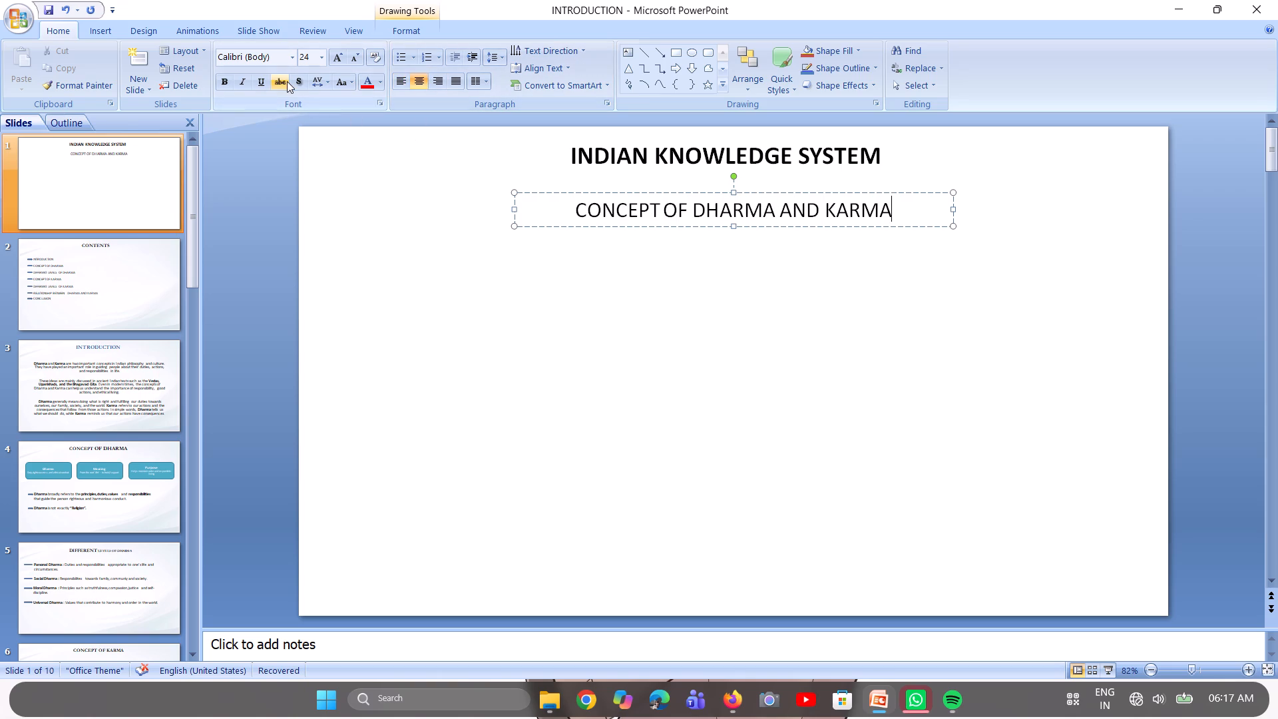
click(222, 86)
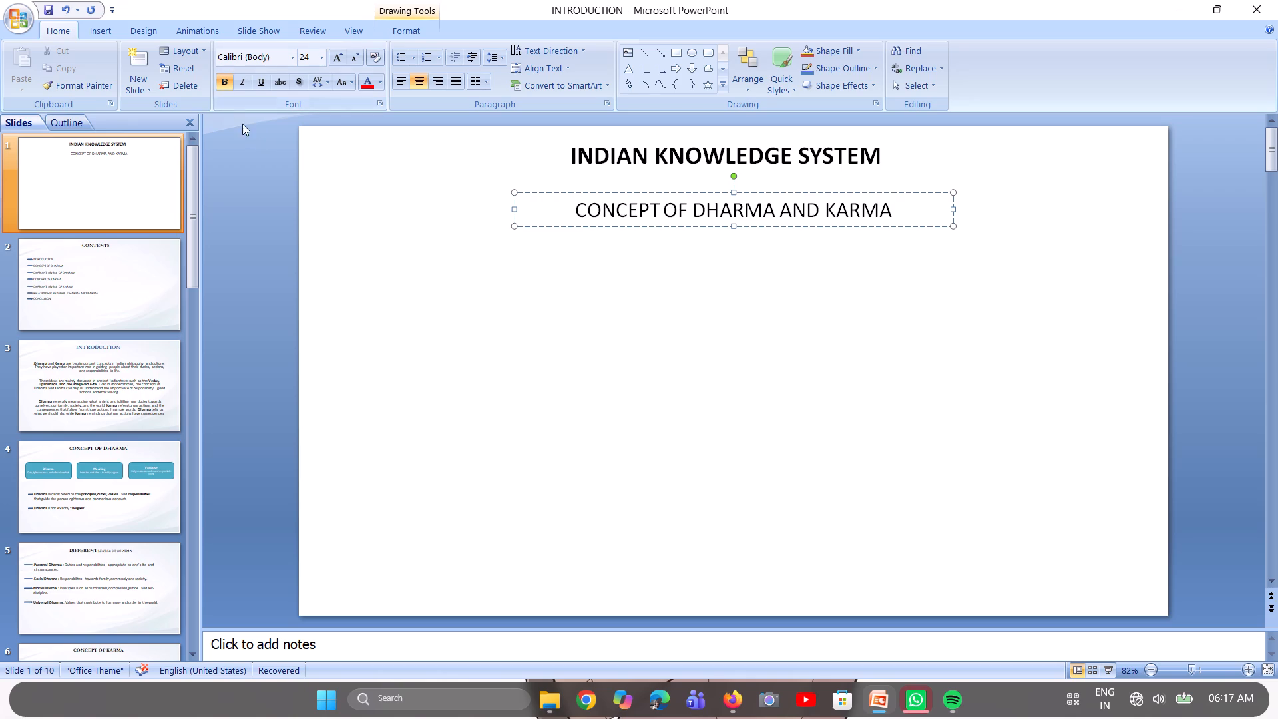
drag(577, 213, 861, 166)
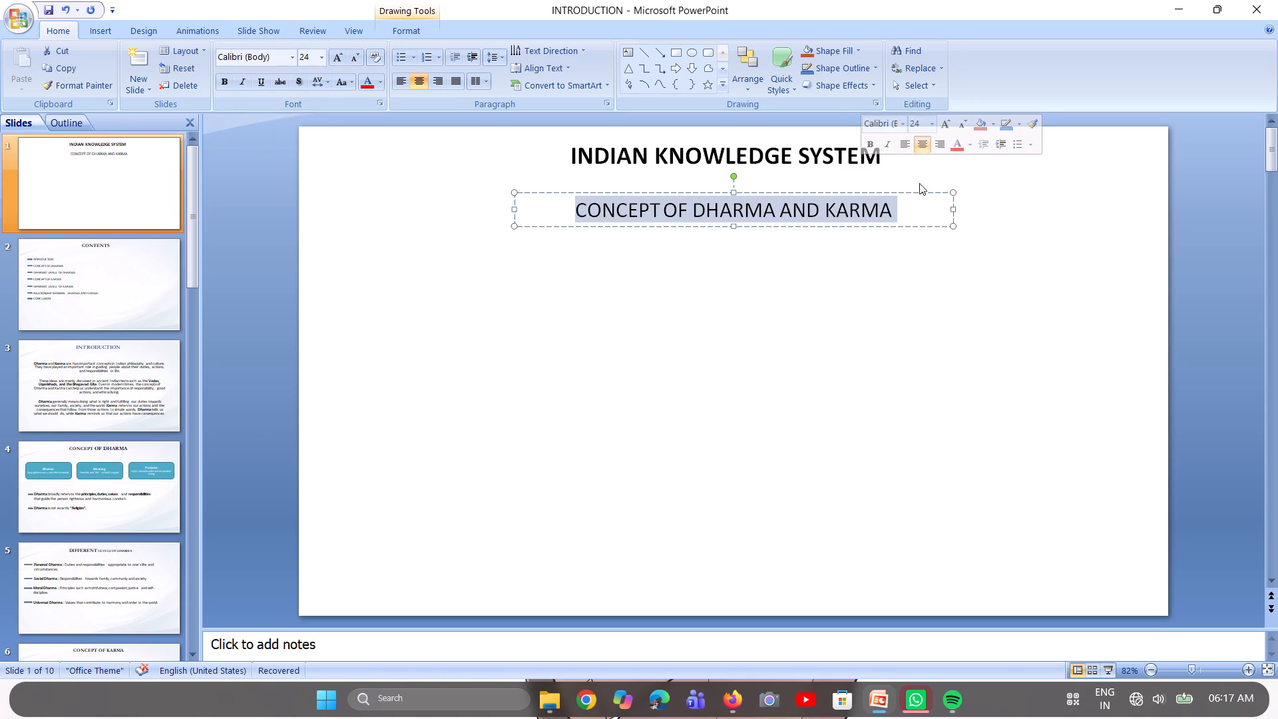
click(872, 151)
click(943, 130)
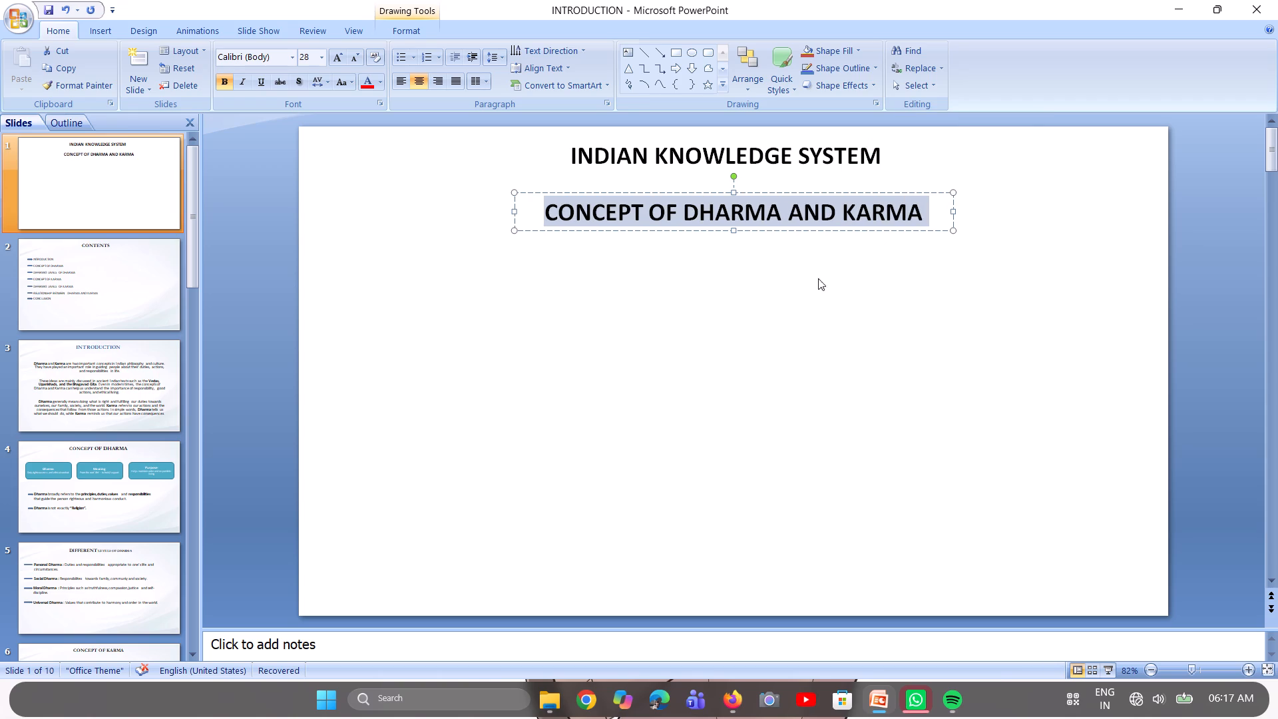
Move the CONCEPT OF DHARMA AND KARMA text box up directly beneath the INDIAN KNOWLEDGE SYSTEM heading, centred under it.
drag(522, 227, 533, 201)
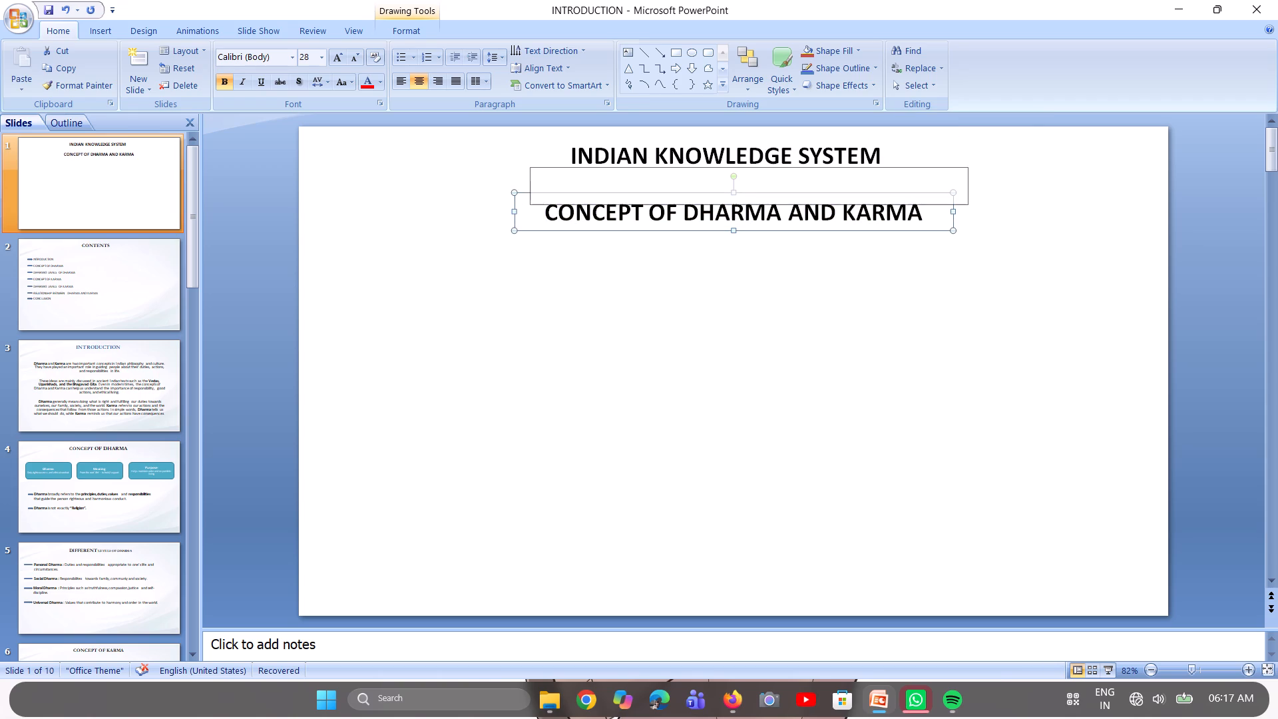
drag(533, 201, 520, 206)
click(517, 304)
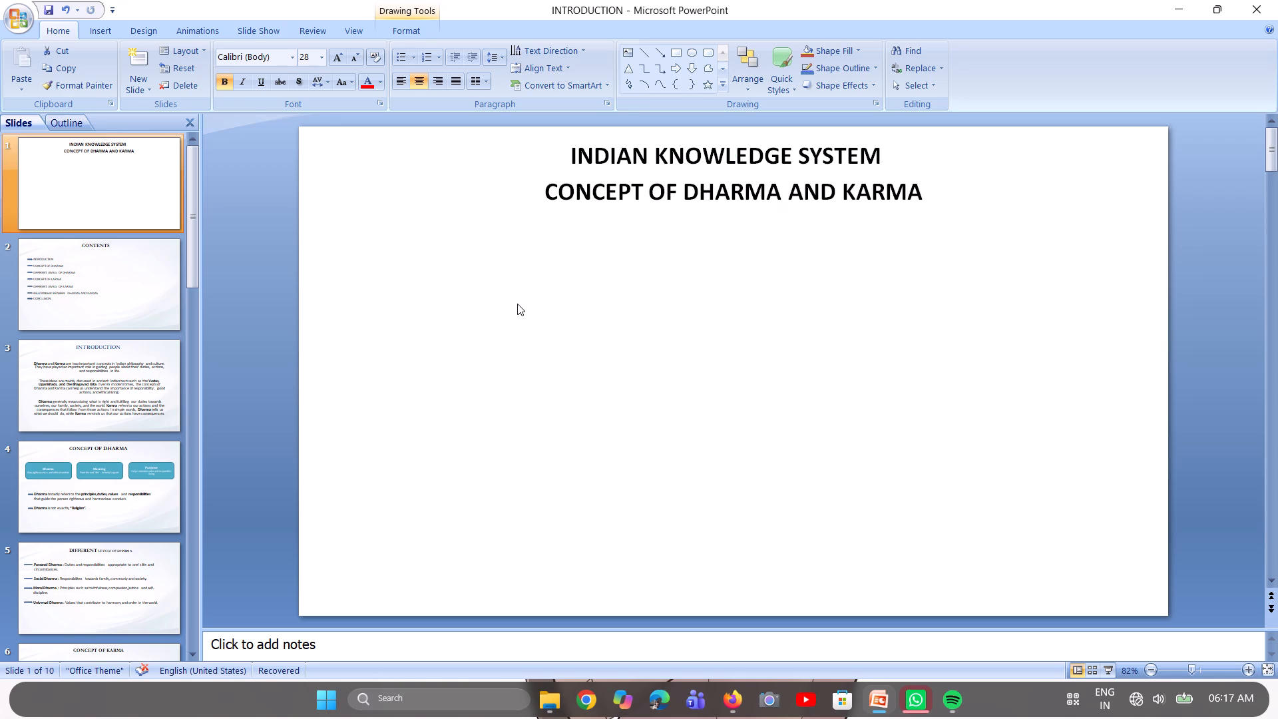
click(652, 204)
drag(525, 204, 513, 204)
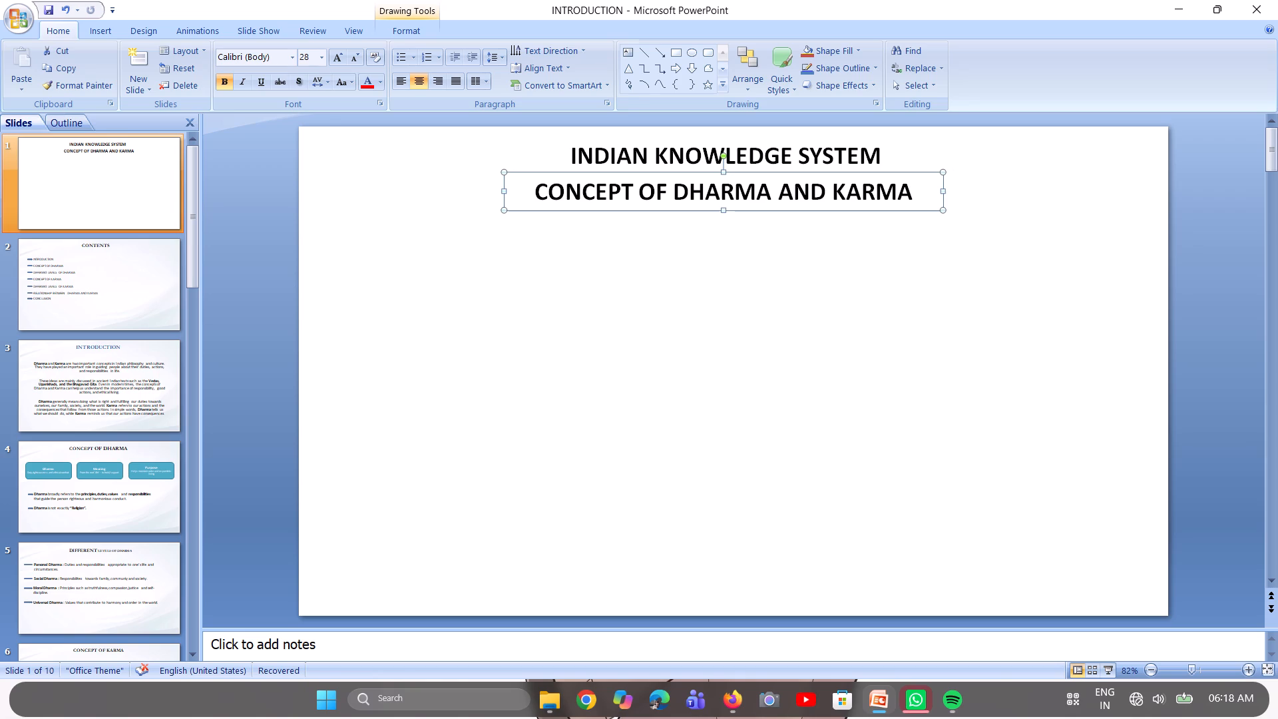
click(524, 312)
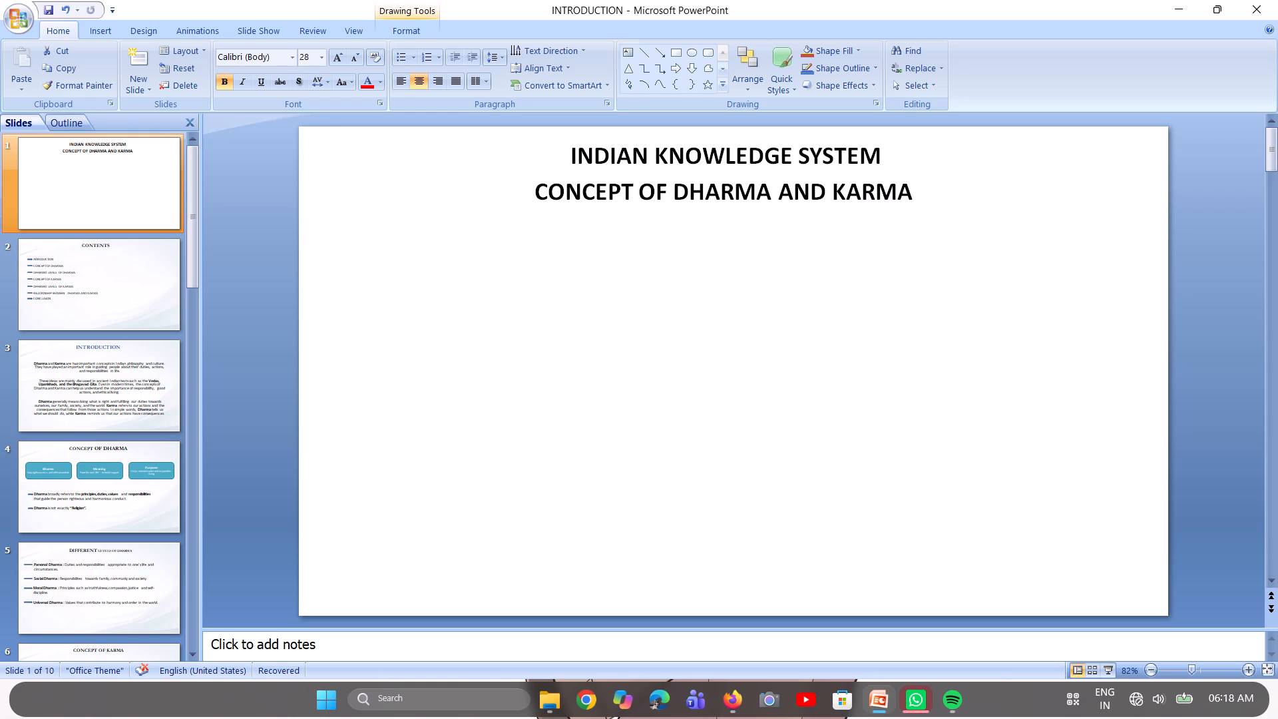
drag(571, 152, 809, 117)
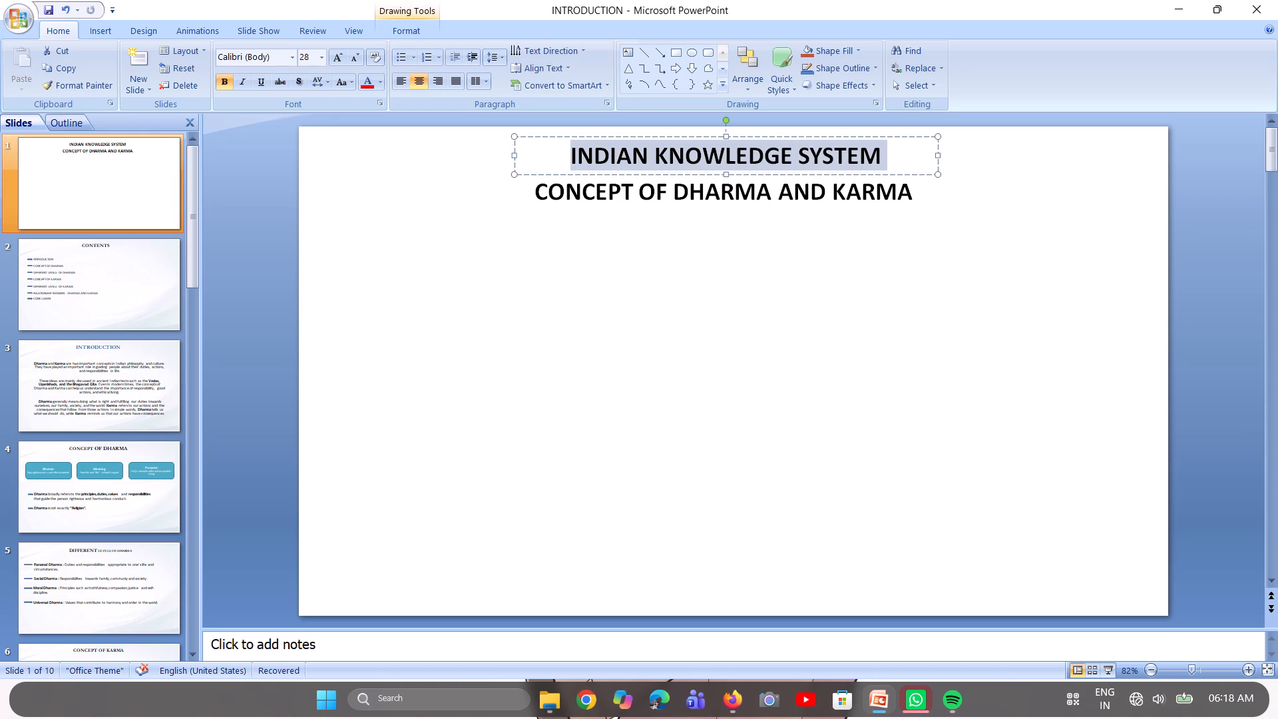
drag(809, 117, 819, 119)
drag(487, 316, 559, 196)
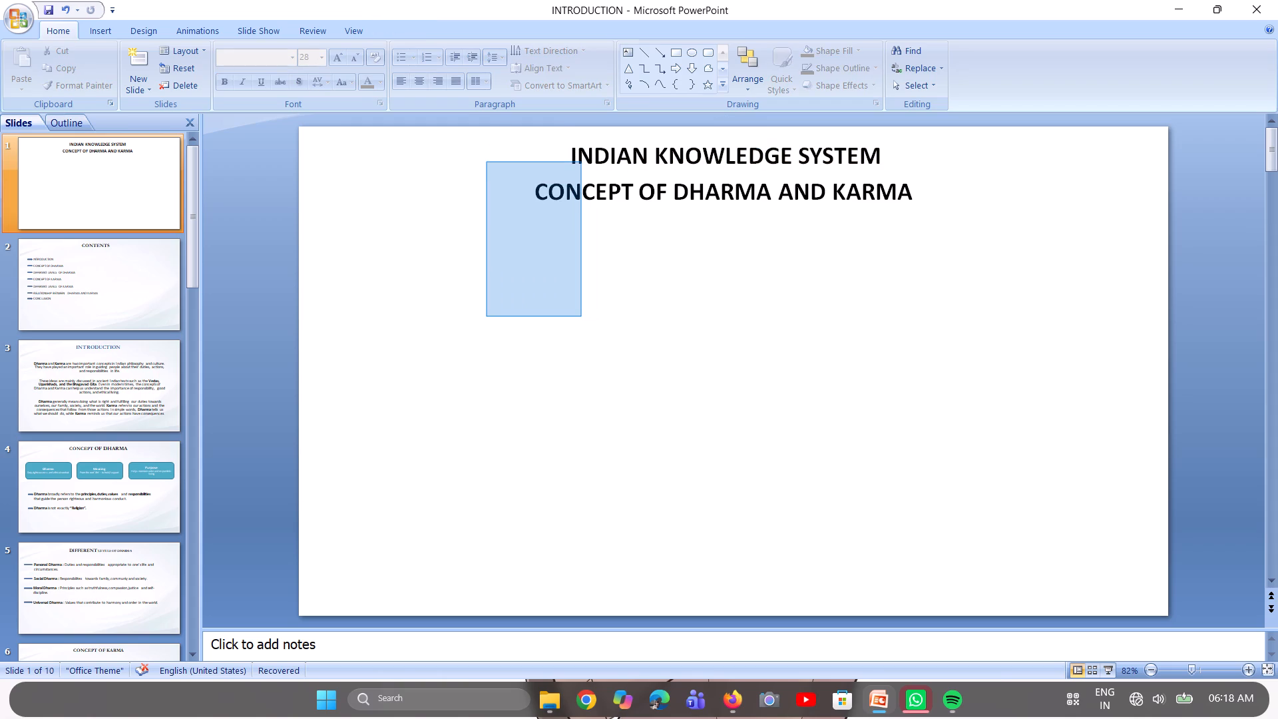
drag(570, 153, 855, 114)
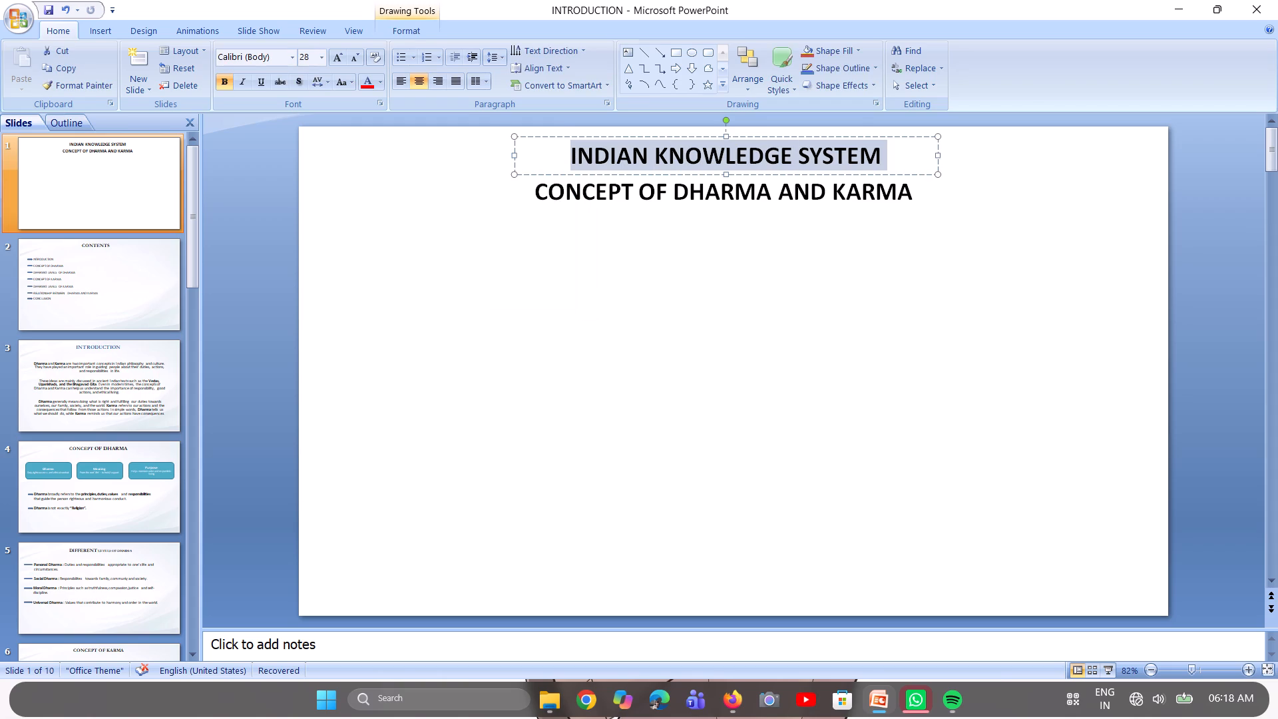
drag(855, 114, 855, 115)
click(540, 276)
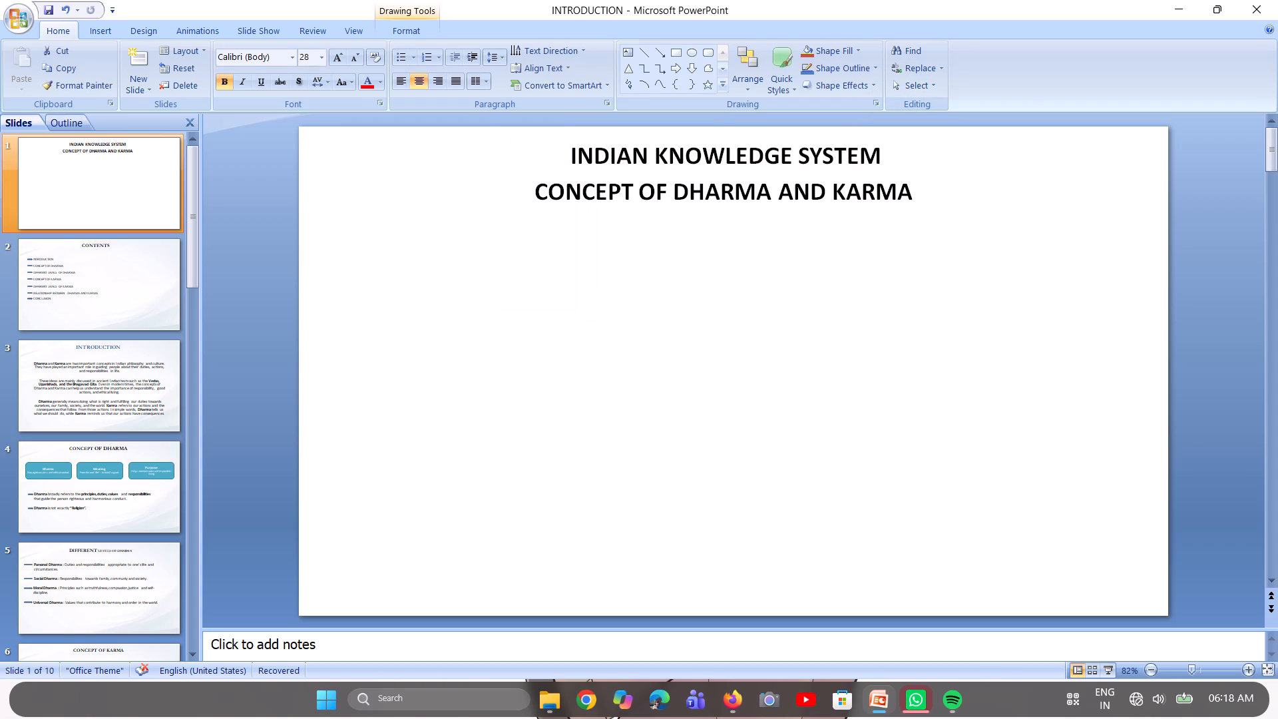
Give the INDIAN KNOWLEDGE SYSTEM text box an outline in the dark blue theme colour.
drag(573, 154, 871, 148)
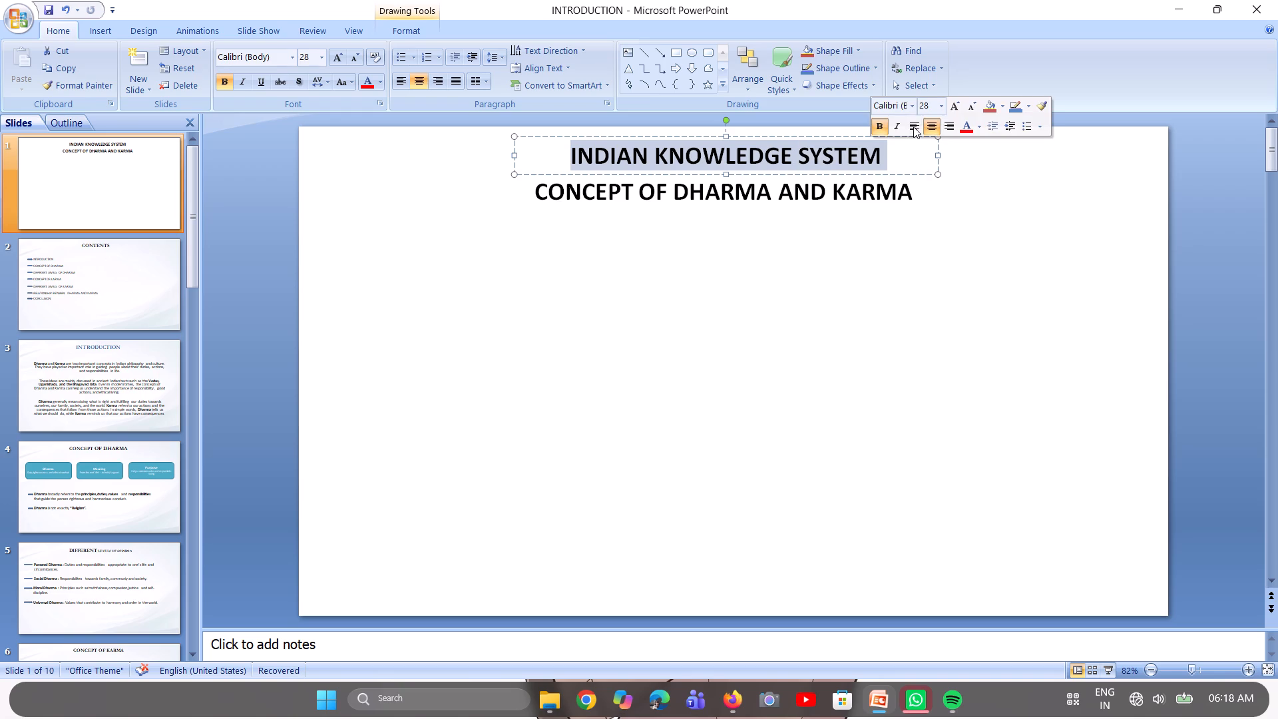
click(1018, 99)
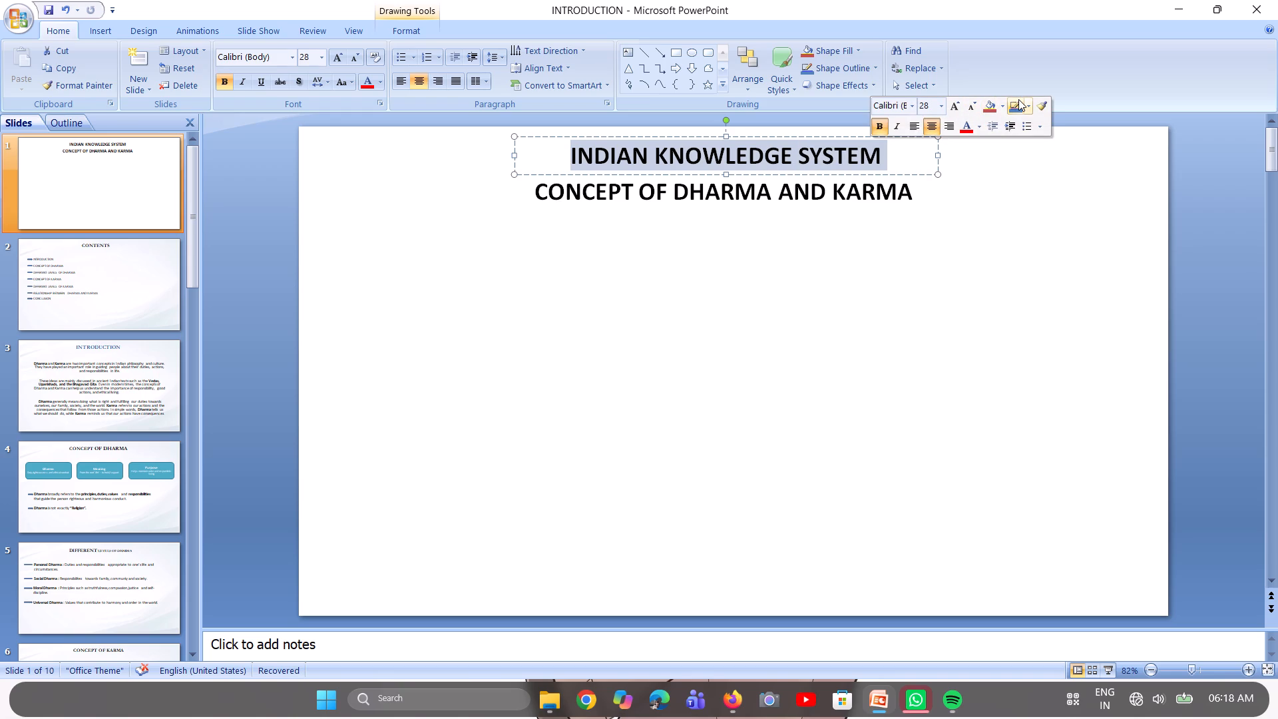
click(1026, 100)
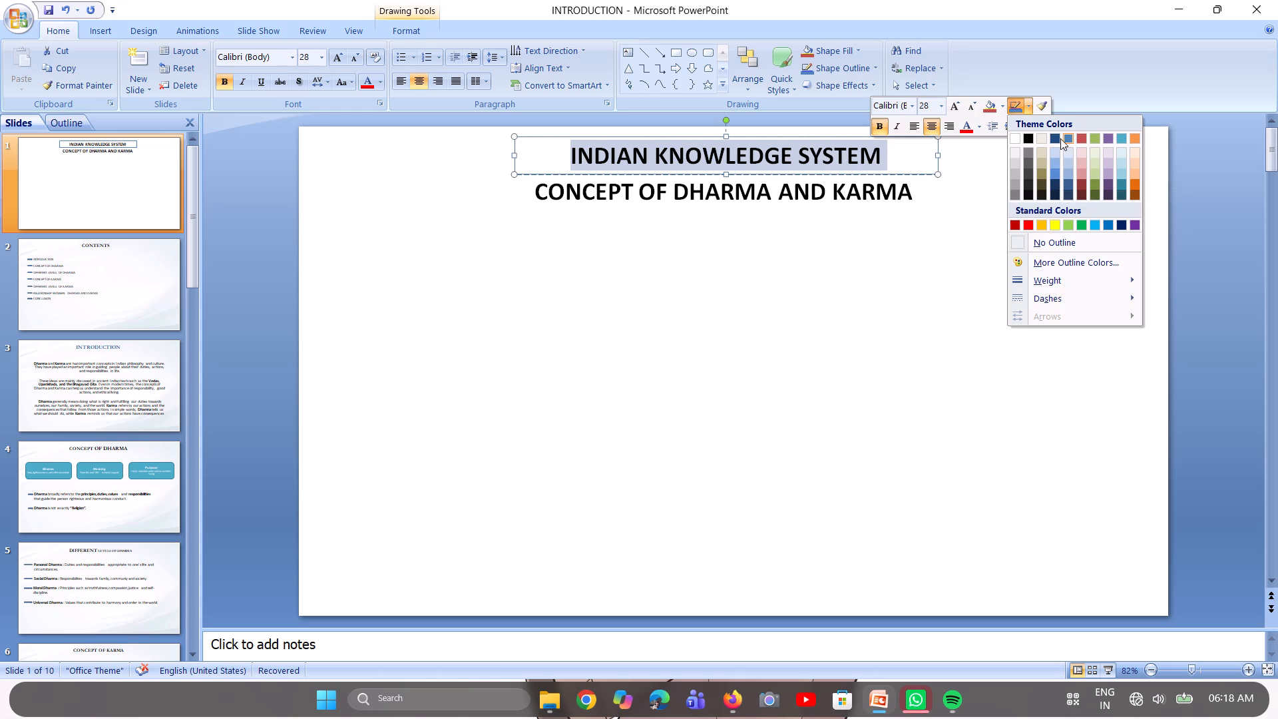
click(1059, 137)
click(964, 248)
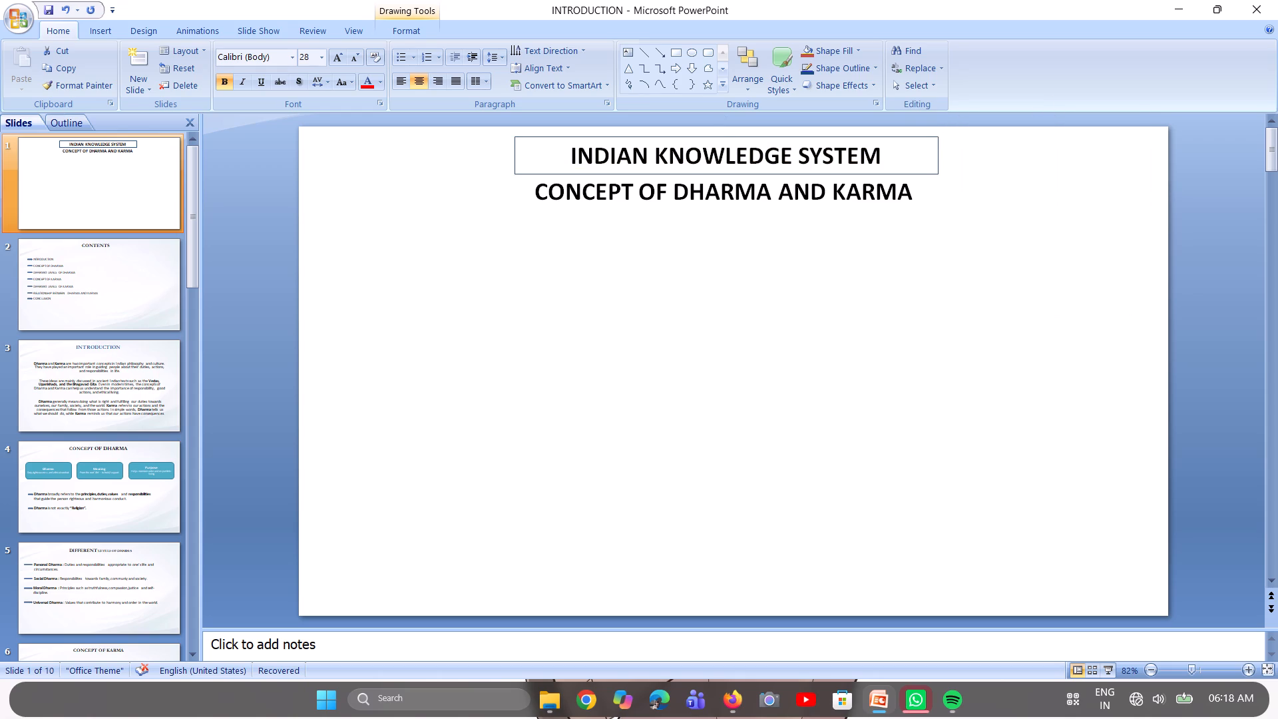
Fill the INDIAN KNOWLEDGE SYSTEM text box with the white theme colour.
drag(570, 158, 863, 142)
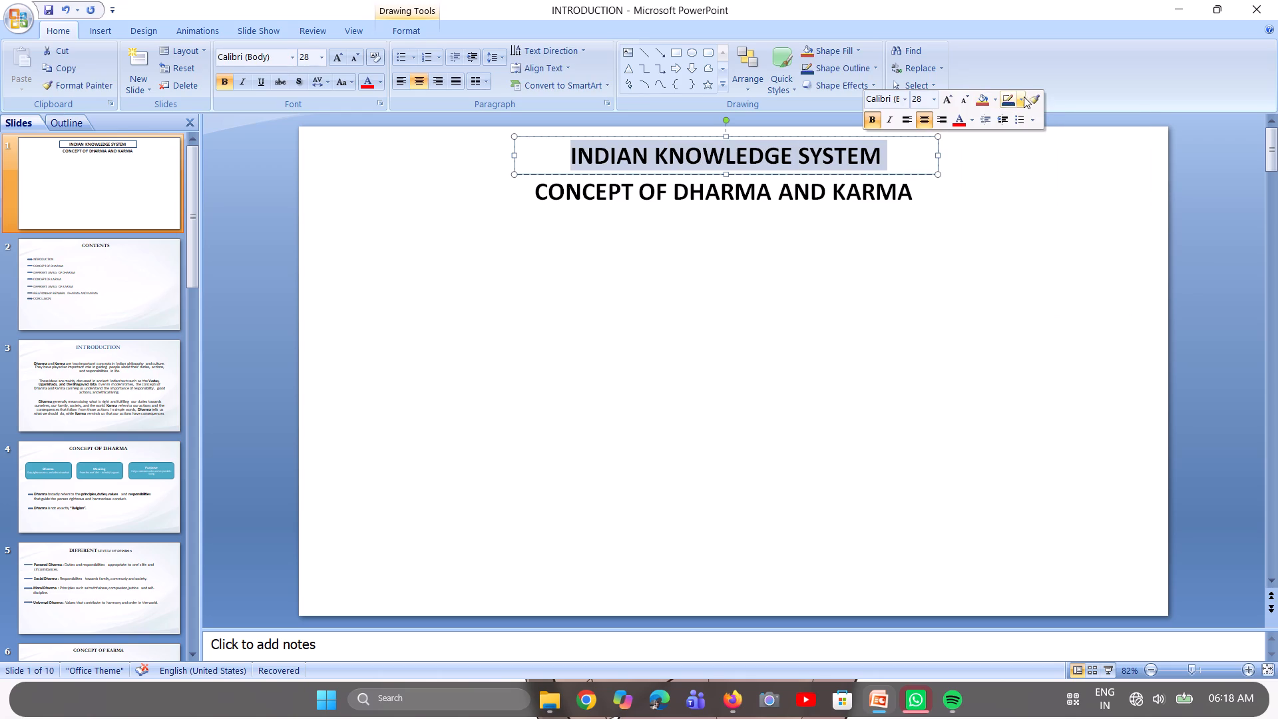
click(1028, 97)
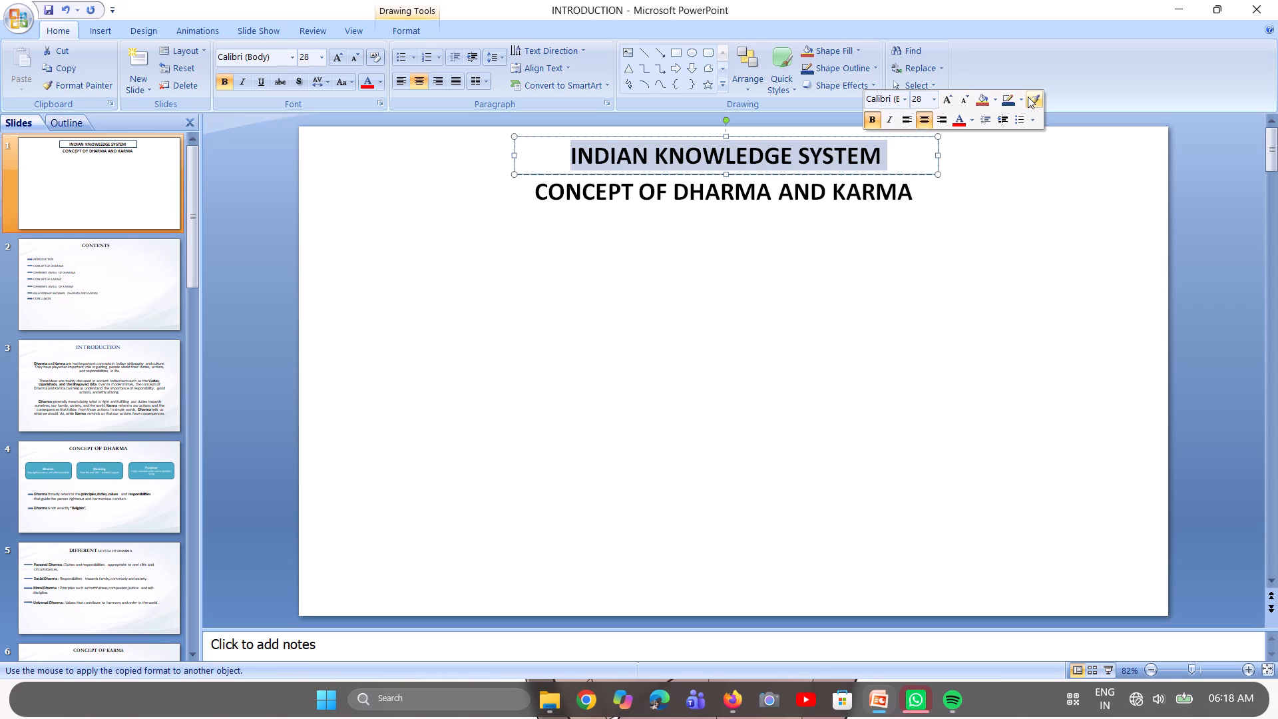
click(1028, 97)
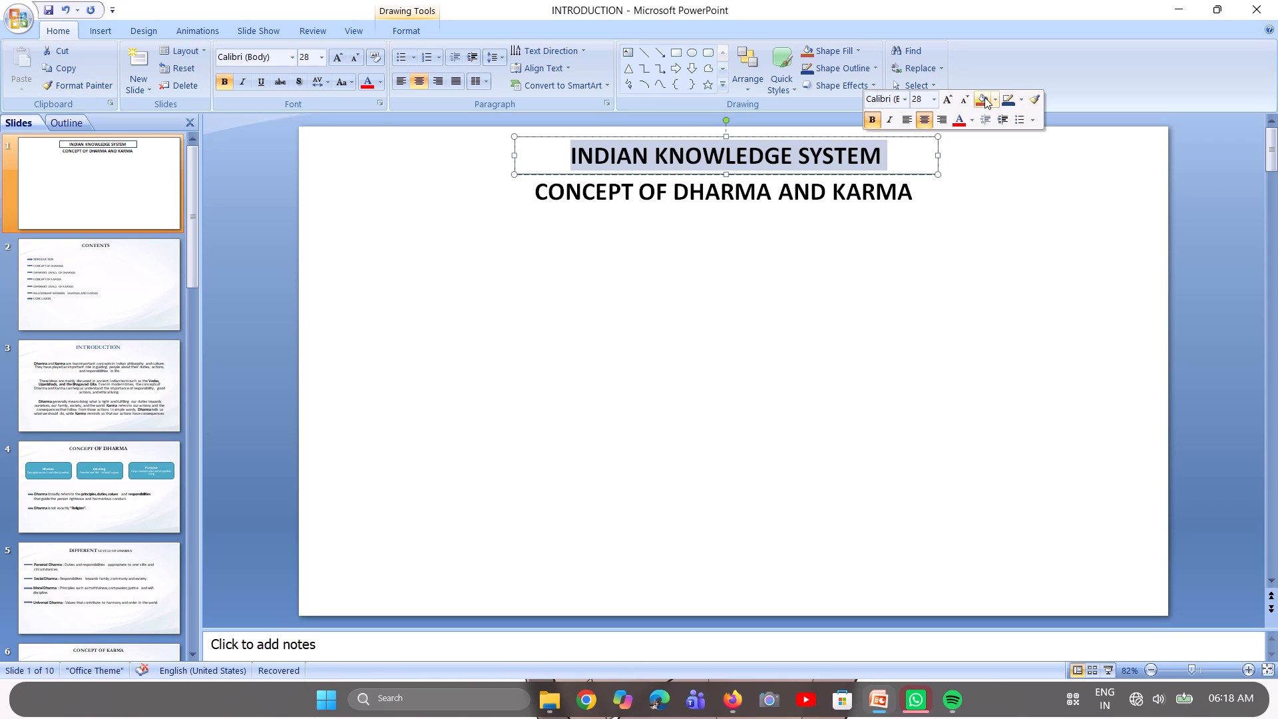
click(984, 97)
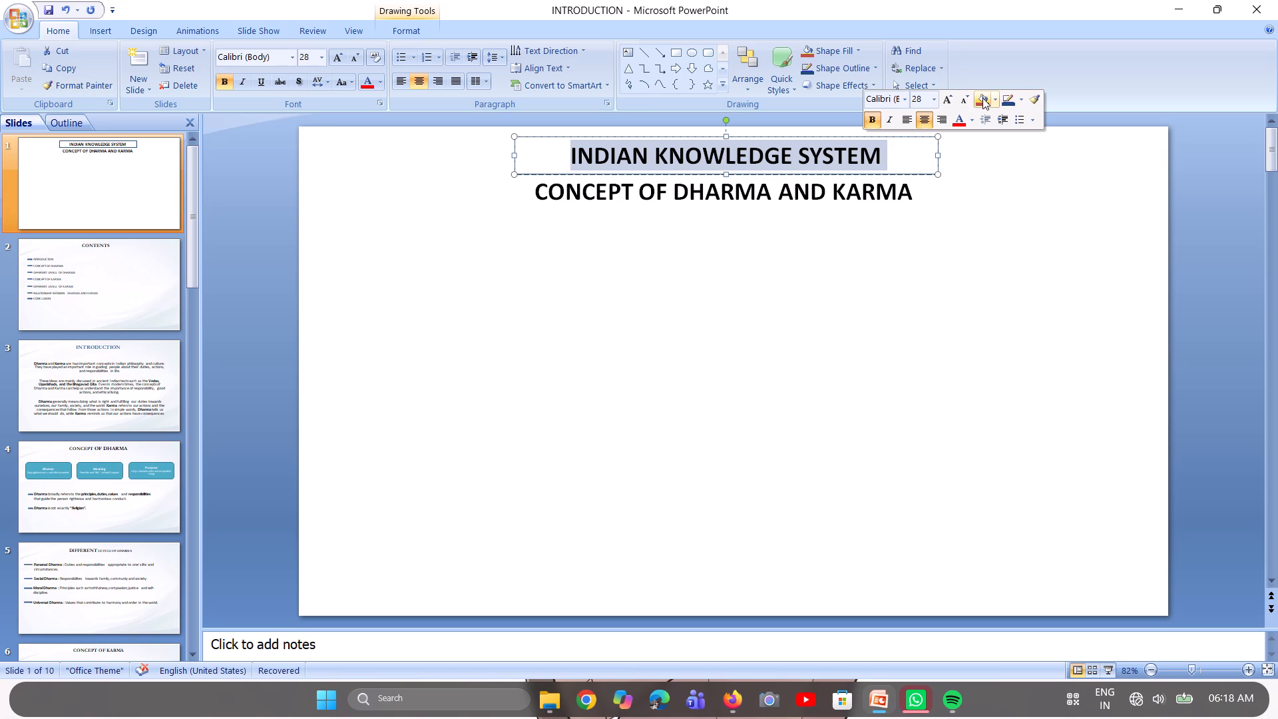
click(996, 97)
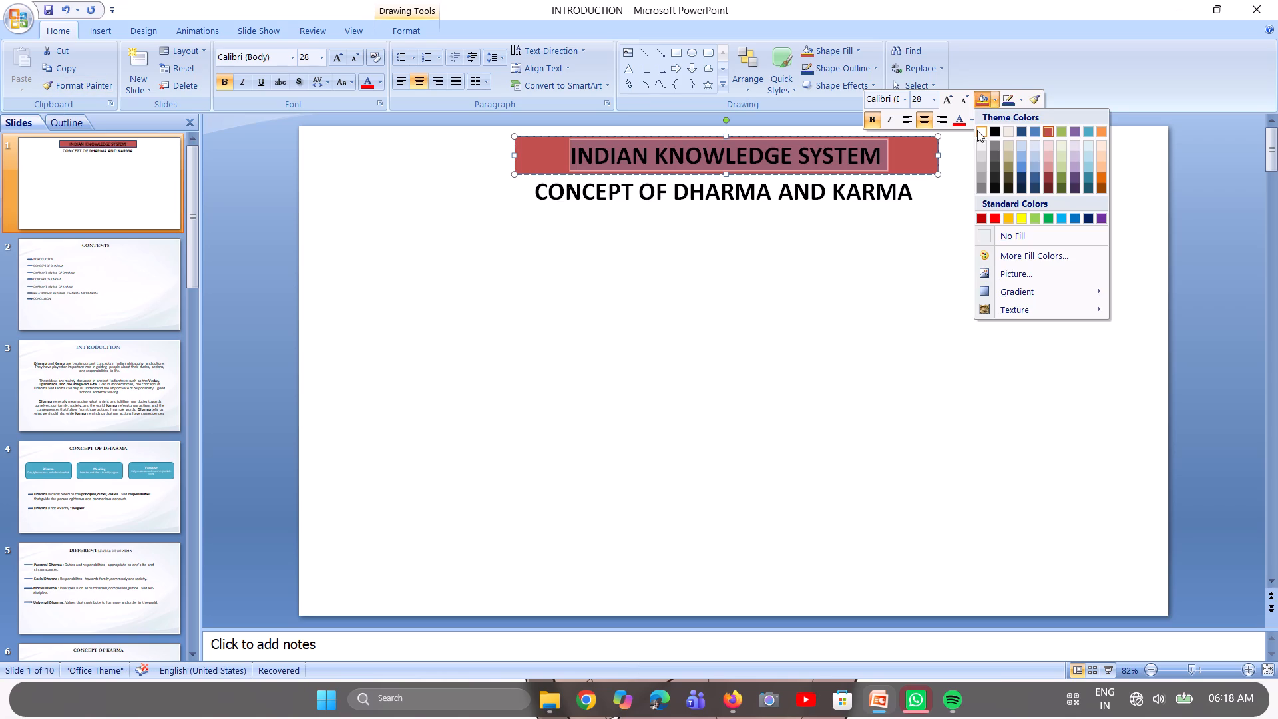
click(980, 130)
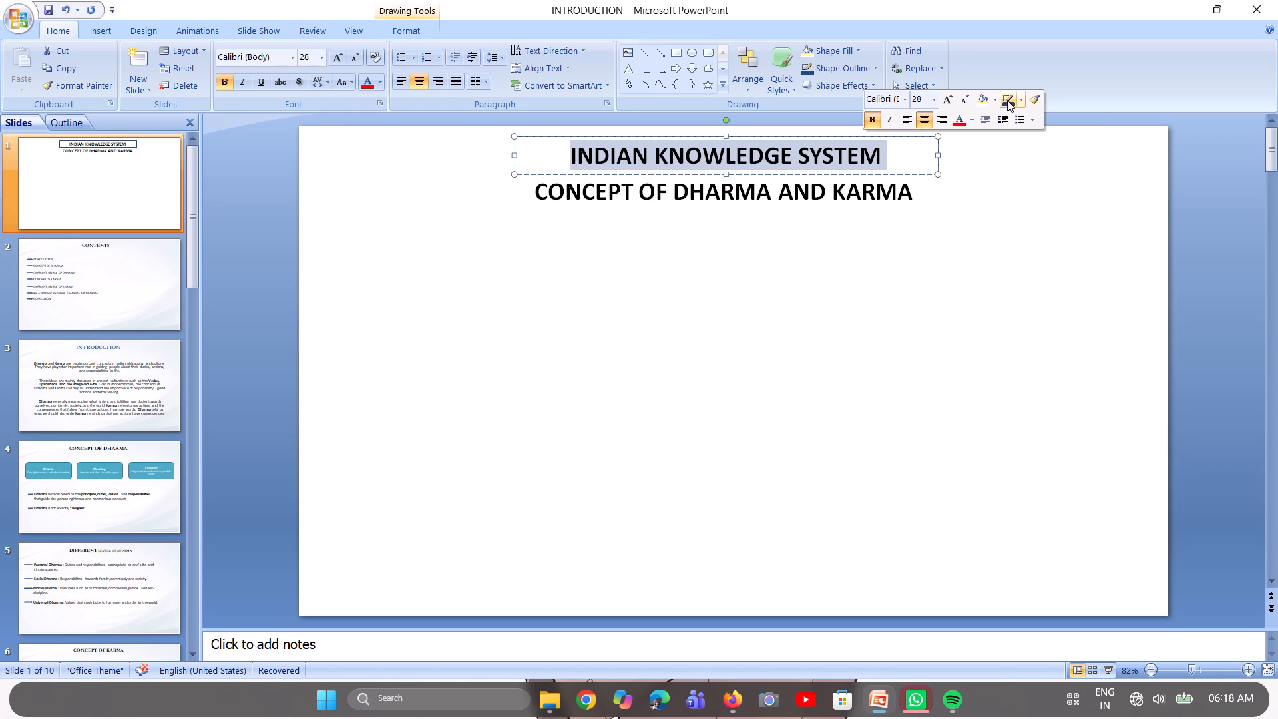
click(1008, 99)
click(1008, 99)
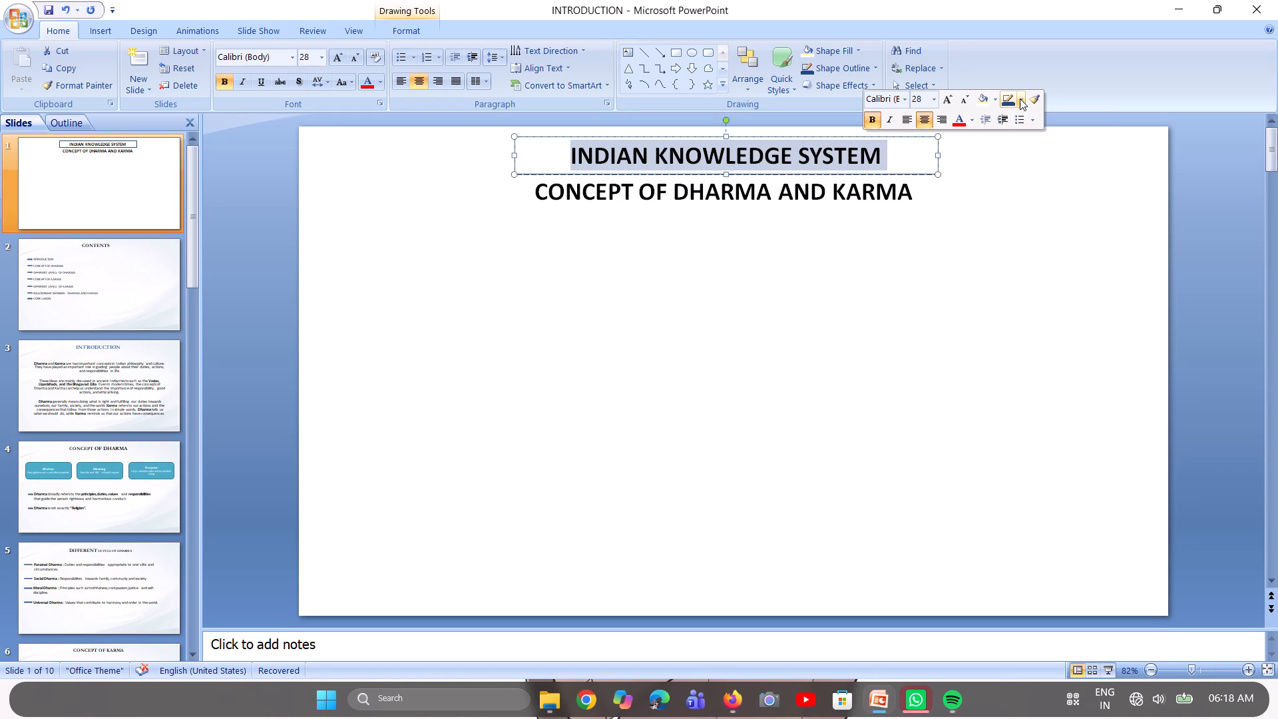
click(1020, 97)
click(1020, 97)
Change the INDIAN KNOWLEDGE SYSTEM heading's text colour to the medium blue theme colour.
click(959, 119)
click(959, 119)
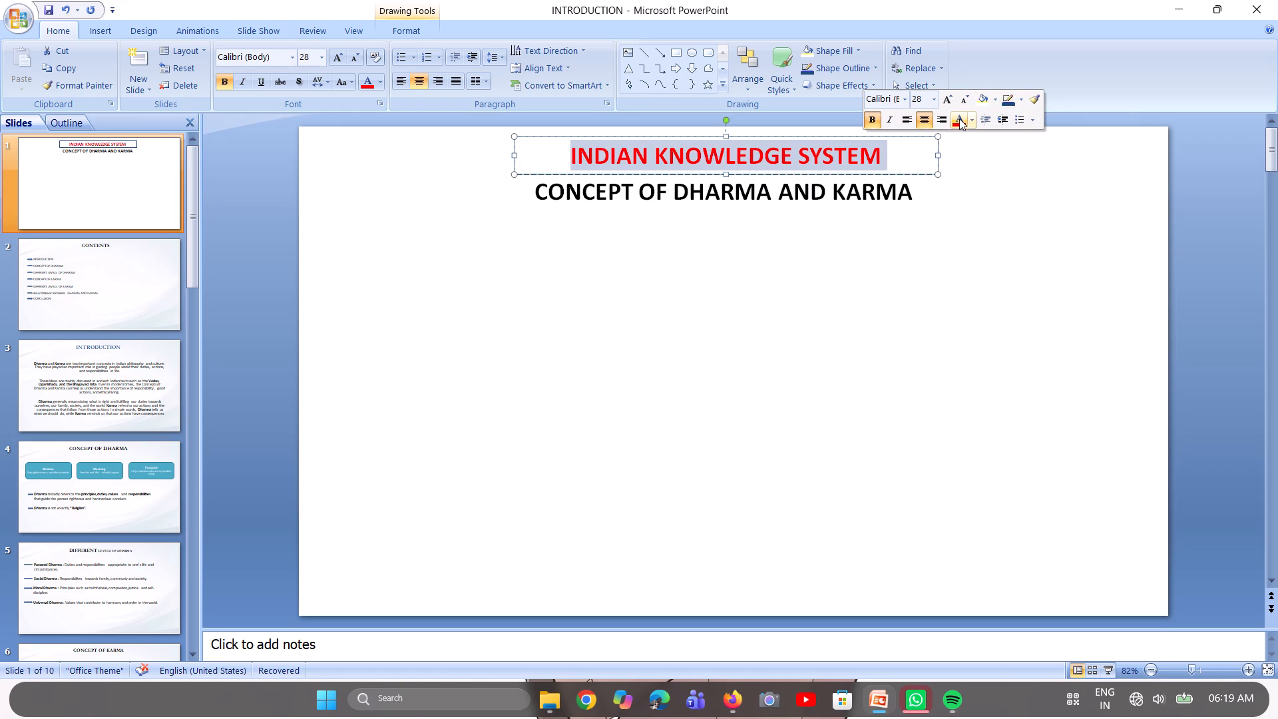
drag(959, 119, 970, 115)
click(970, 115)
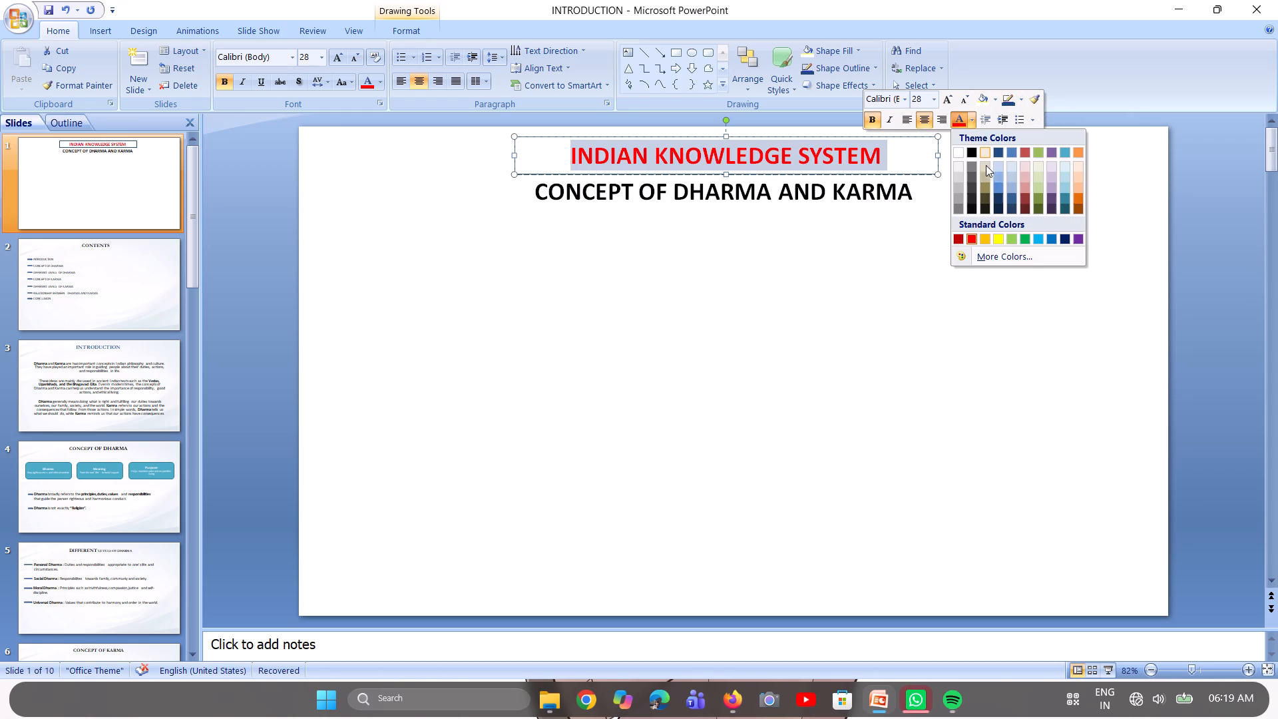
click(1016, 153)
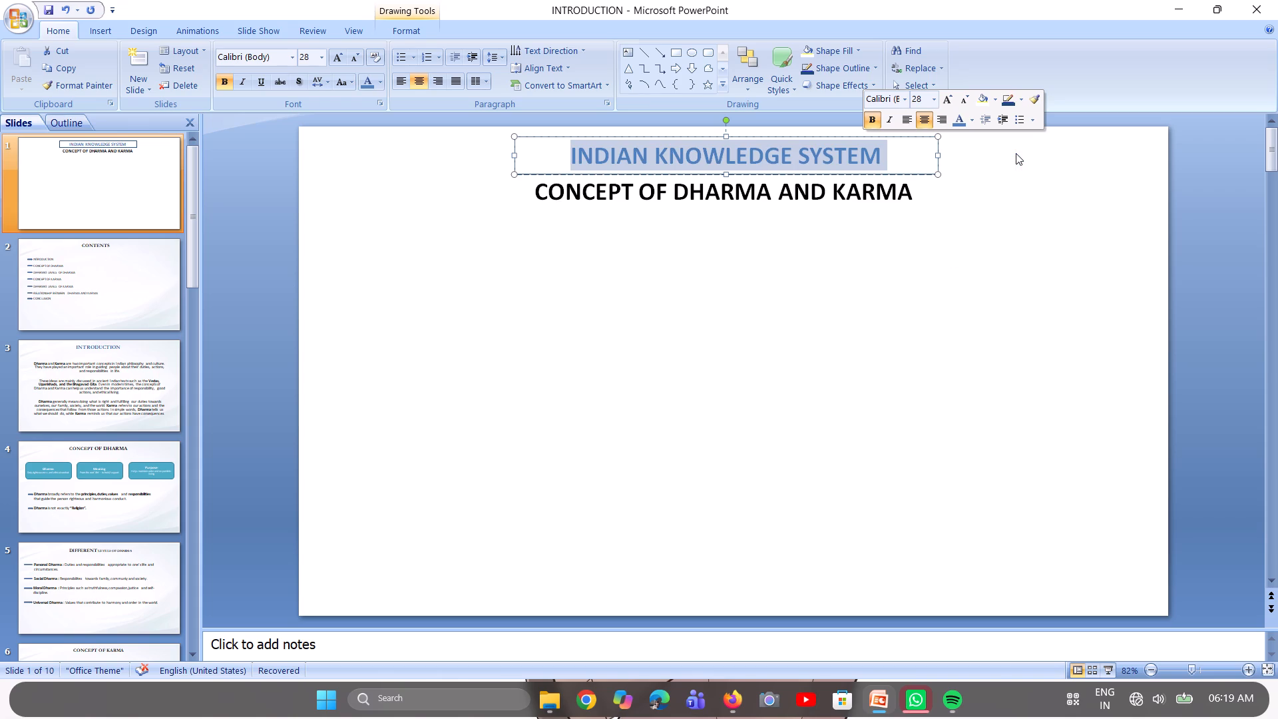
click(1016, 153)
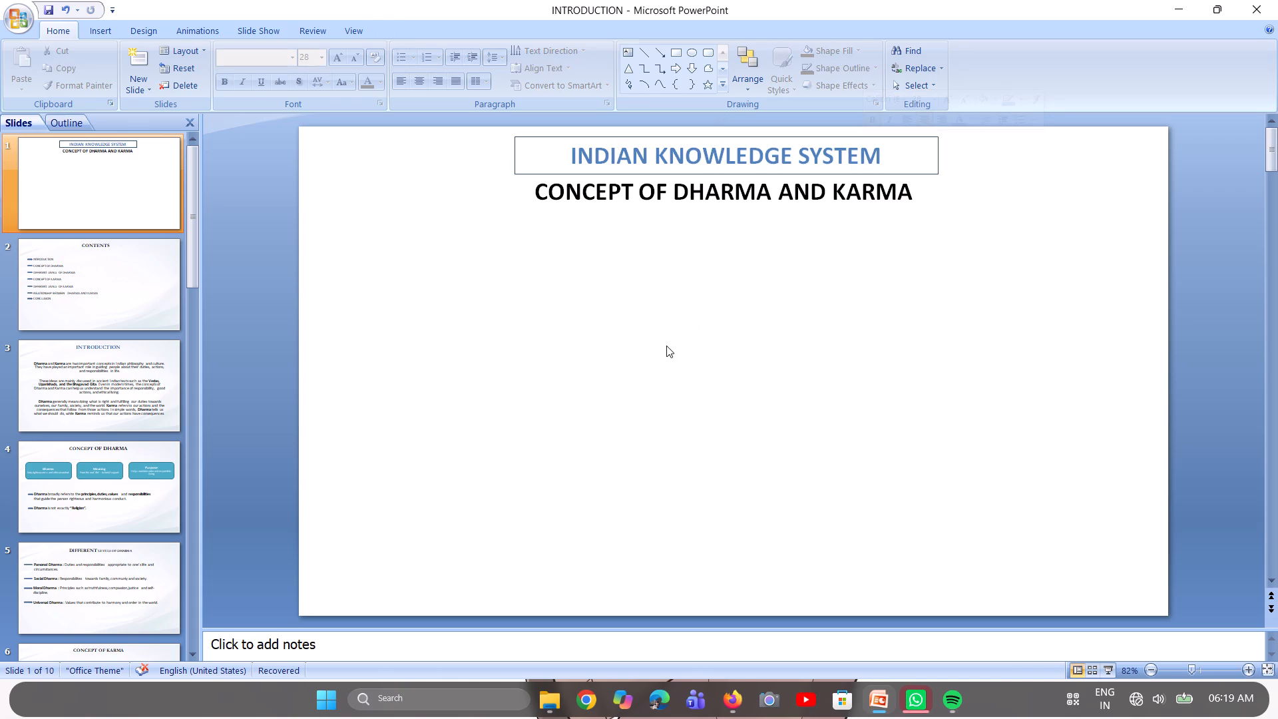
click(666, 346)
Set the outline of the INDIAN KNOWLEDGE SYSTEM text box to the white theme colour.
click(600, 151)
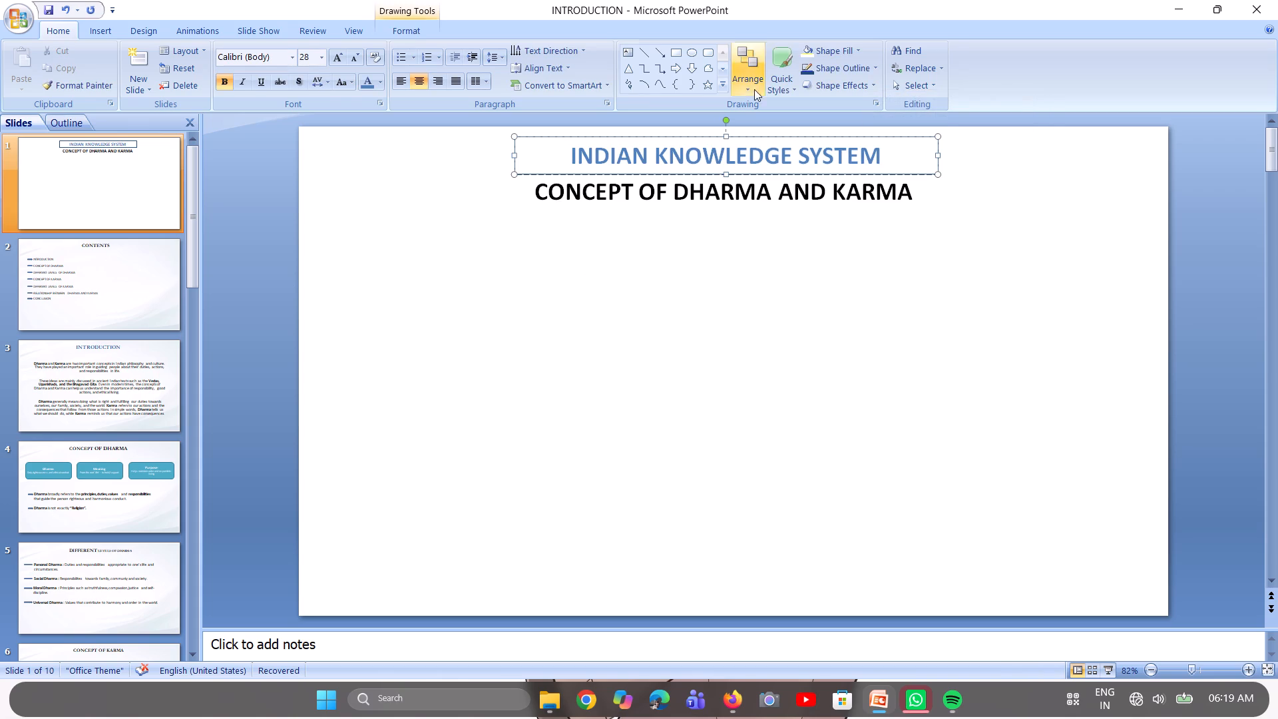
click(812, 66)
click(643, 354)
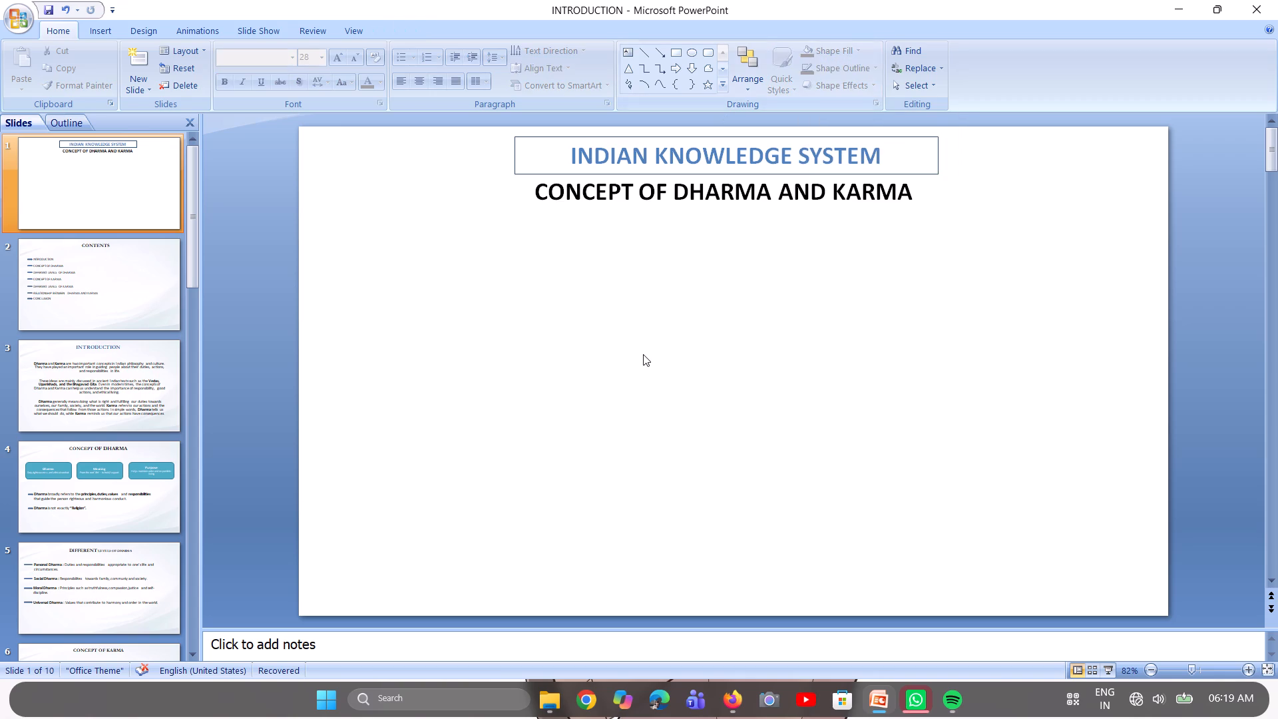
click(643, 354)
click(736, 146)
click(578, 153)
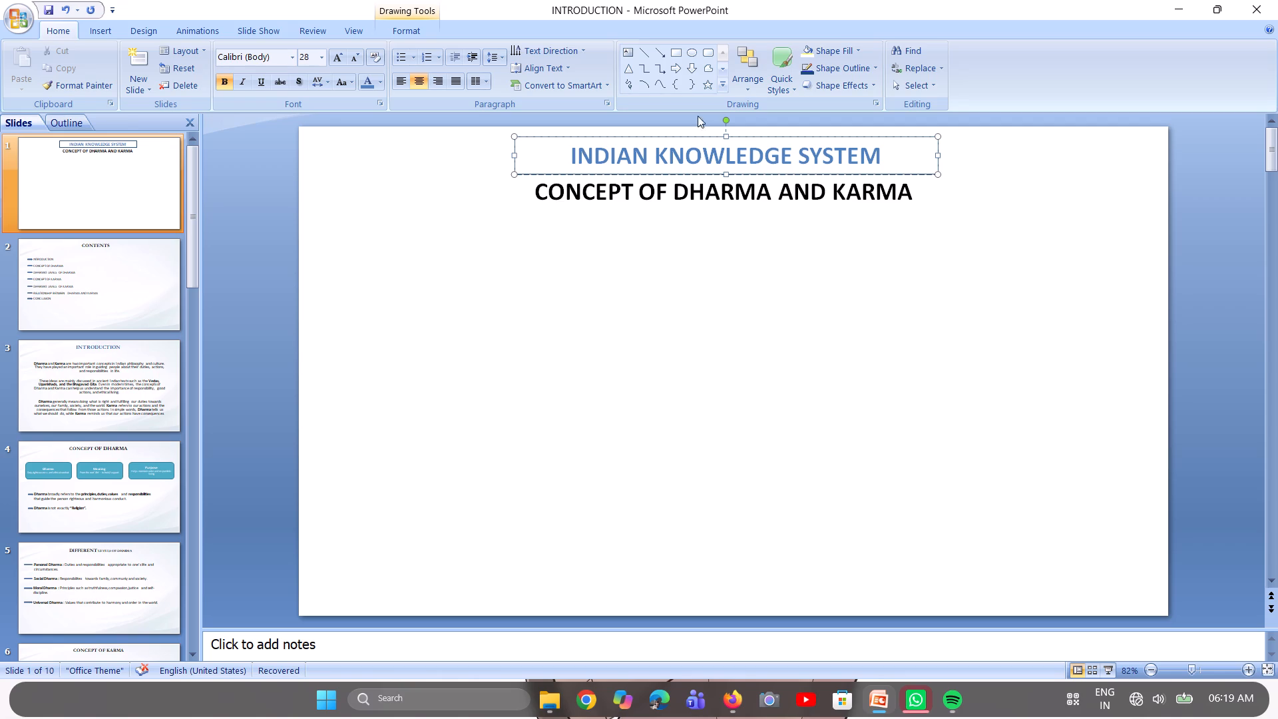
click(874, 64)
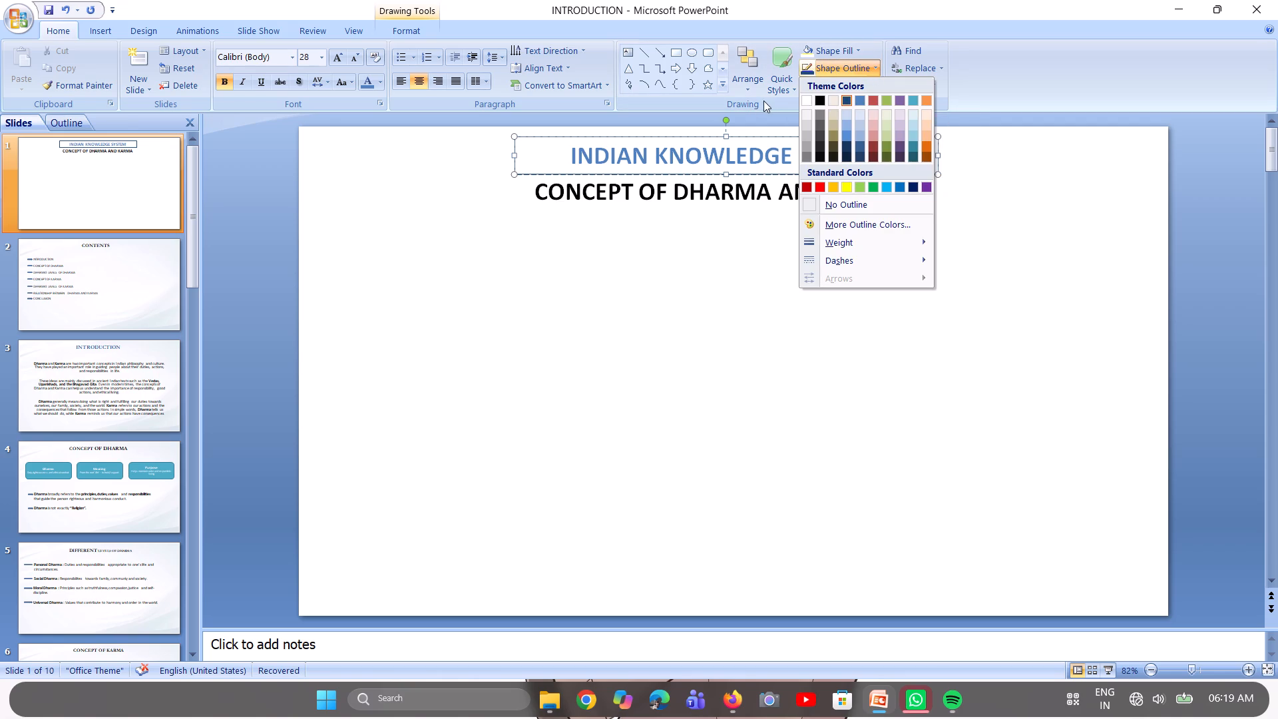
click(809, 97)
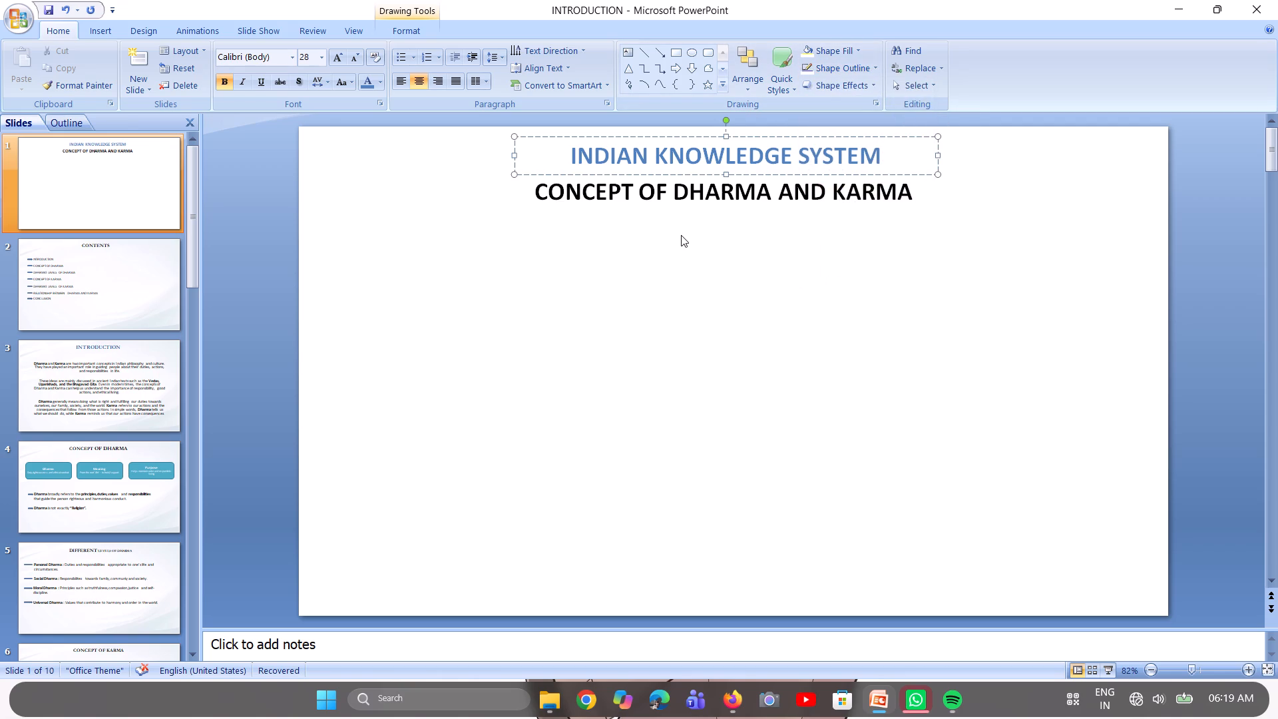
click(681, 235)
Insert a new text box on the title slide below the CONCEPT OF DHARMA AND KARMA line.
click(97, 29)
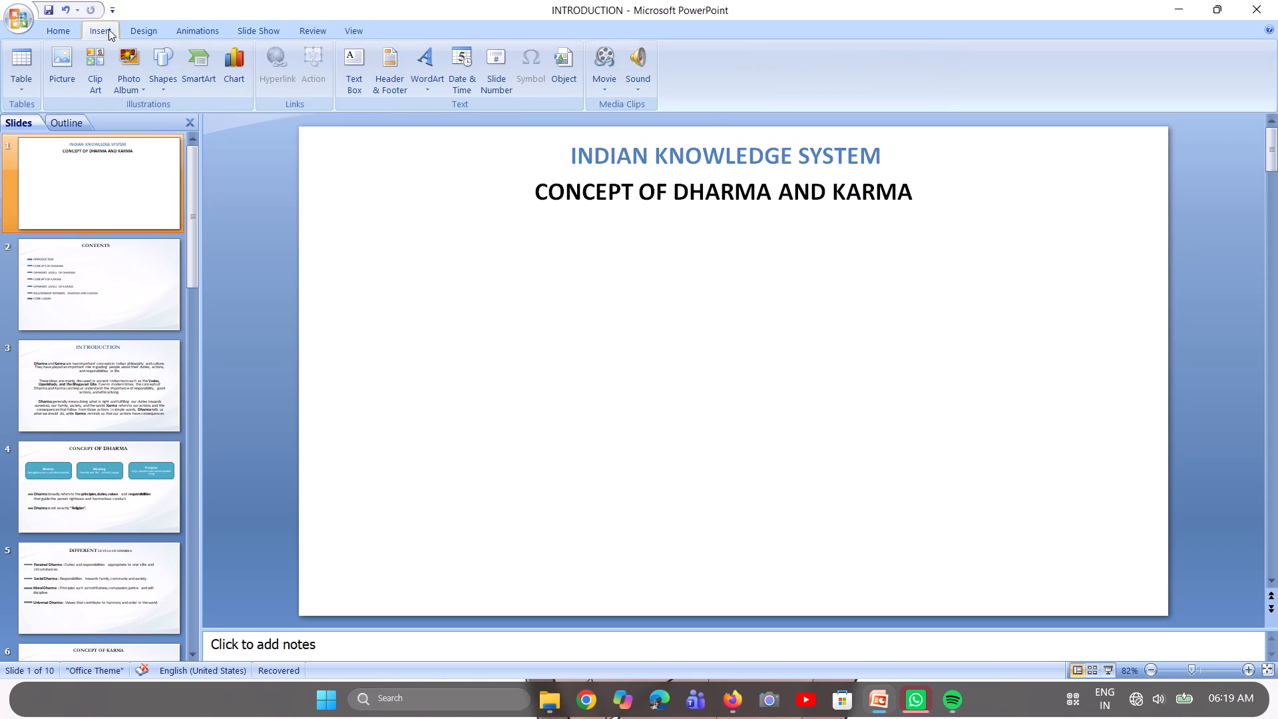
click(349, 63)
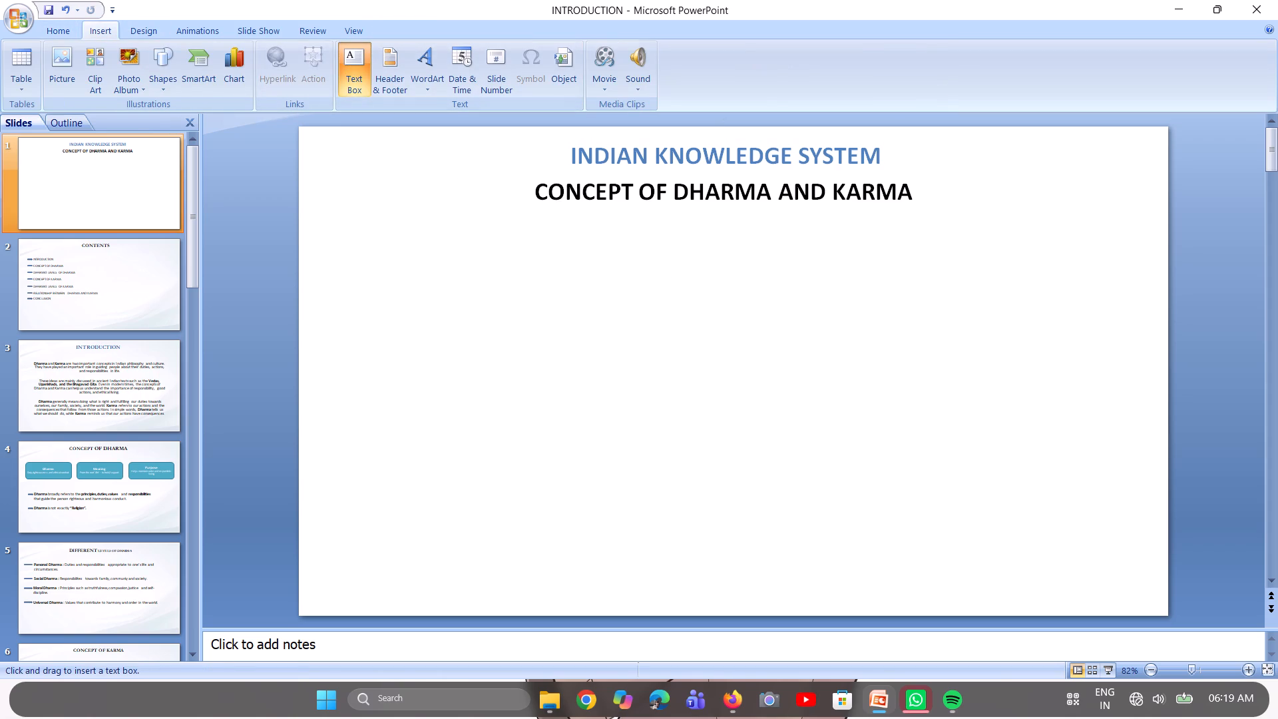
drag(606, 258, 817, 277)
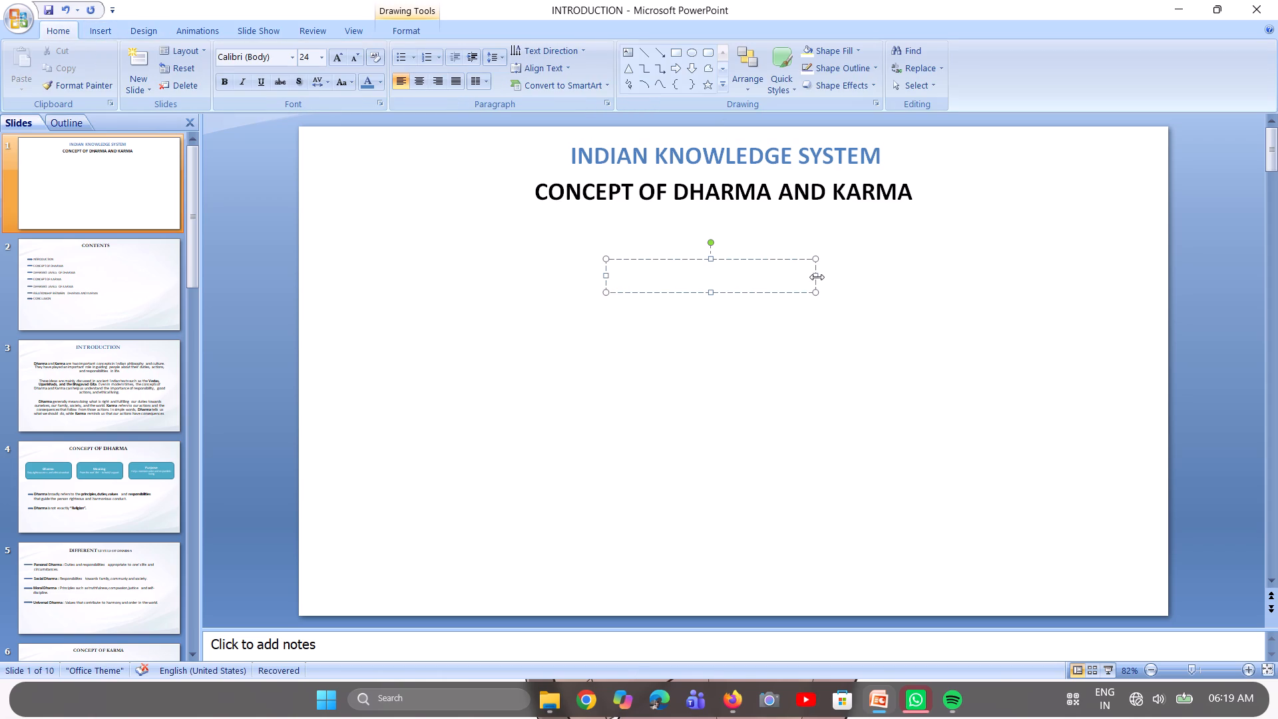
Enter the text "A Presentation by" in the new text box.
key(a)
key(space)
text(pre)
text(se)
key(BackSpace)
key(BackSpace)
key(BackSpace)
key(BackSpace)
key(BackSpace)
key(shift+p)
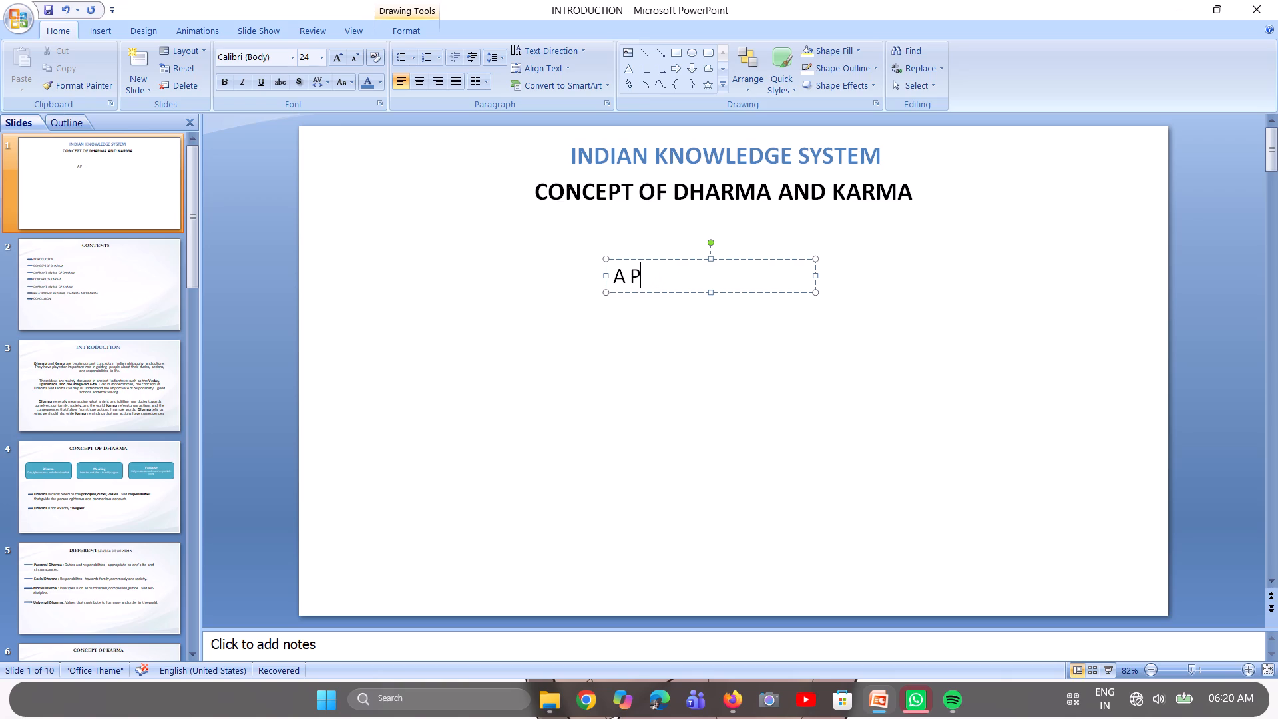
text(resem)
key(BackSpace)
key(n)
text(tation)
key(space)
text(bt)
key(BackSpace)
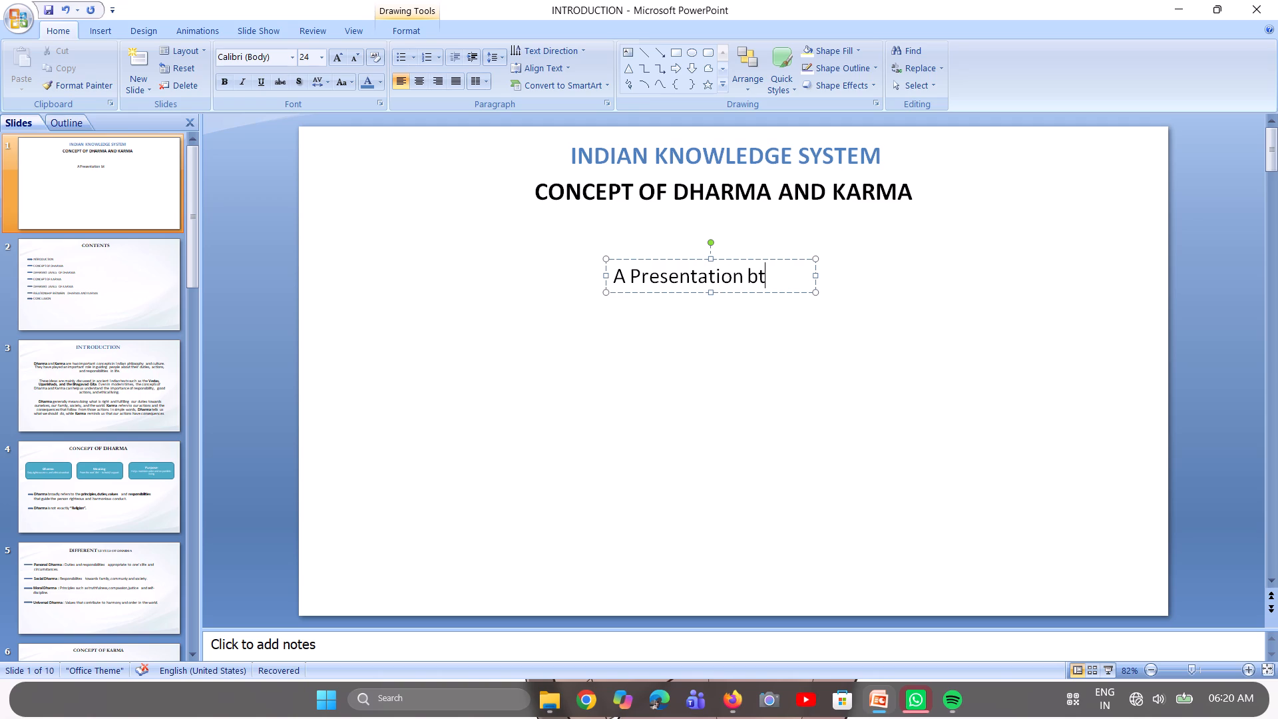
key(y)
Move the "A Presentation by" text box up, centred beneath the CONCEPT OF DHARMA AND KARMA line, and centre its text.
drag(790, 286, 805, 264)
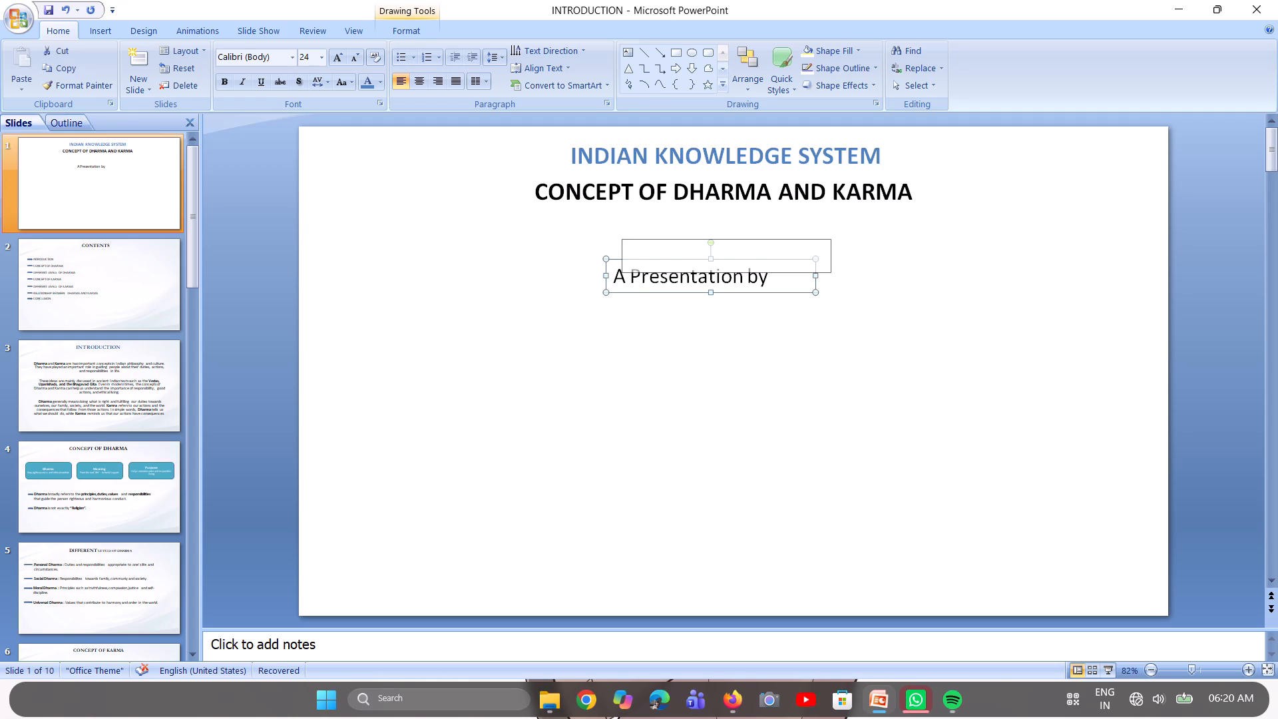
drag(805, 264, 803, 259)
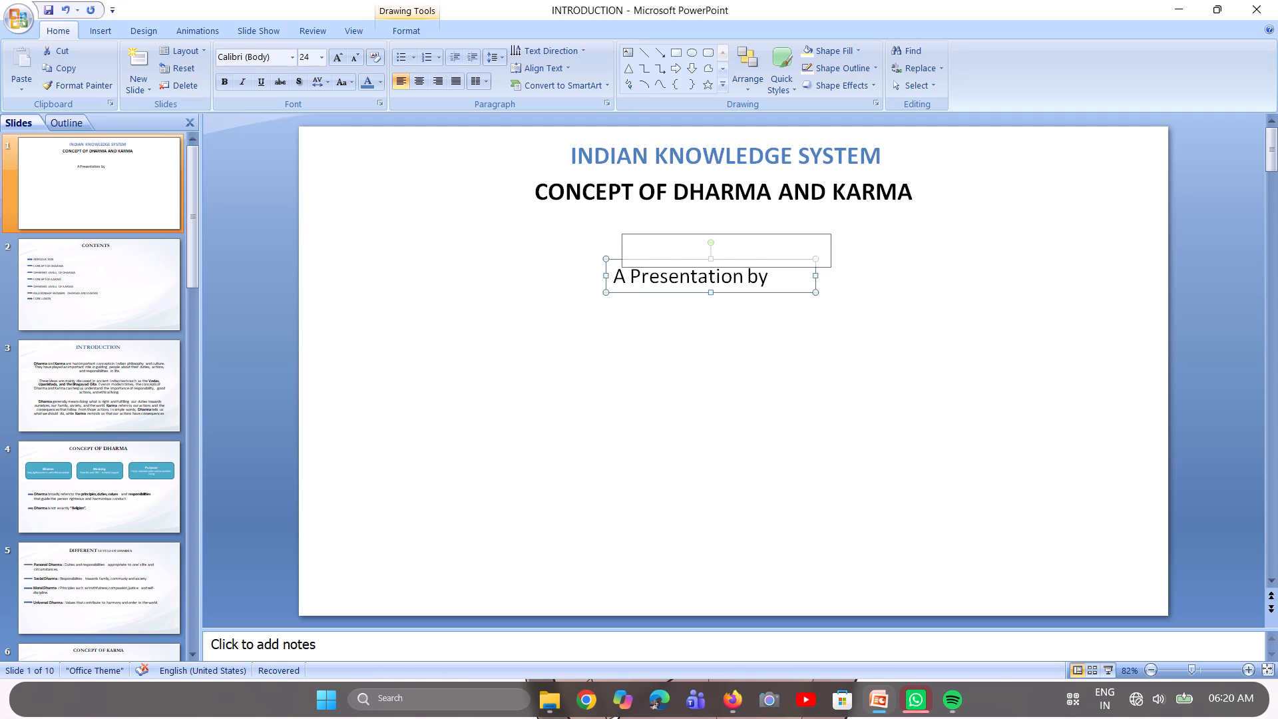
drag(803, 259, 802, 250)
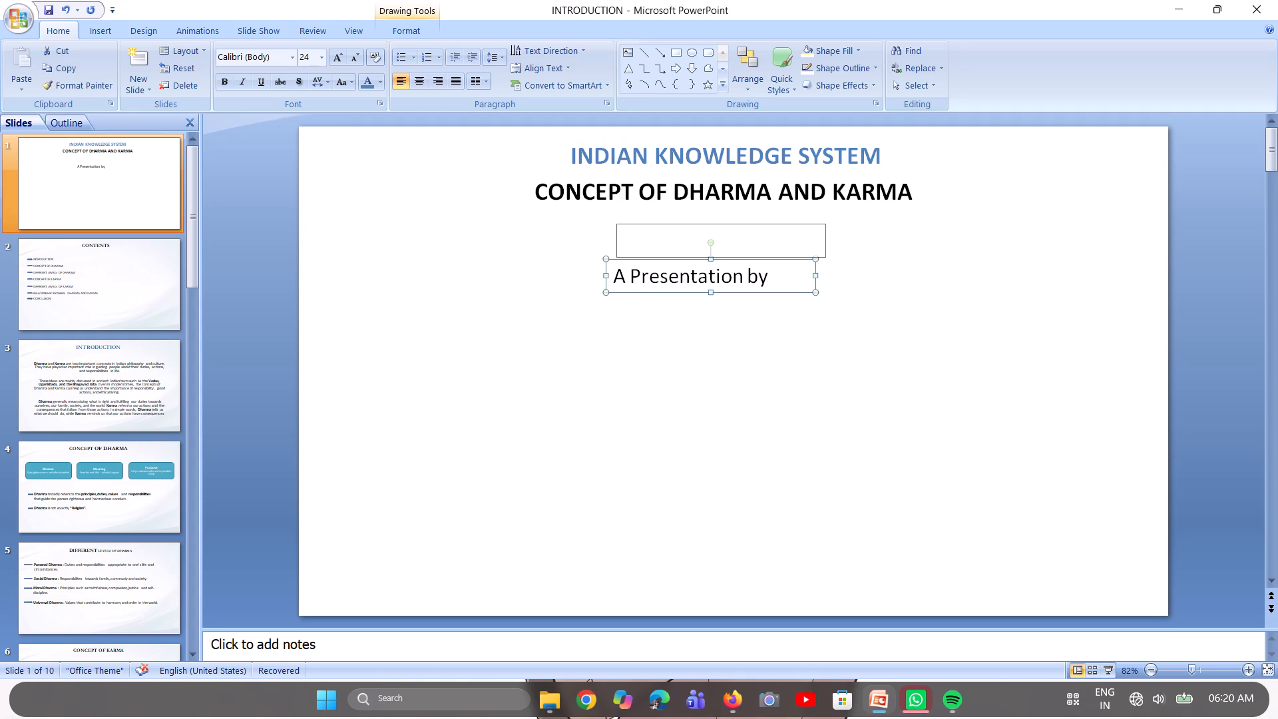
drag(802, 250, 803, 252)
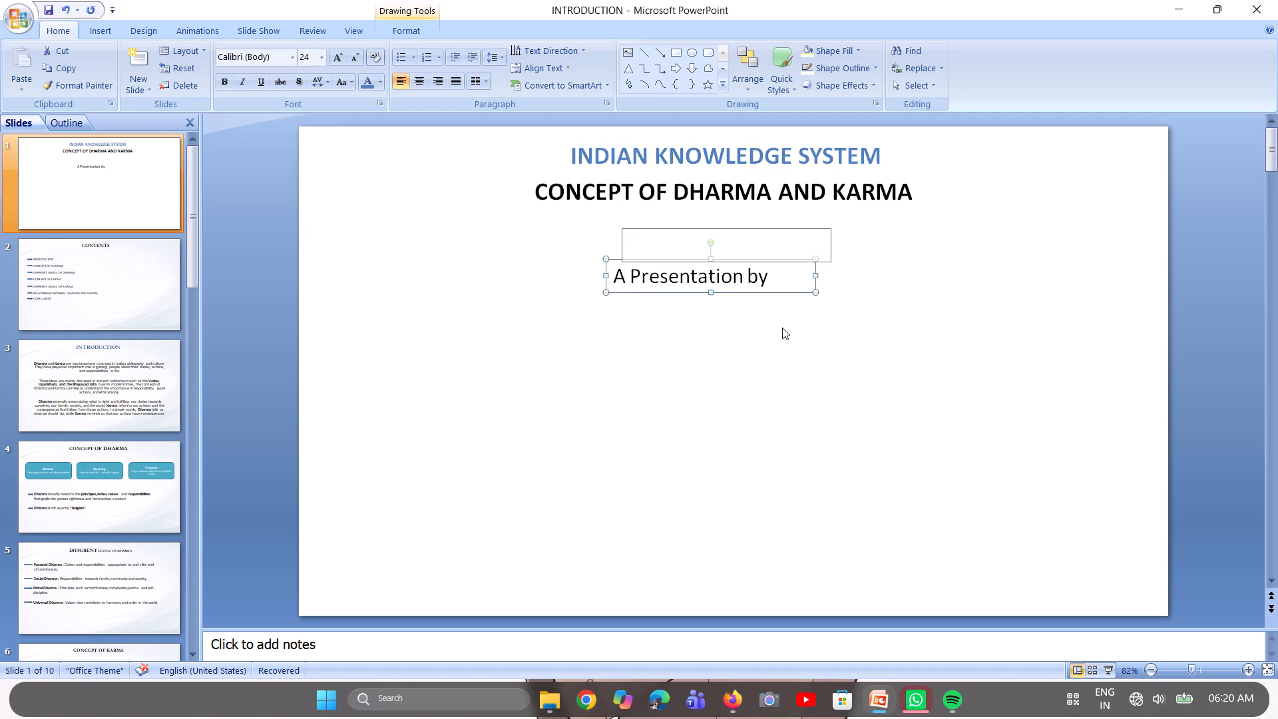
click(423, 81)
click(534, 296)
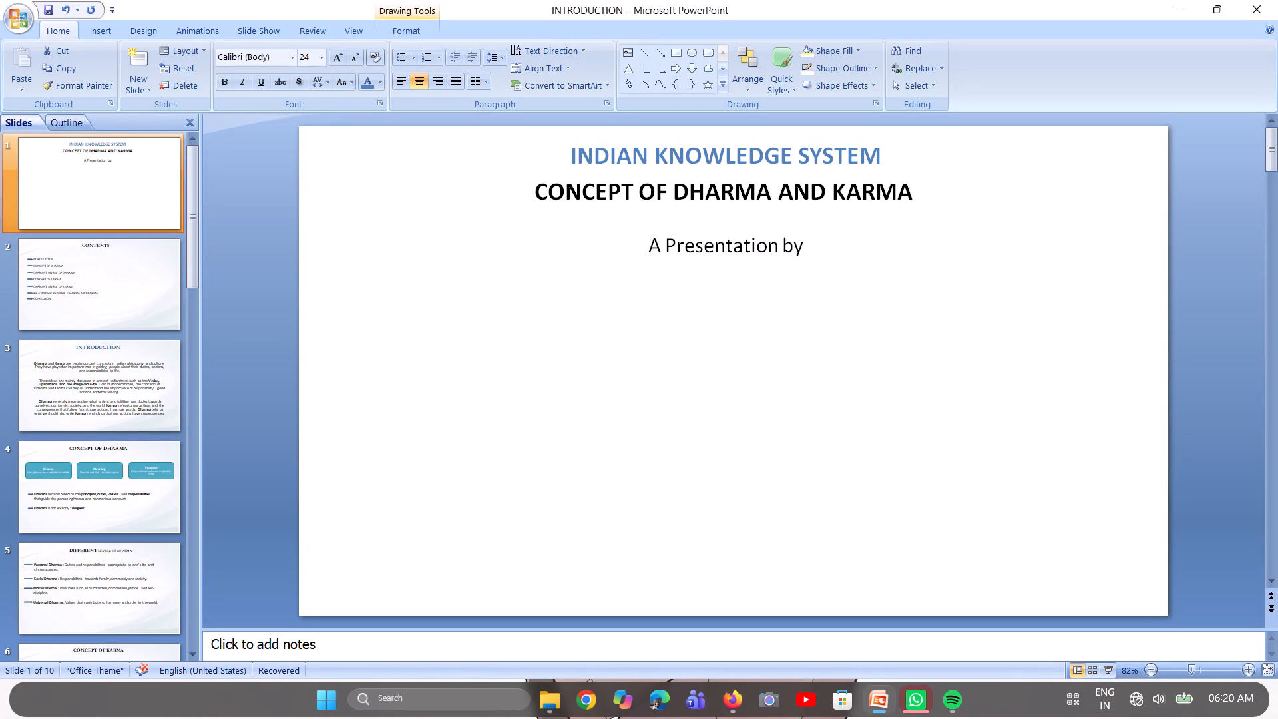
Move the "A Presentation by" text box slightly up, closer to the CONCEPT OF DHARMA AND KARMA line.
click(722, 257)
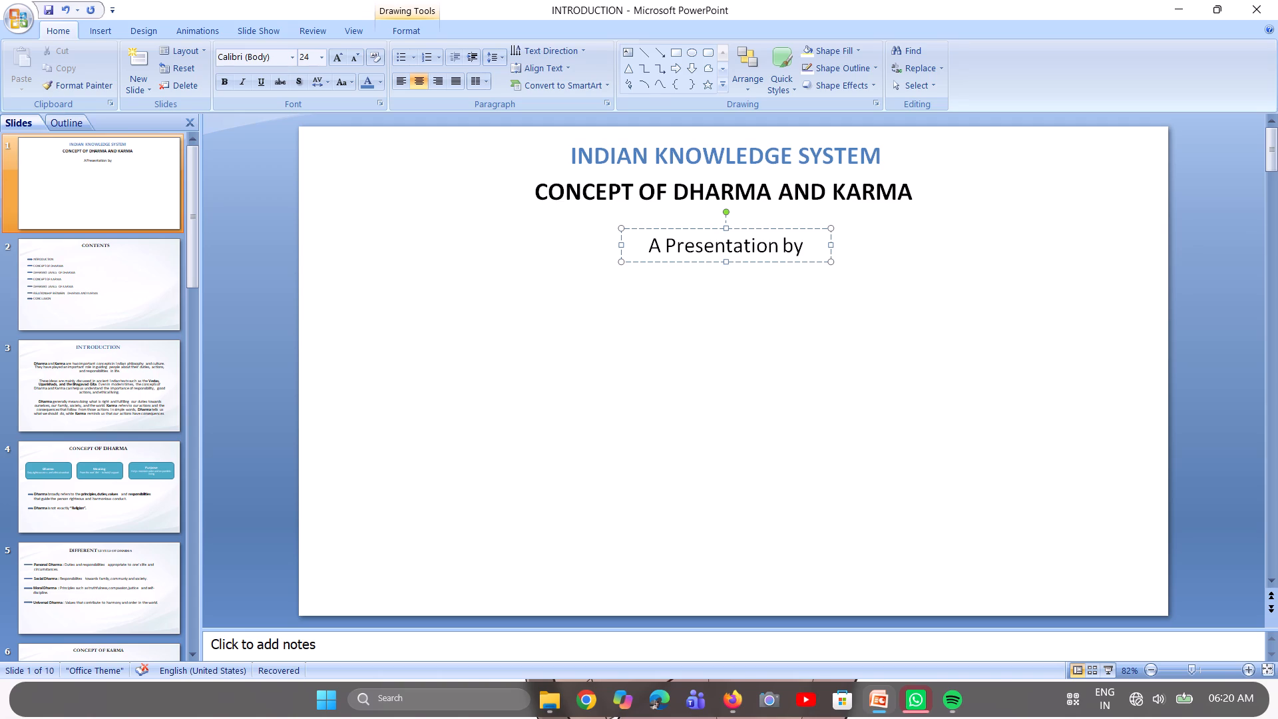
drag(823, 252, 823, 246)
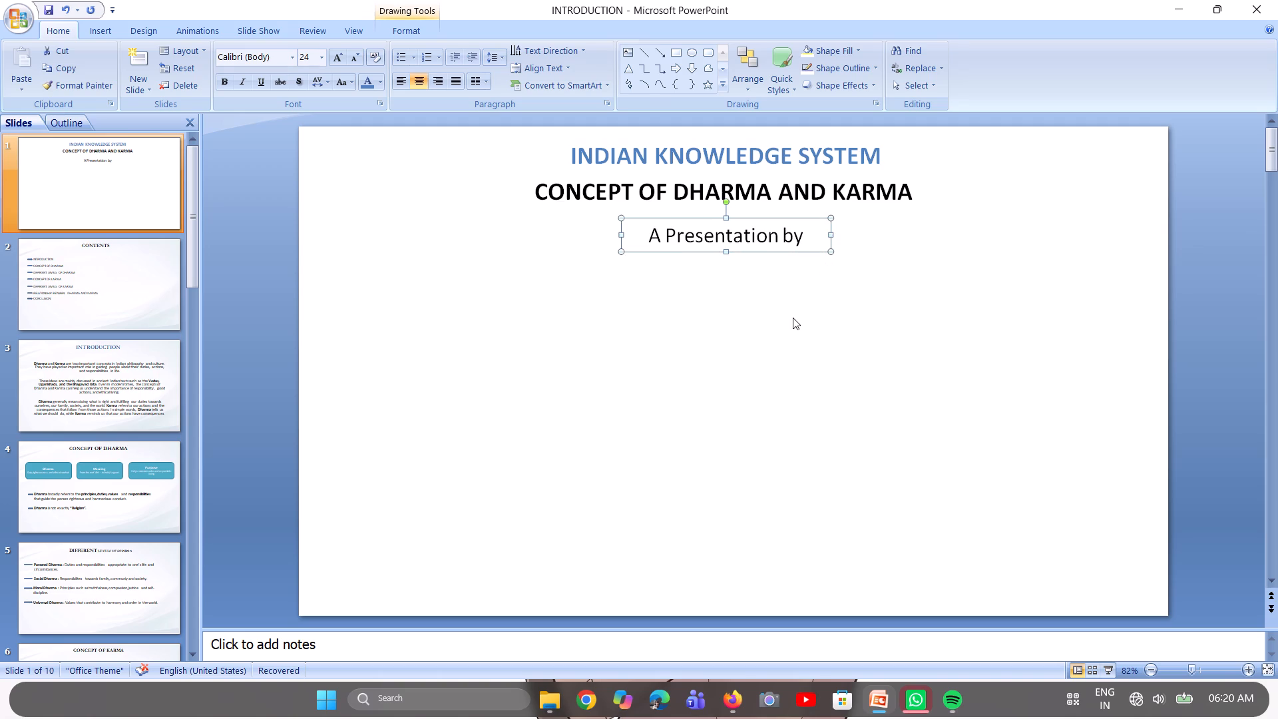
click(793, 318)
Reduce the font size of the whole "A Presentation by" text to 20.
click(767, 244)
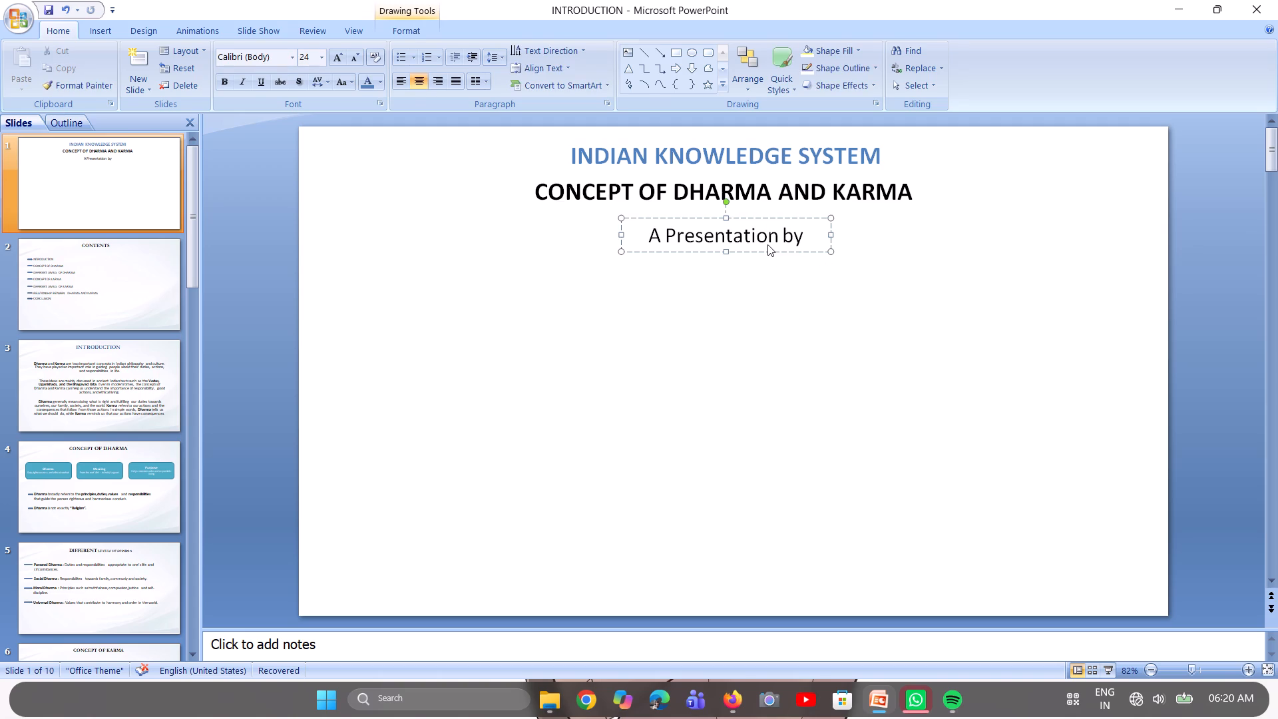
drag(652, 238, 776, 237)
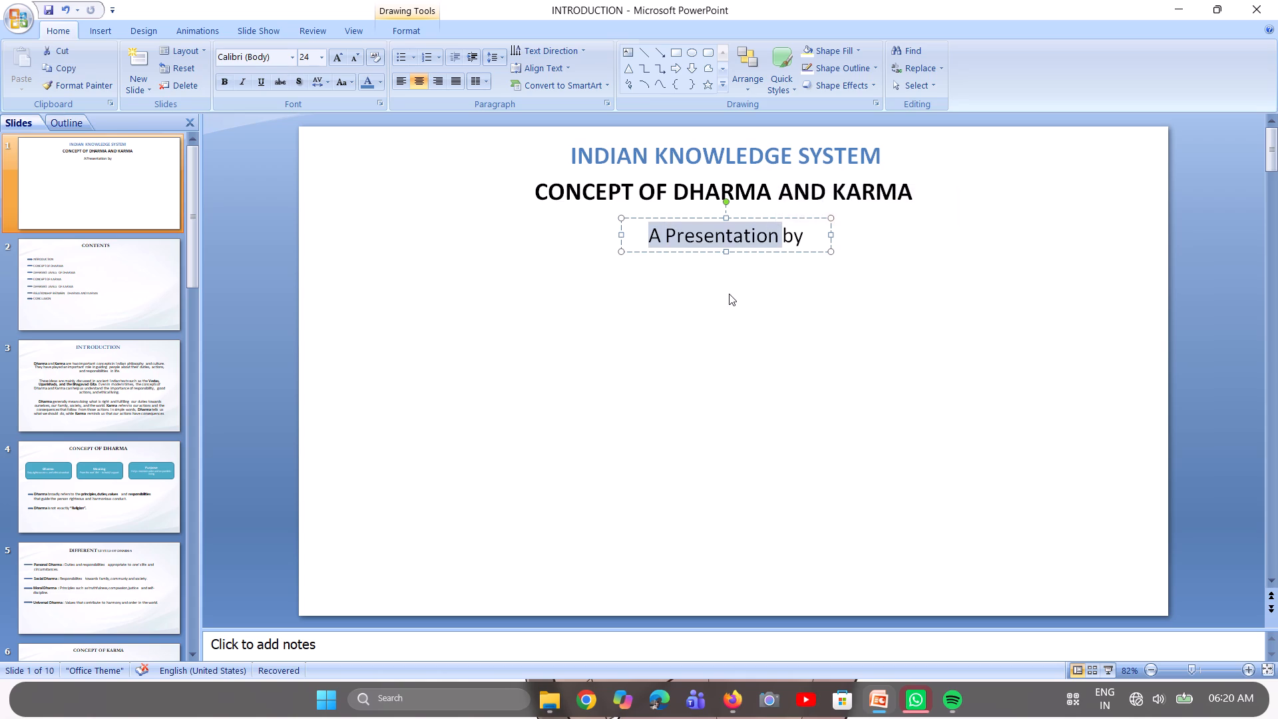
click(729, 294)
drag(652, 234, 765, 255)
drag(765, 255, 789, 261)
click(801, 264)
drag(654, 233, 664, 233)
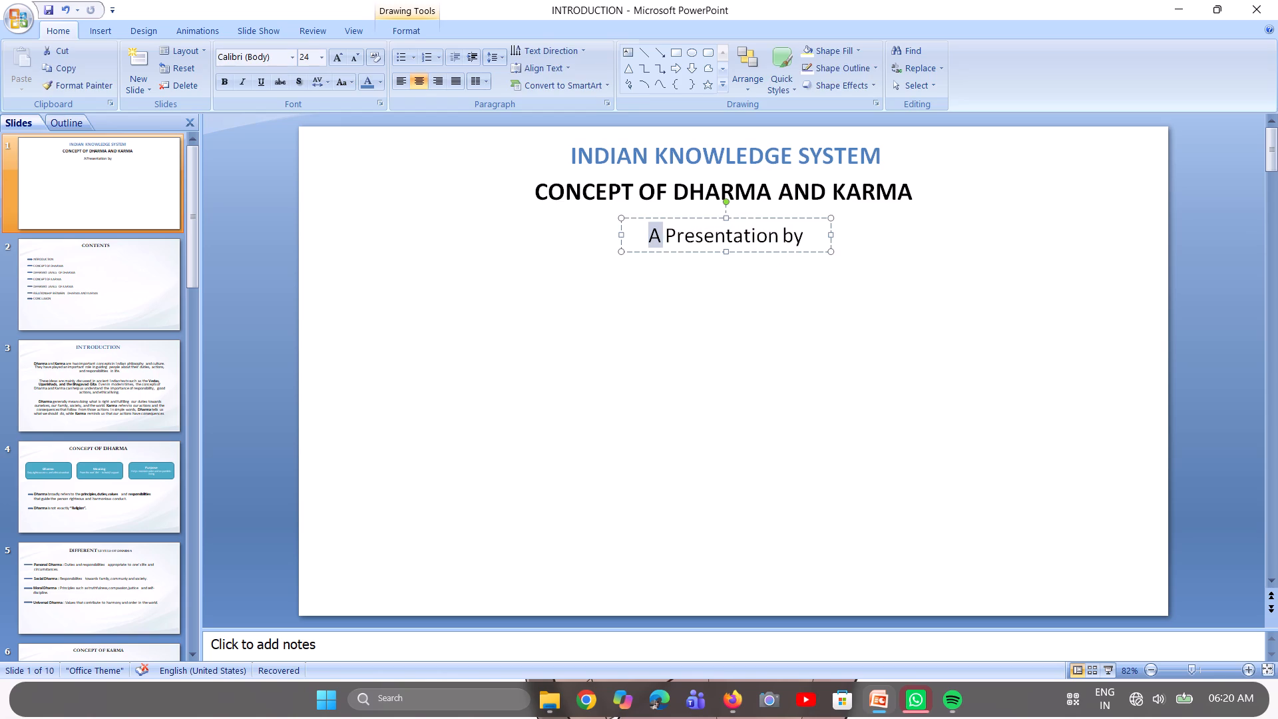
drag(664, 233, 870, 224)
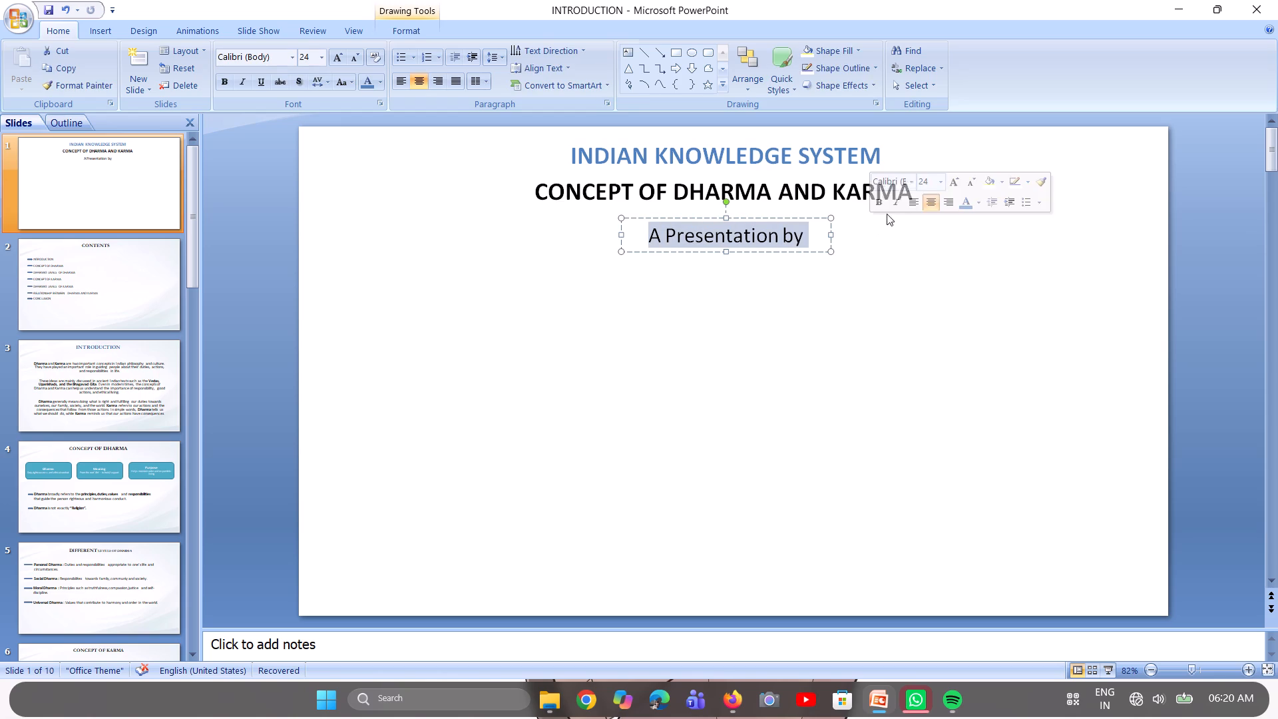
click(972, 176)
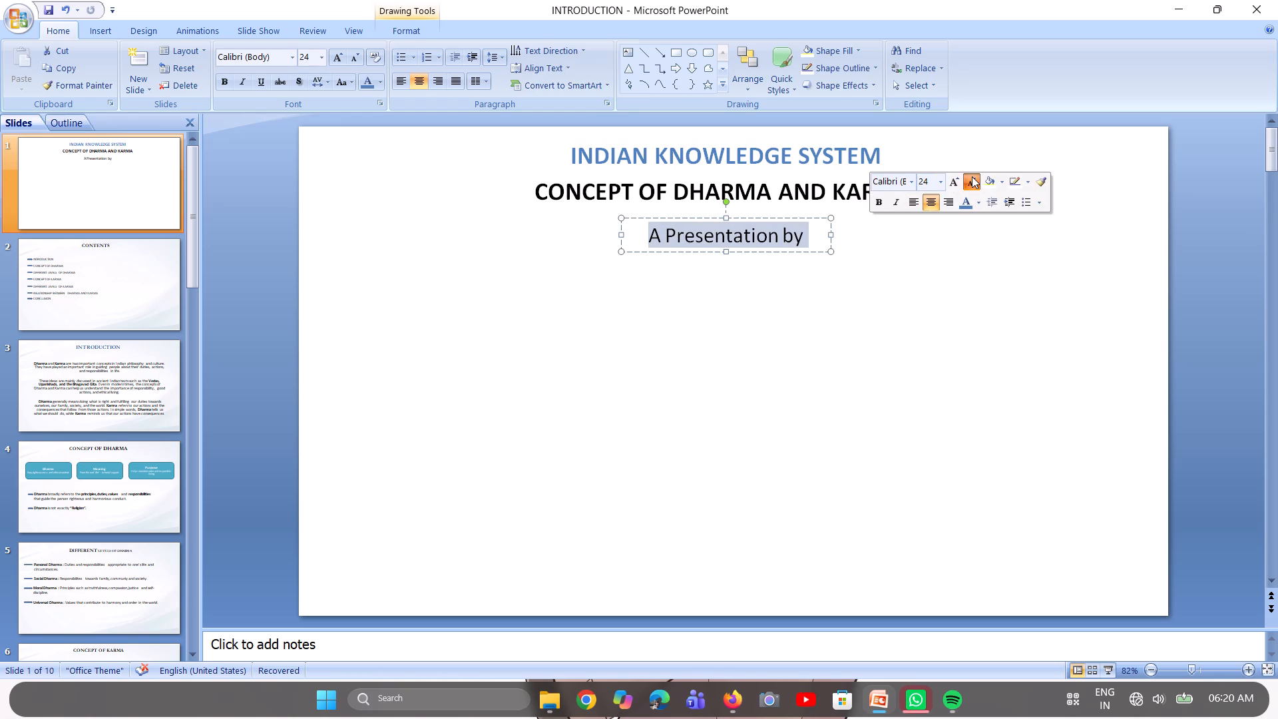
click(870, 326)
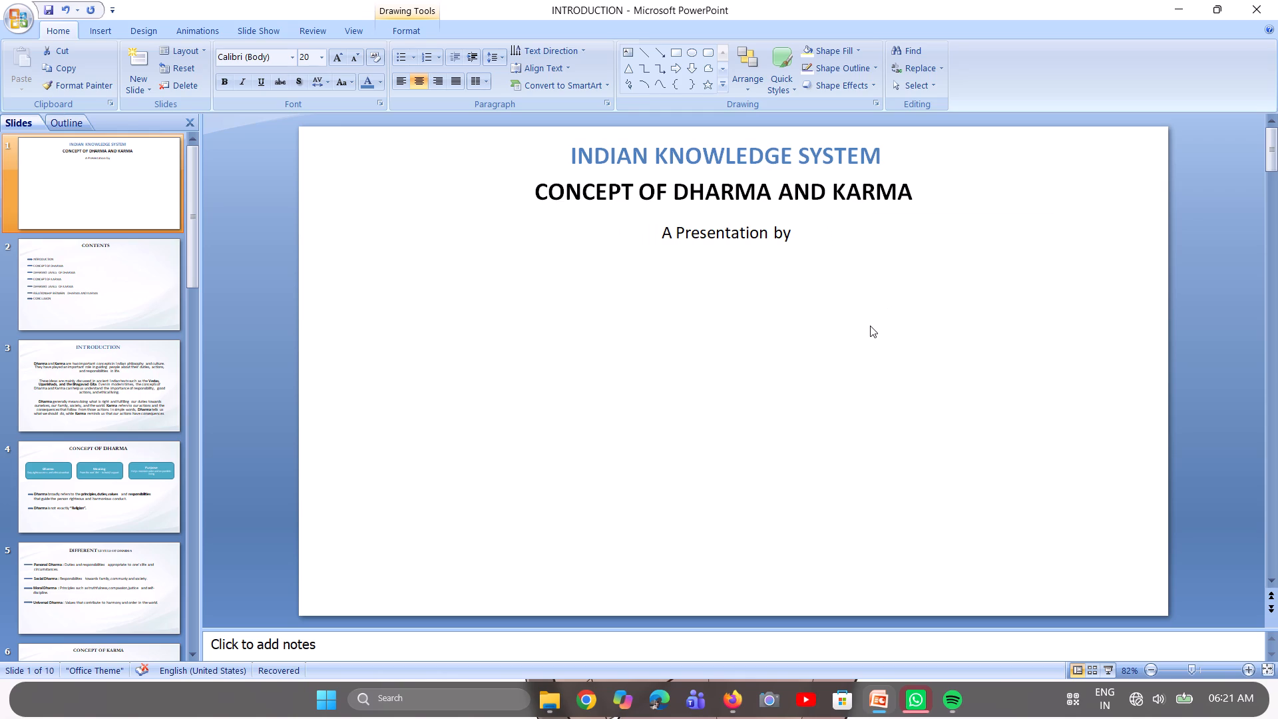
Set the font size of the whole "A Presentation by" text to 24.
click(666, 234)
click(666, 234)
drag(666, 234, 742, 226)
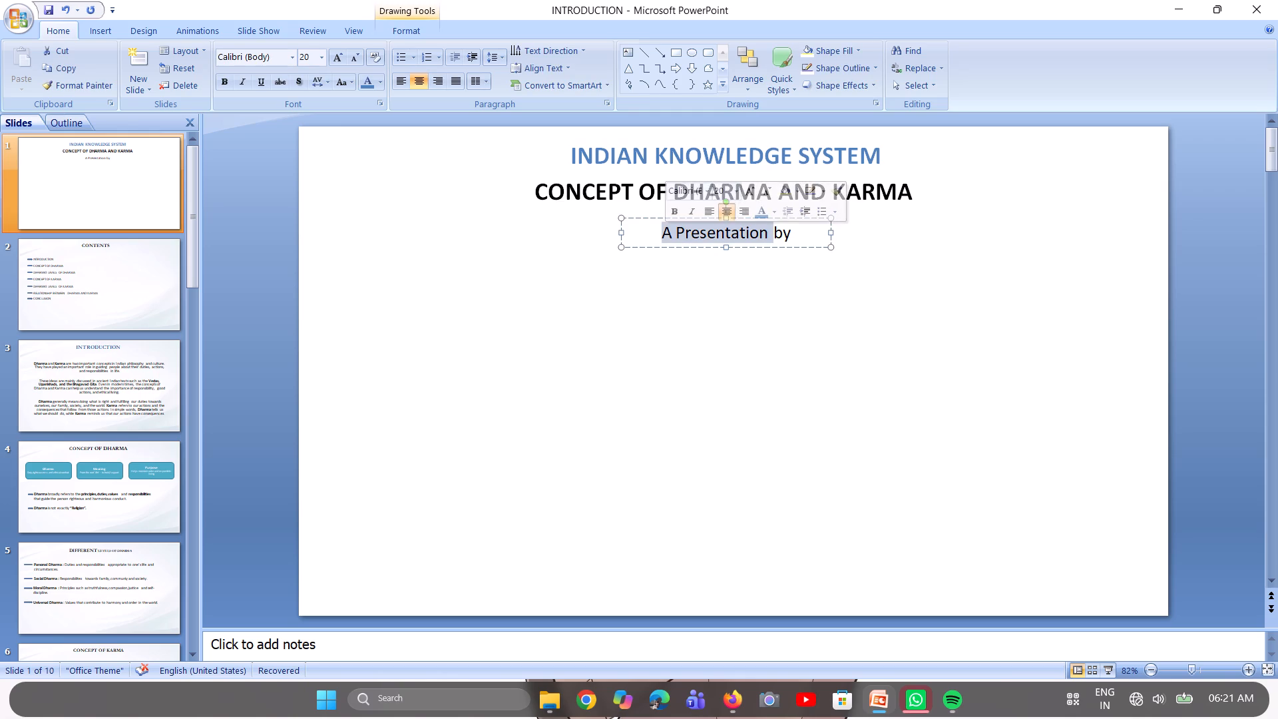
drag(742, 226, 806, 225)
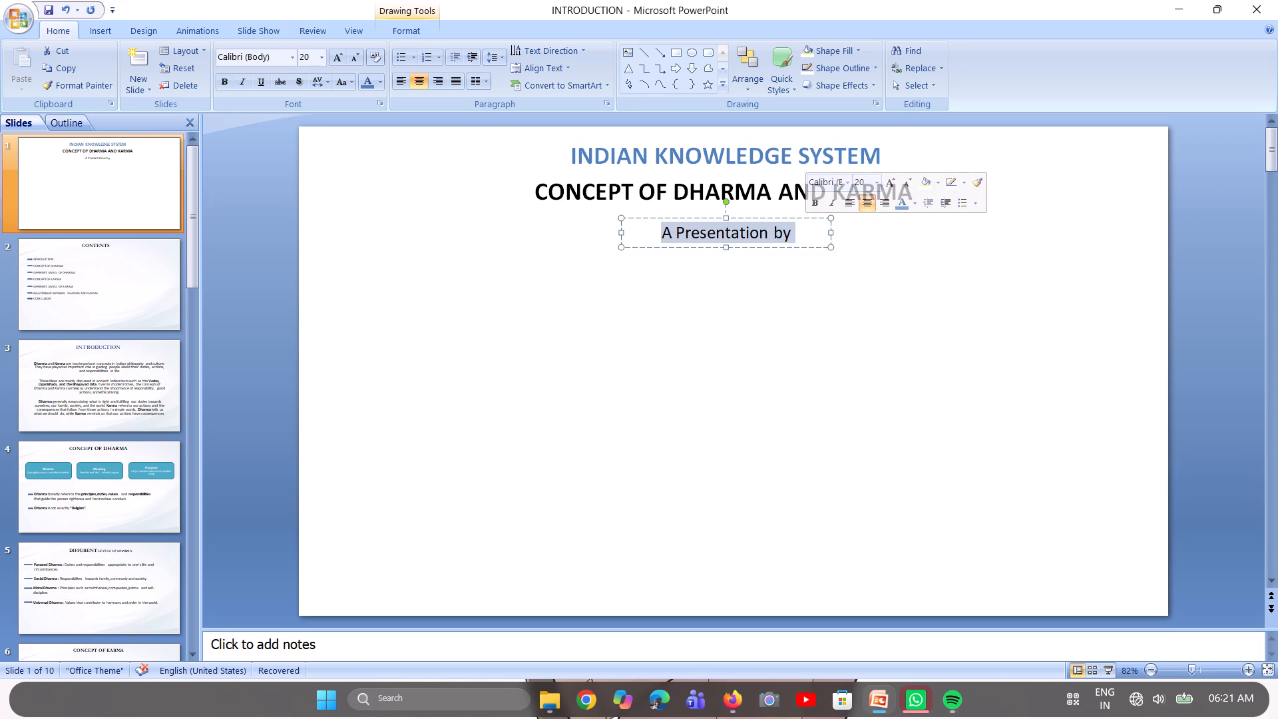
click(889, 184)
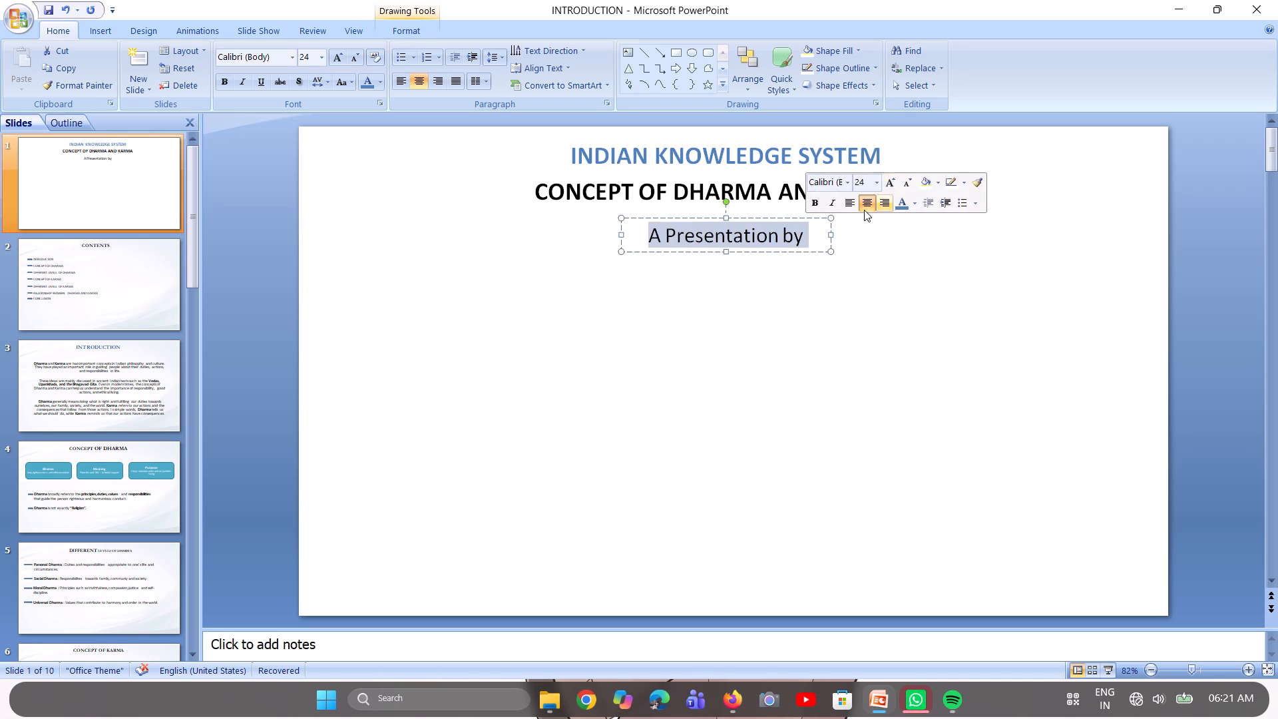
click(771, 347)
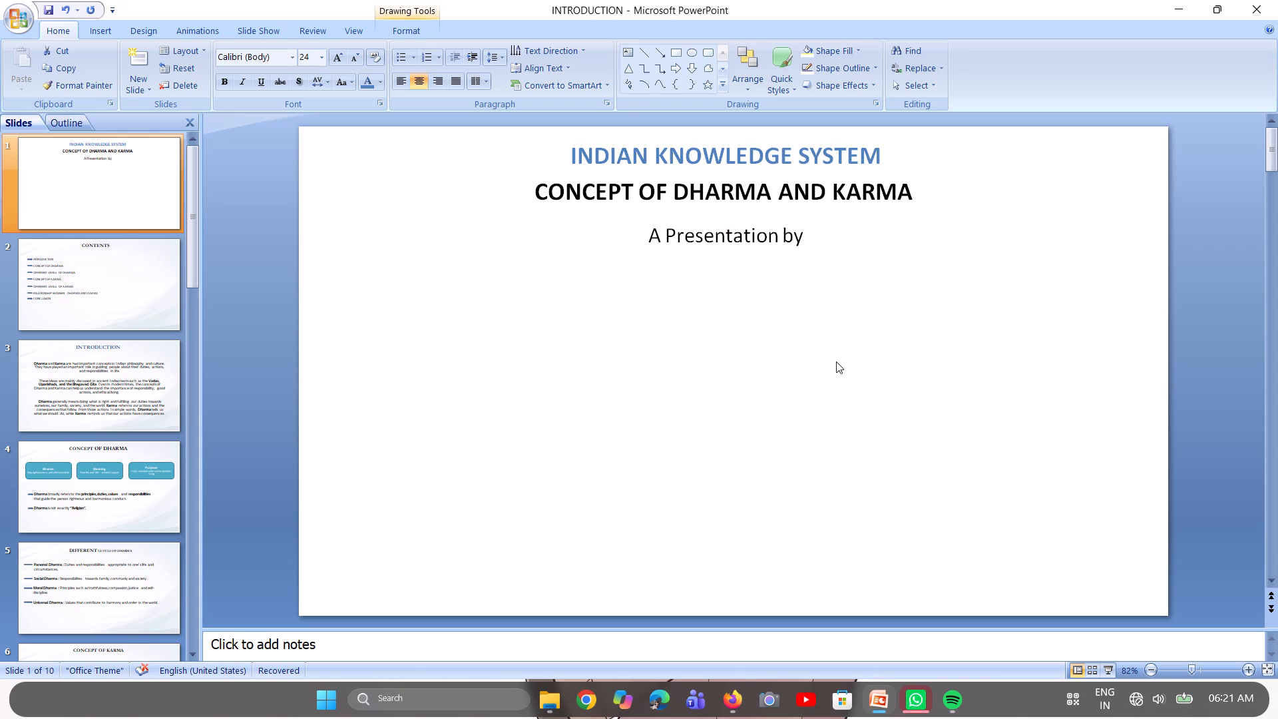
Change the font colour of the whole "A Presentation by" text to the standard purple.
drag(651, 238, 660, 240)
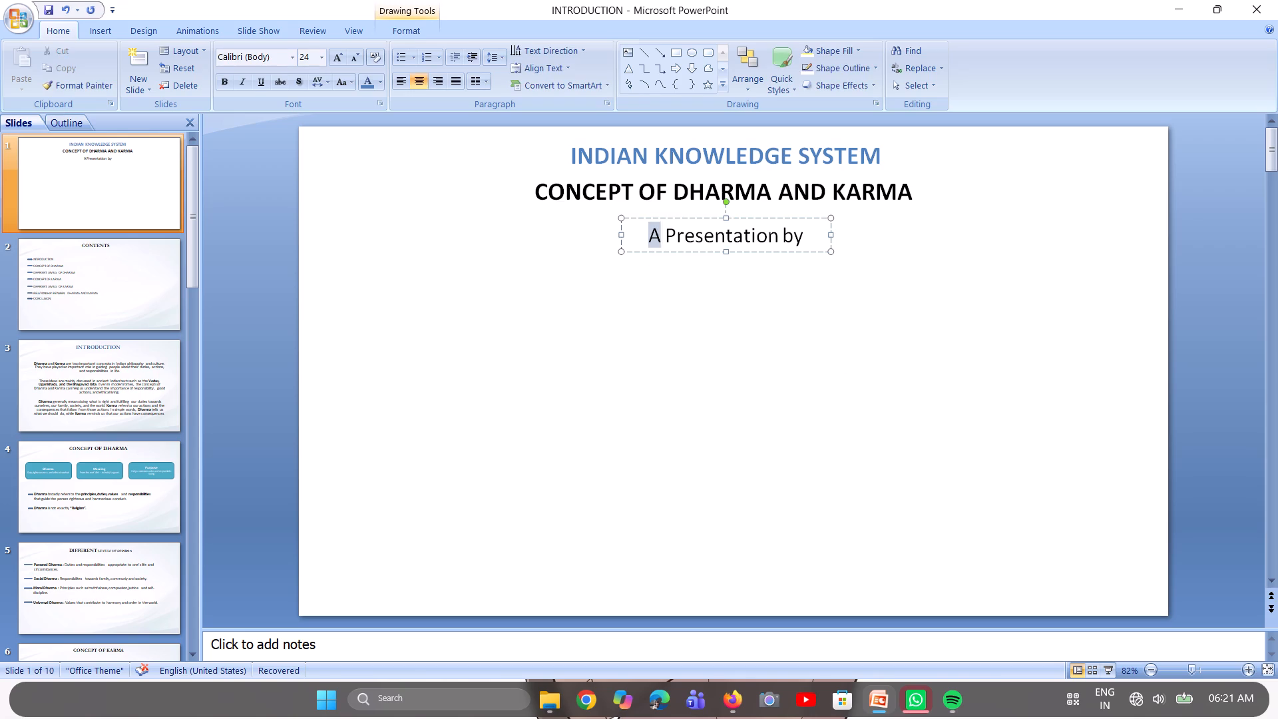
drag(660, 240, 839, 270)
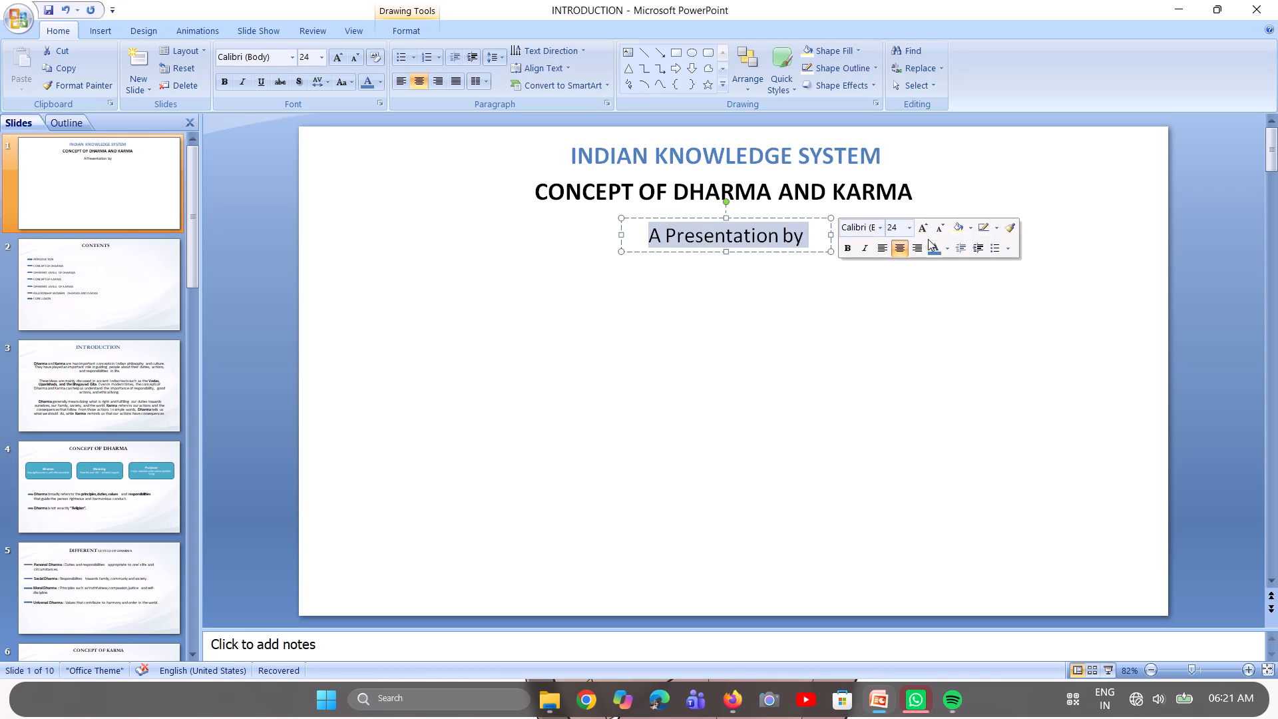
click(945, 248)
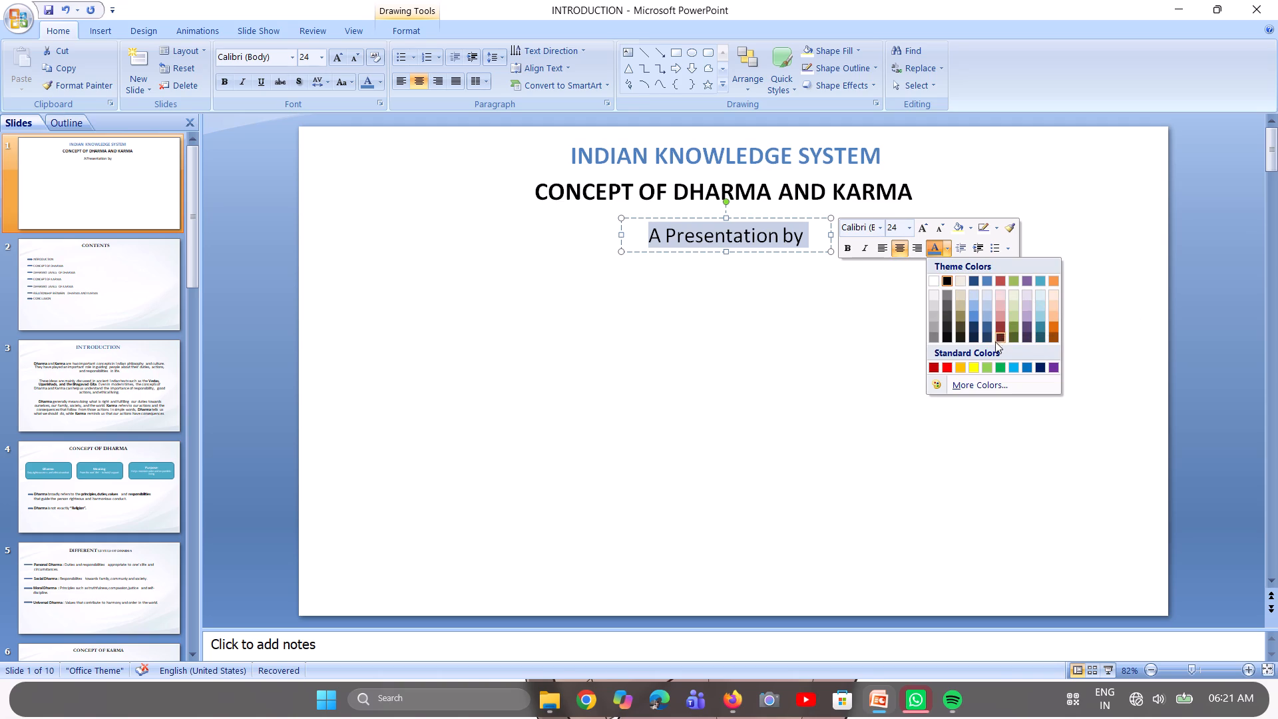
click(1050, 363)
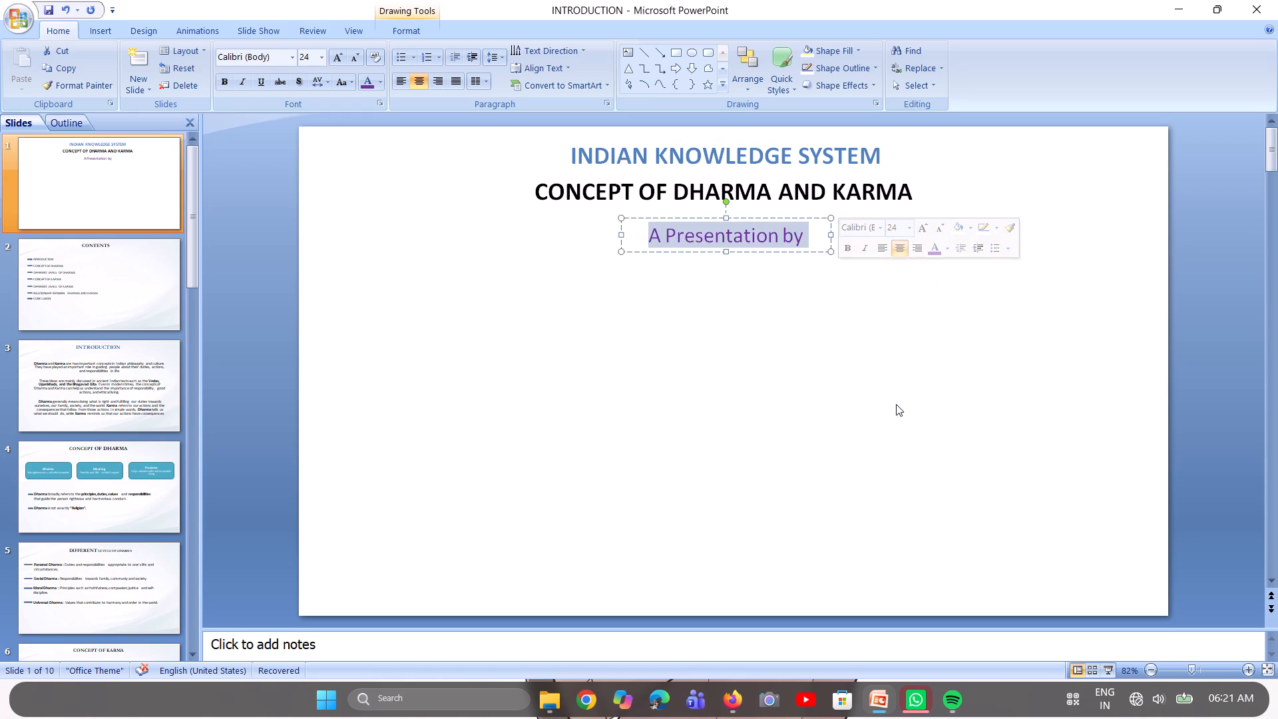
click(896, 404)
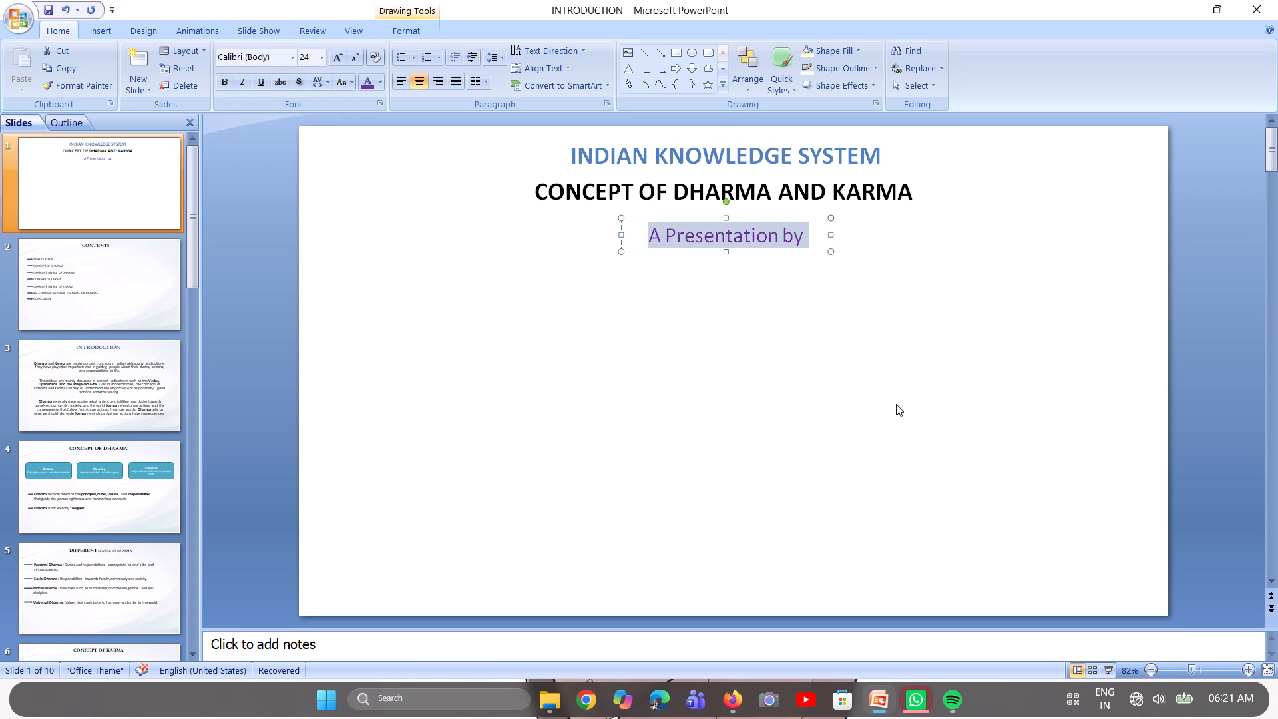
Insert a new text box on the title slide beneath the "A Presentation by" line, somewhat wider than that line.
click(93, 31)
click(364, 45)
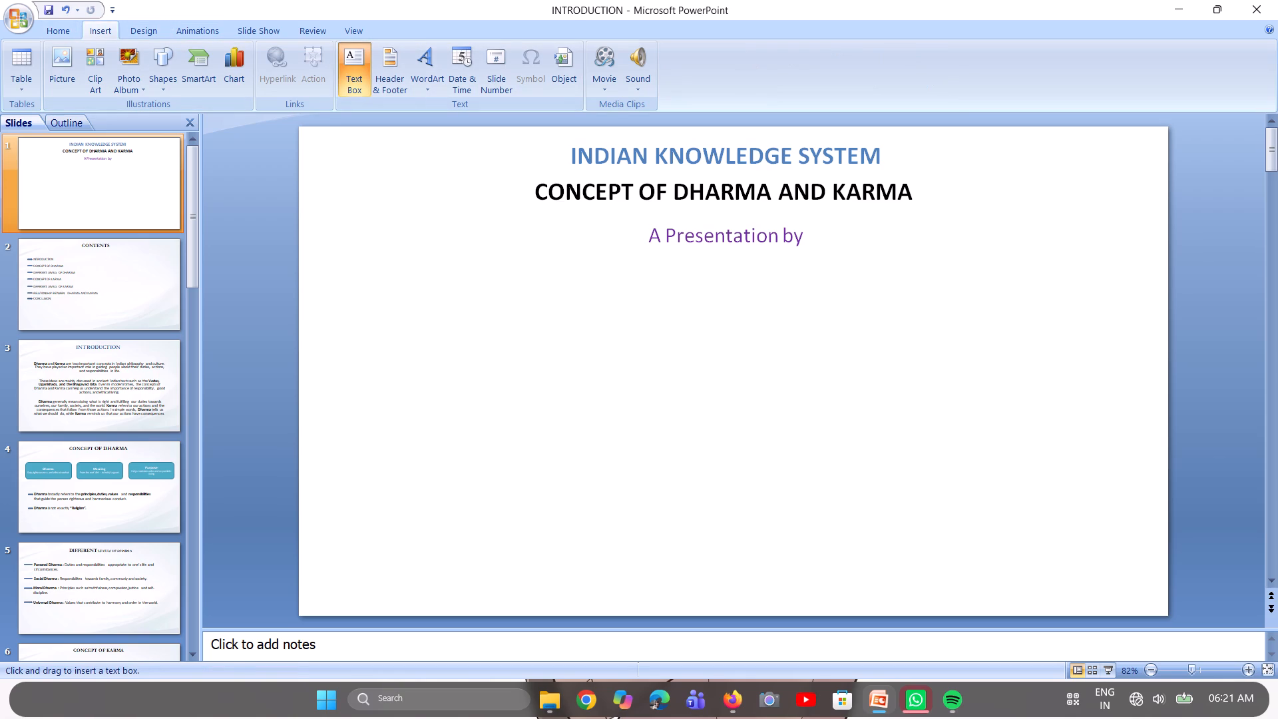
drag(581, 275, 910, 373)
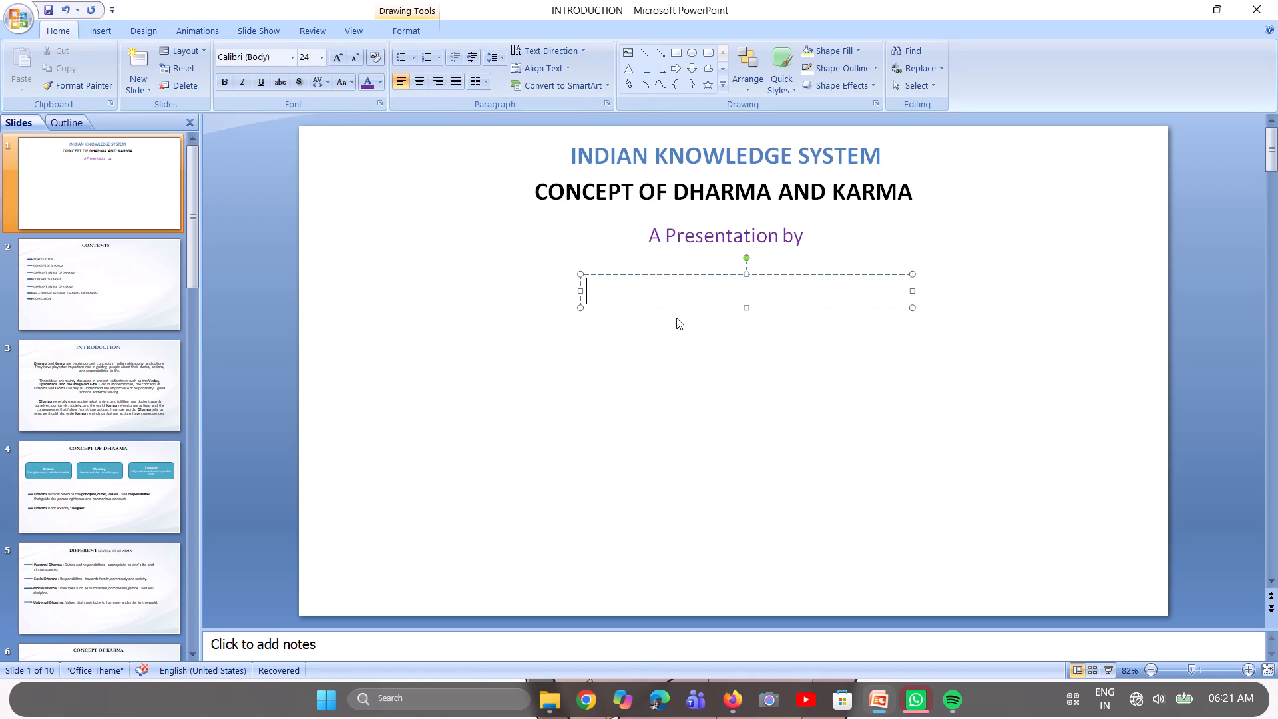
Enter the first presenter's full name in the new text box.
key(BackSpace)
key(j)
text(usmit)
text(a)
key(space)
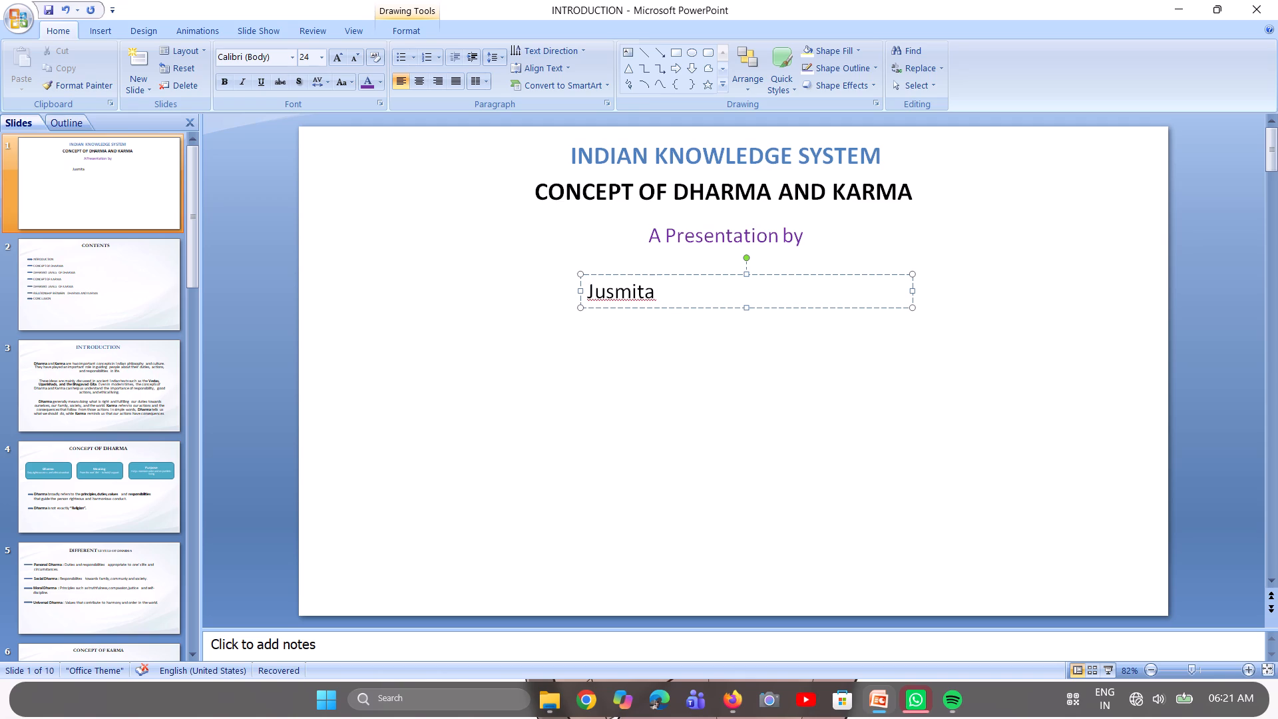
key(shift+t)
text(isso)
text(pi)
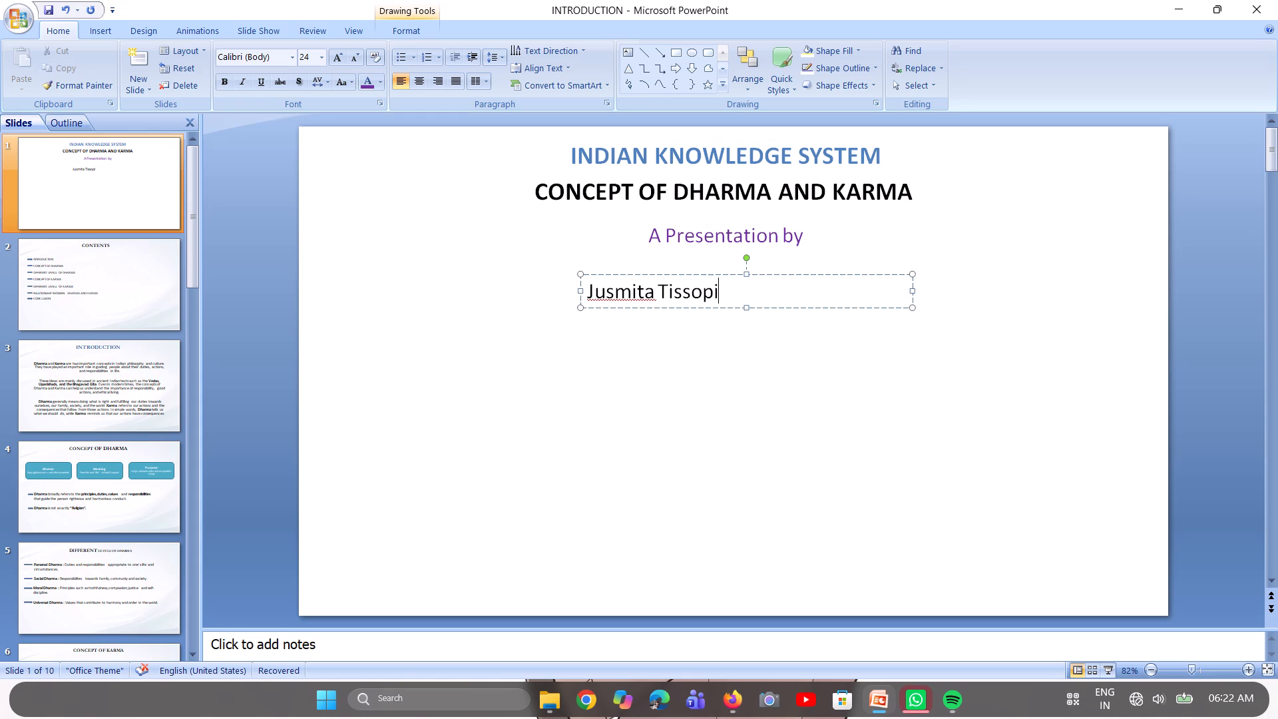
Add the first presenter's ID number on the same line, separated from the name by a wide gap of spaces.
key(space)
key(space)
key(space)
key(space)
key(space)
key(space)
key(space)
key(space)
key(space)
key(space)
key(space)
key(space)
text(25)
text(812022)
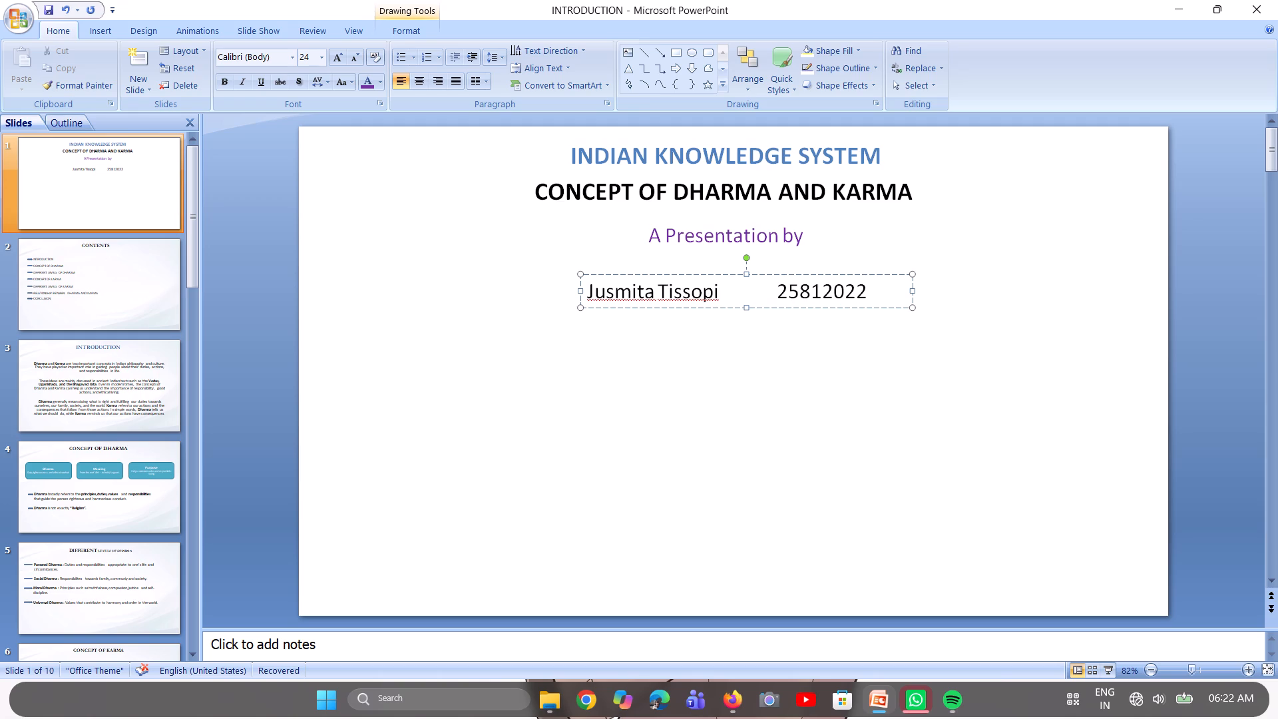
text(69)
Enter the second presenter's name on a new line below the first presenter's entry.
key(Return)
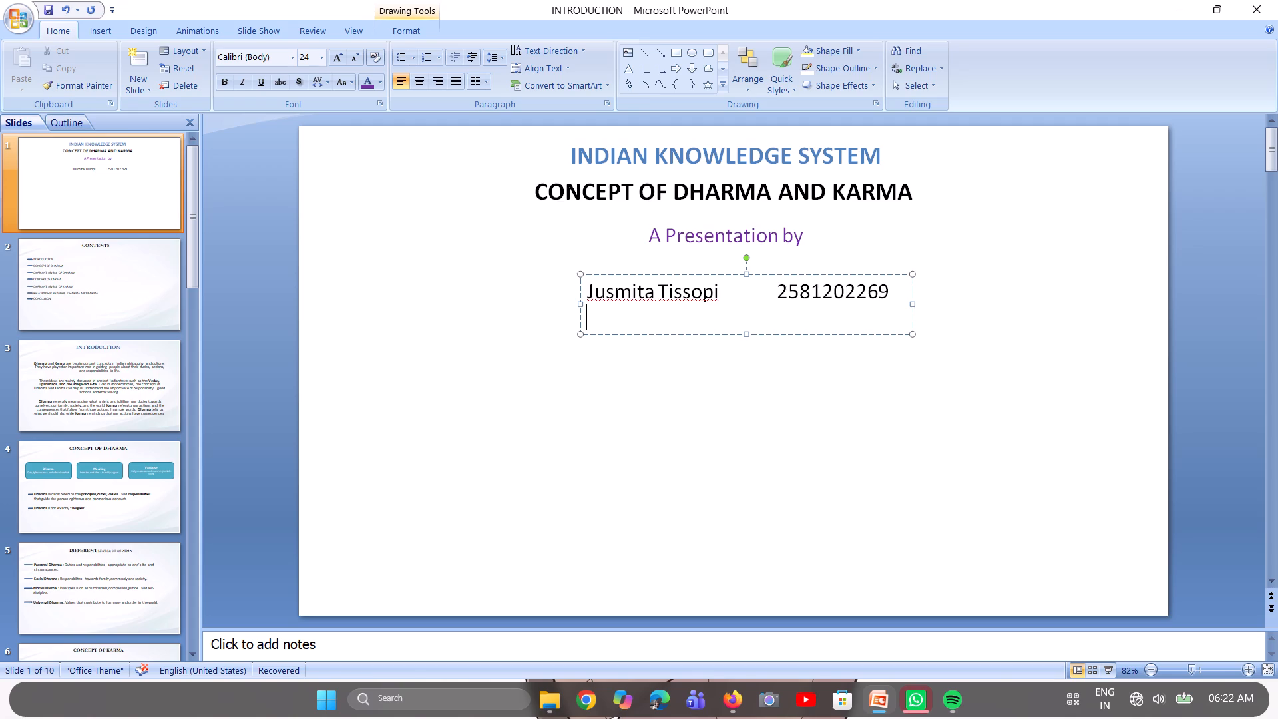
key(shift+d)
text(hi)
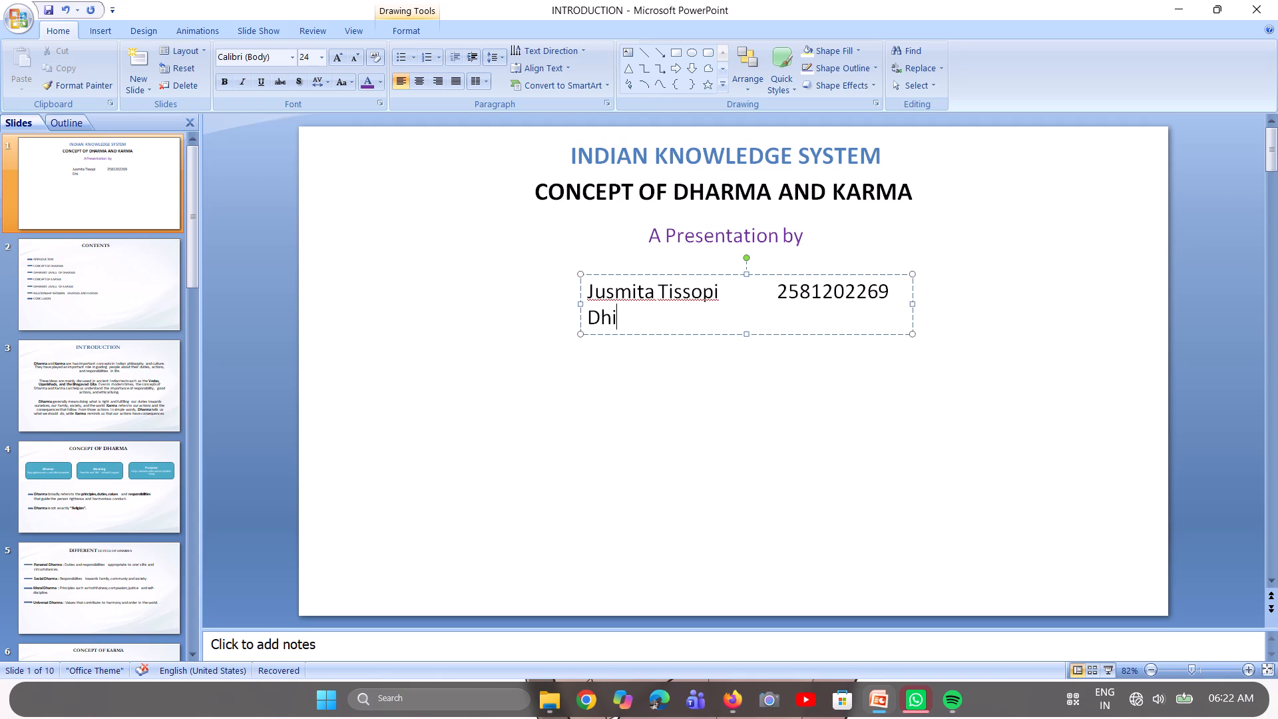
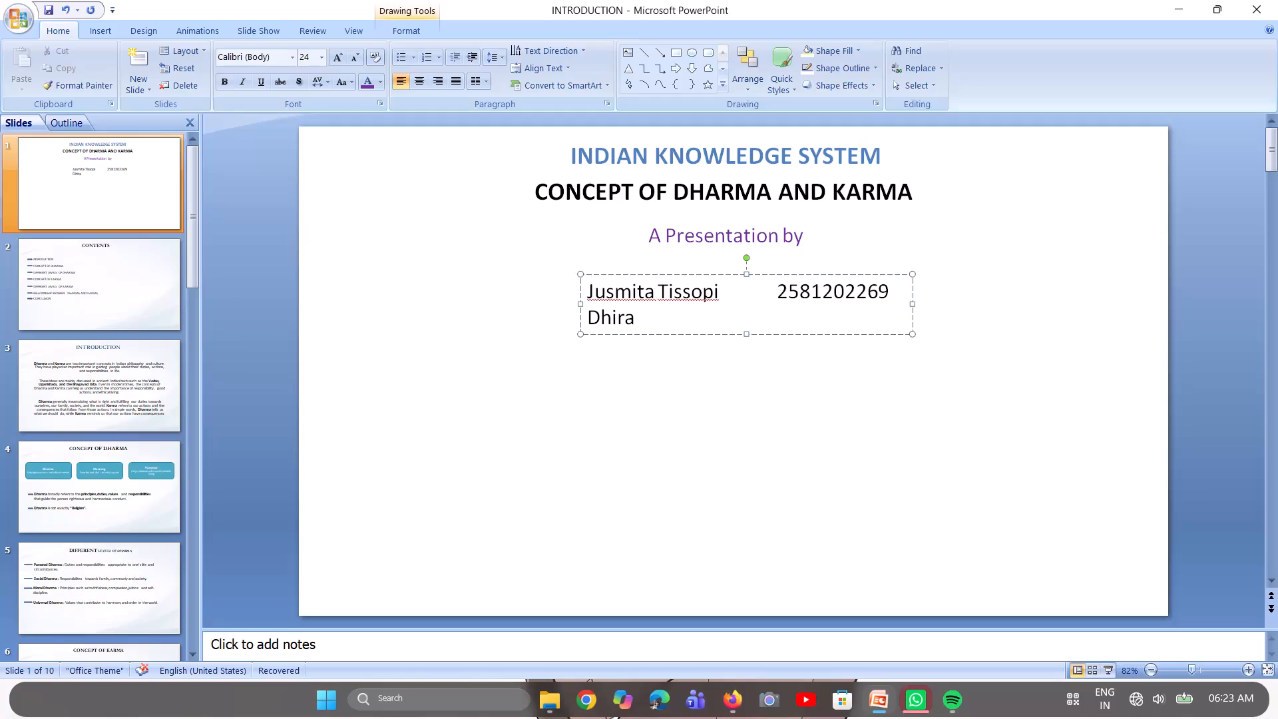
Complete the second presenter's first name and add the surname on the second line of the presenters' text box.
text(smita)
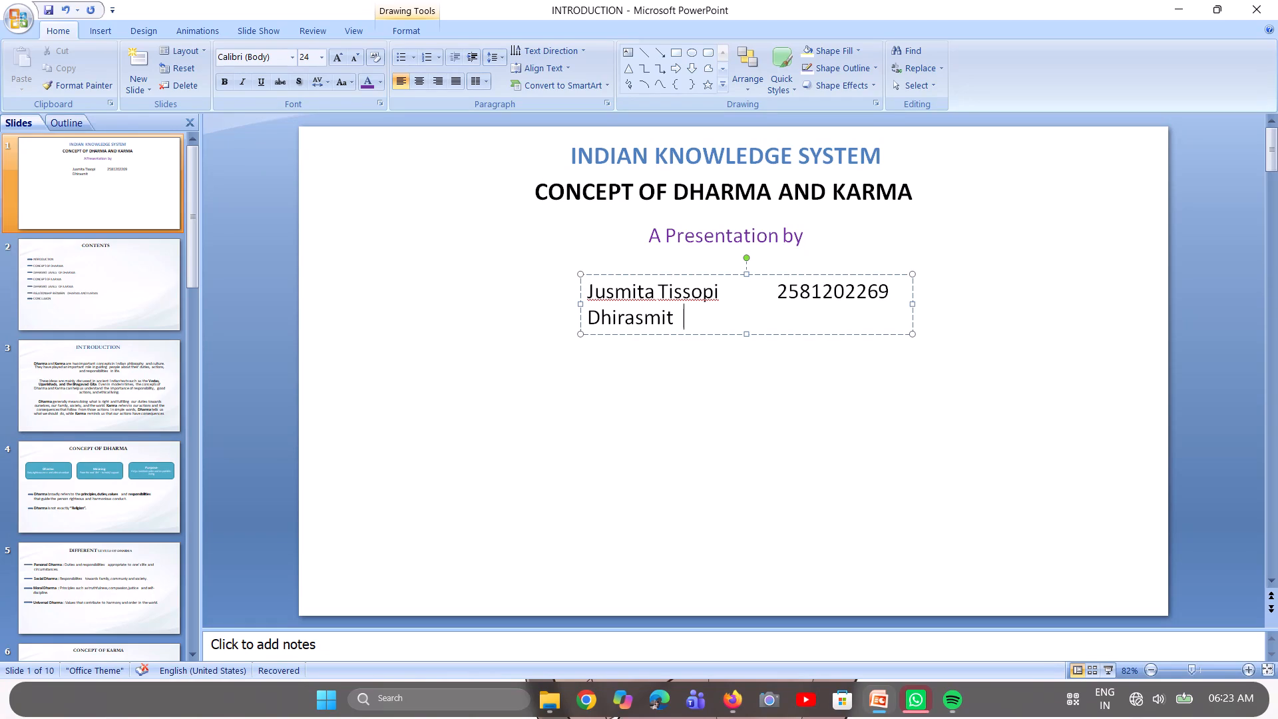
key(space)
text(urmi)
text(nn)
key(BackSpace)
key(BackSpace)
Add a wide gap of spaces after the second presenter's name, reaching the start of the ID number on the line above.
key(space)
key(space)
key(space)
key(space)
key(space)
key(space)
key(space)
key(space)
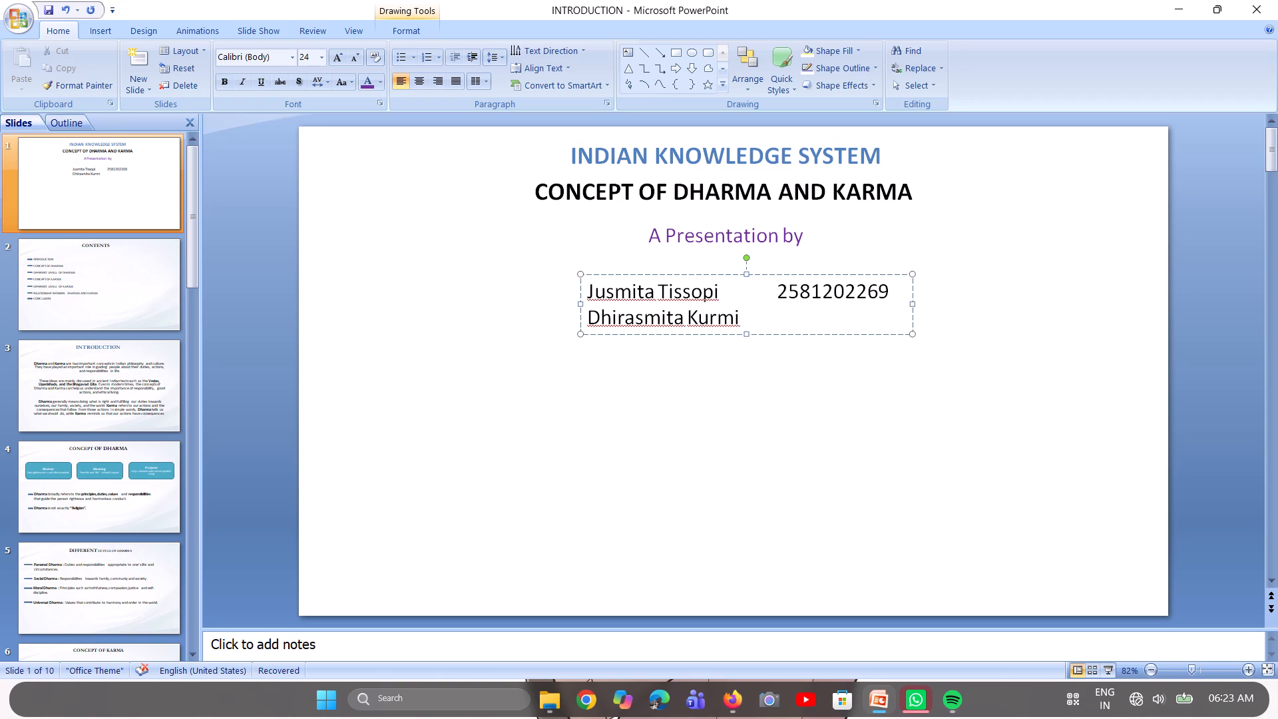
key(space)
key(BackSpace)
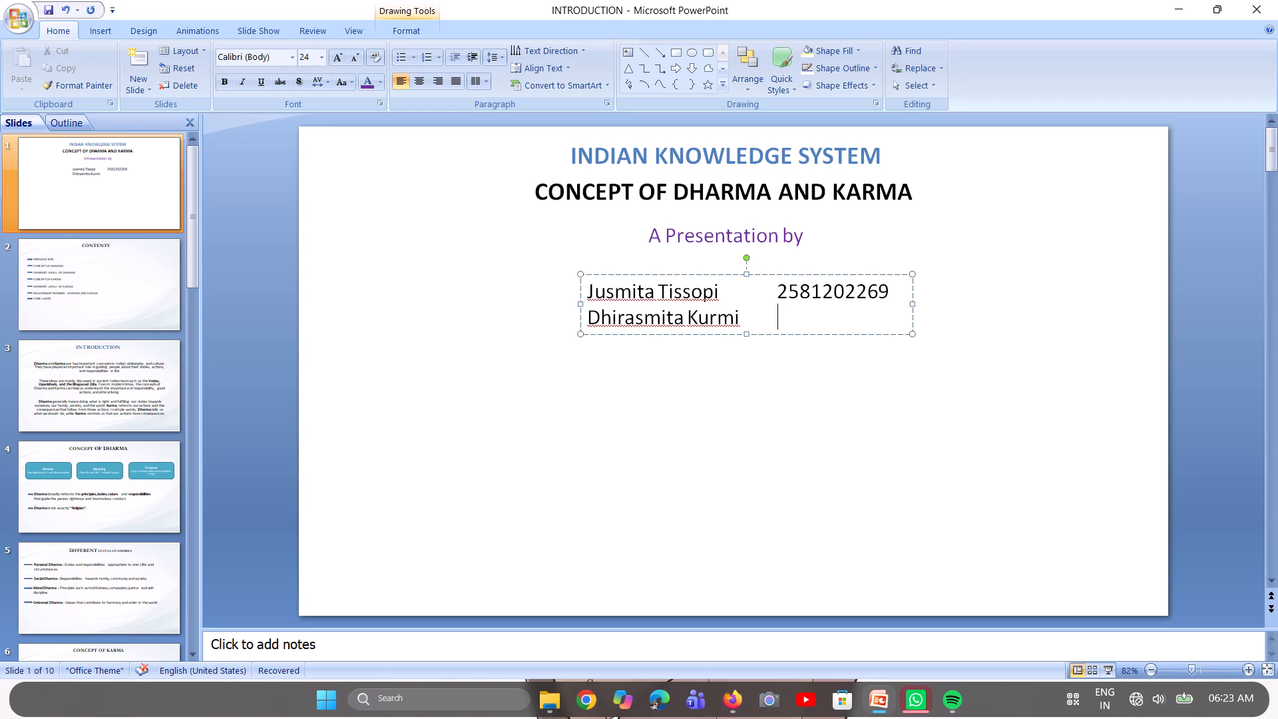
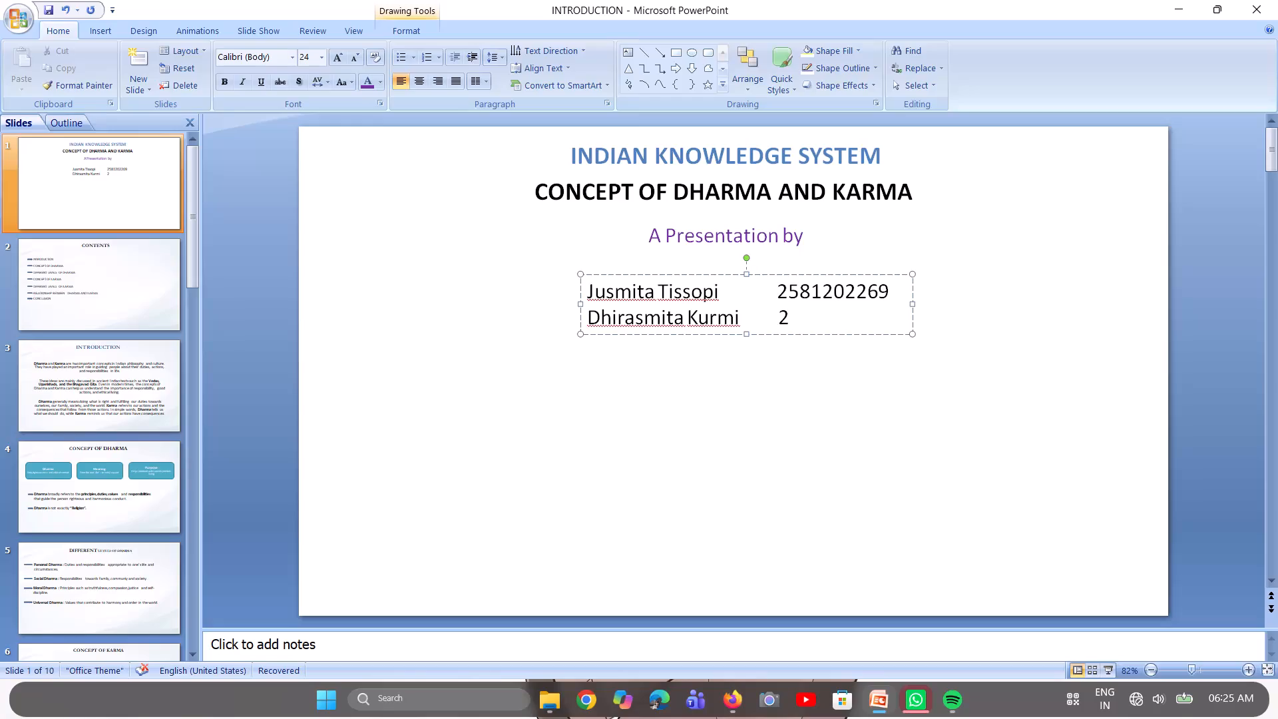
Complete the second presenter's ID number on the second line of the presenters' text box and add a new line below it.
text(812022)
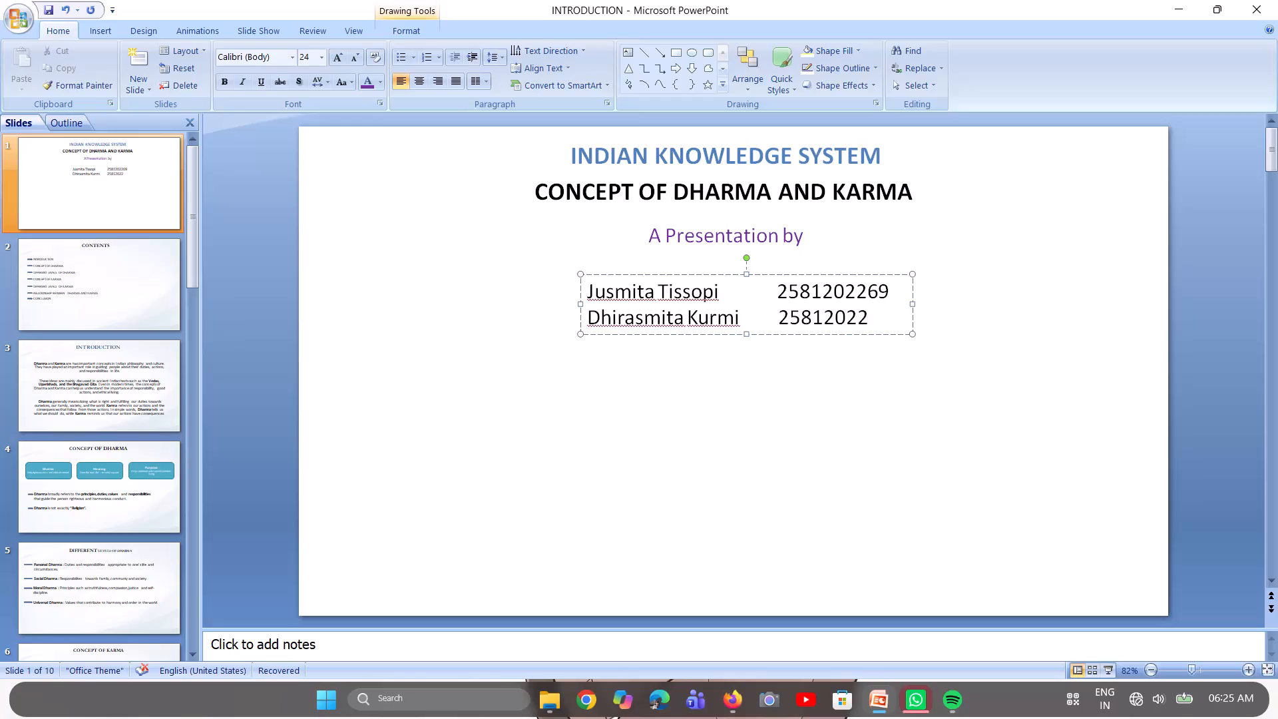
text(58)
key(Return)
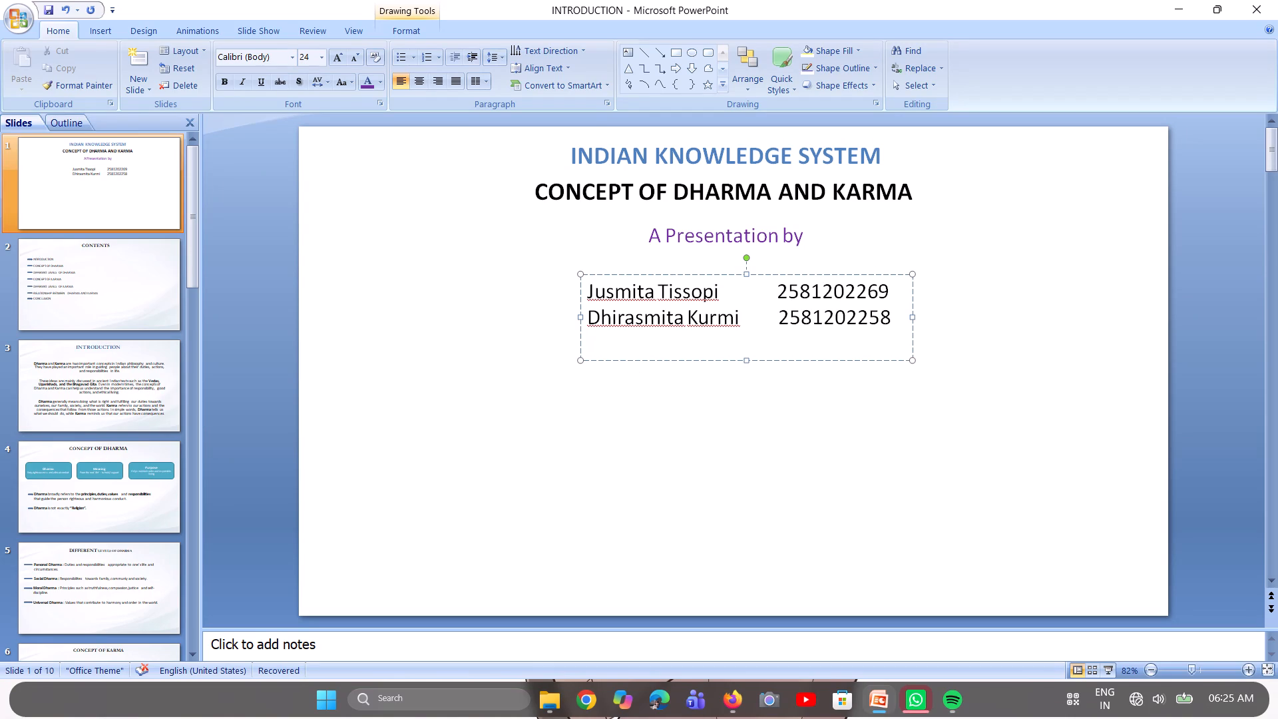
Move the presenters' text box up and slightly left, so it sits close beneath the "A Presentation by" line.
drag(604, 352, 586, 352)
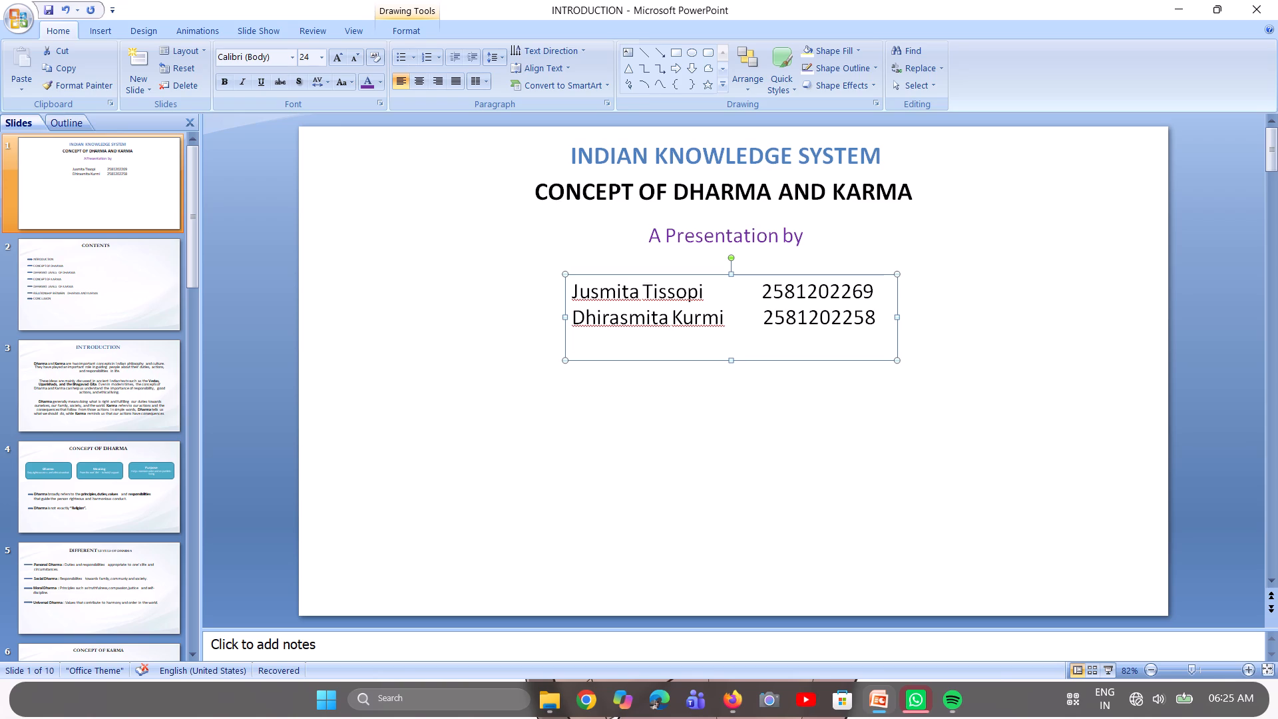
drag(601, 355, 612, 338)
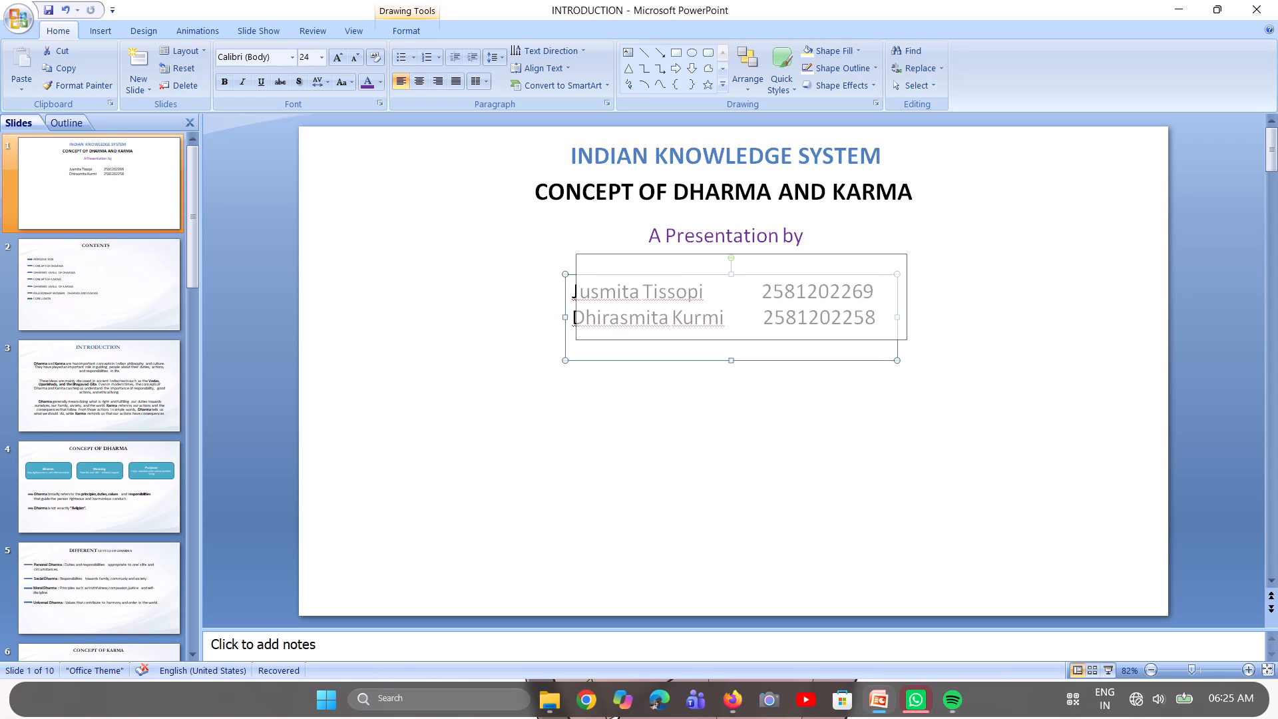
drag(612, 338, 608, 336)
drag(608, 336, 608, 336)
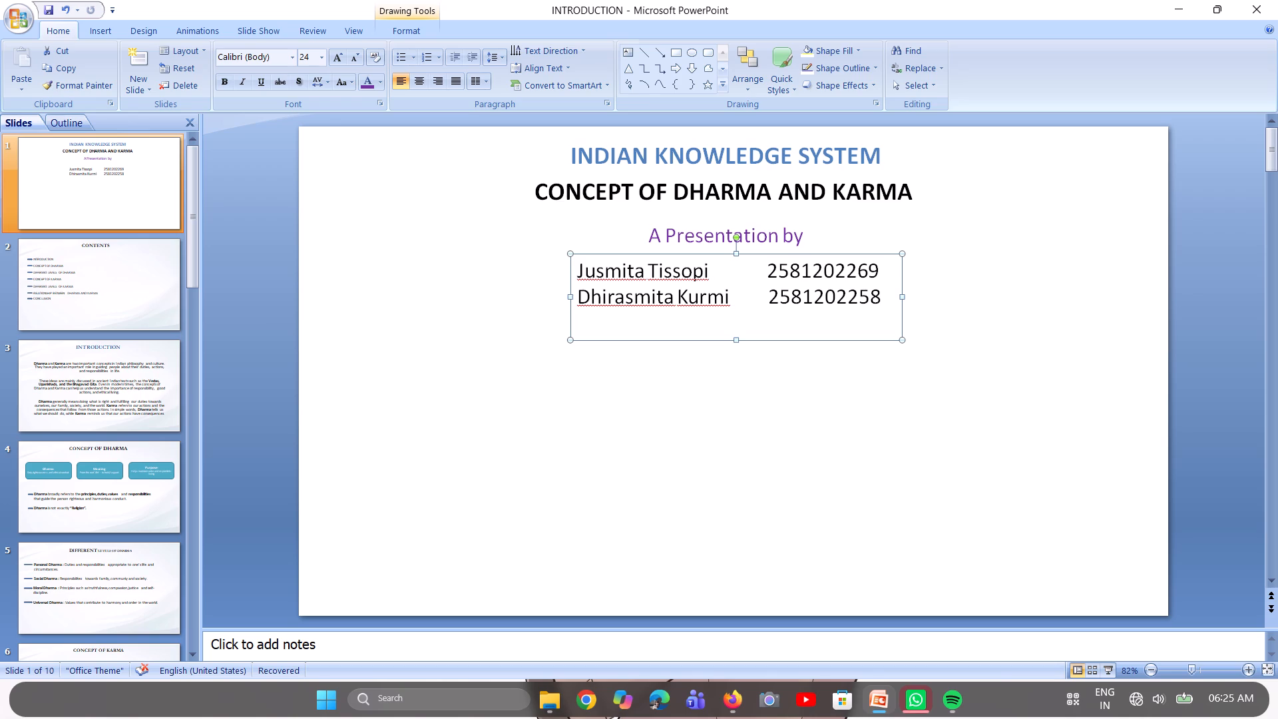
drag(587, 335, 579, 335)
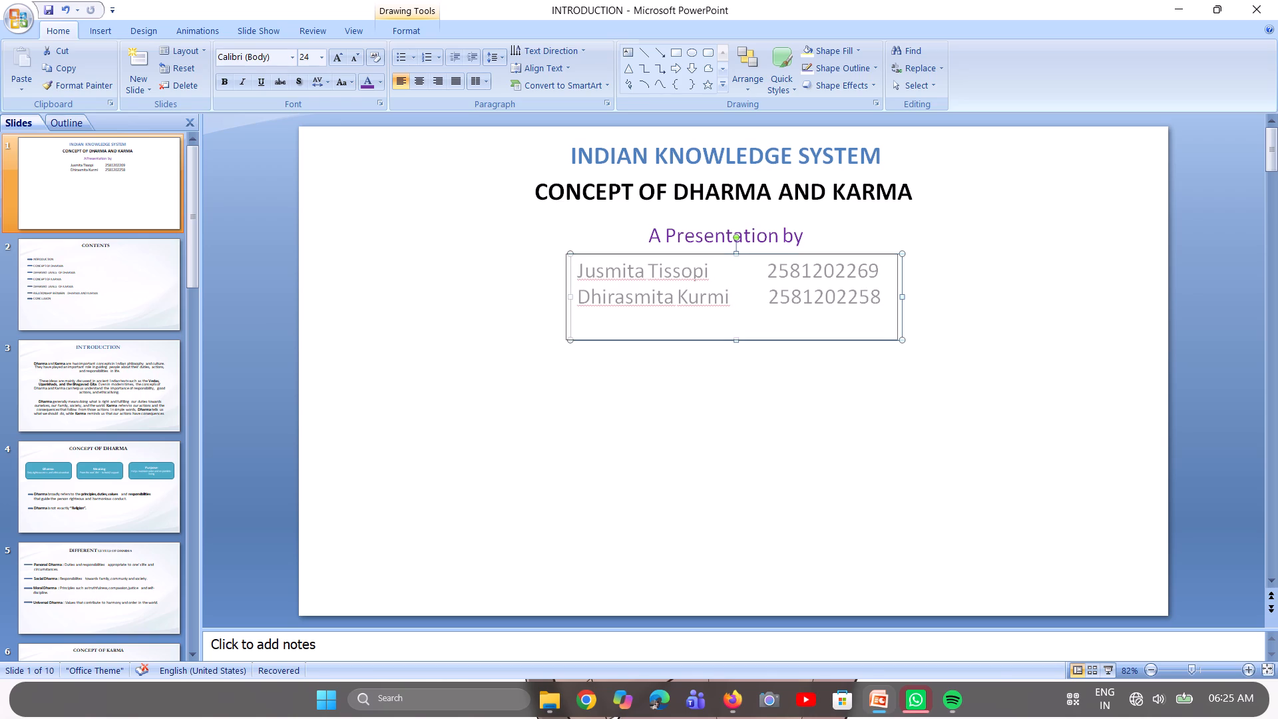
drag(579, 335, 581, 334)
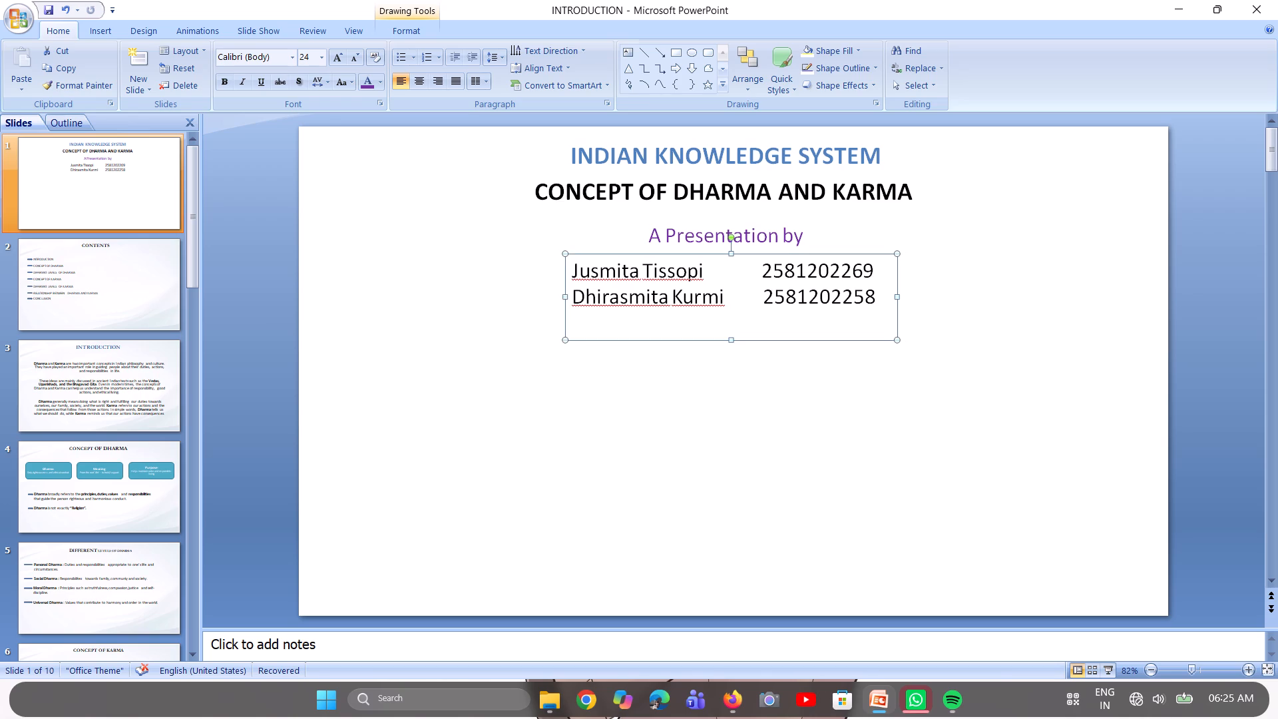
click(596, 372)
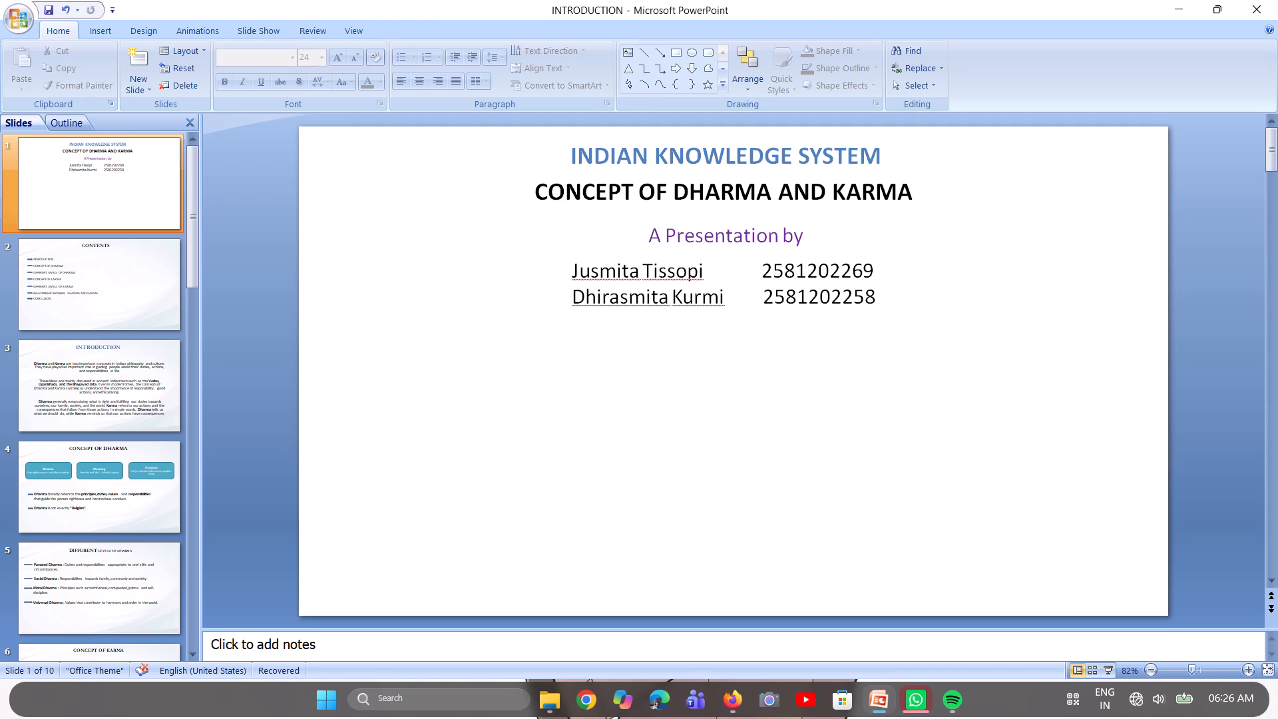
click(590, 292)
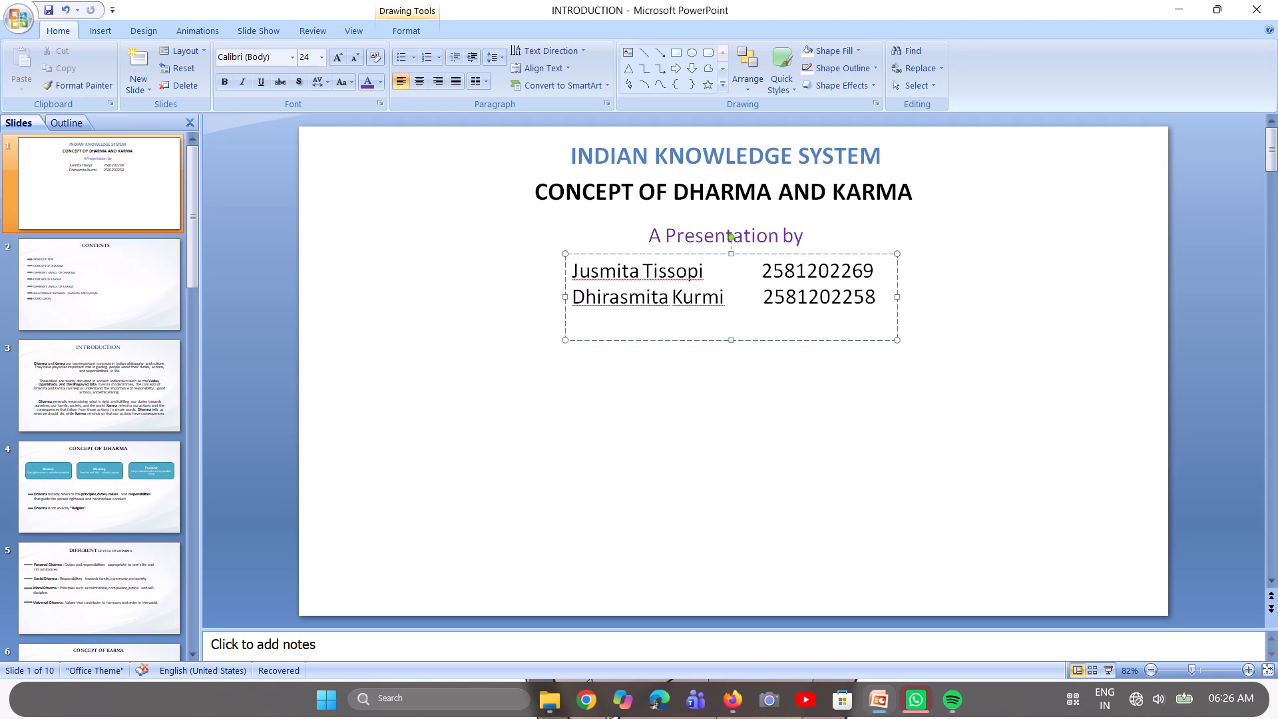
drag(580, 326, 568, 326)
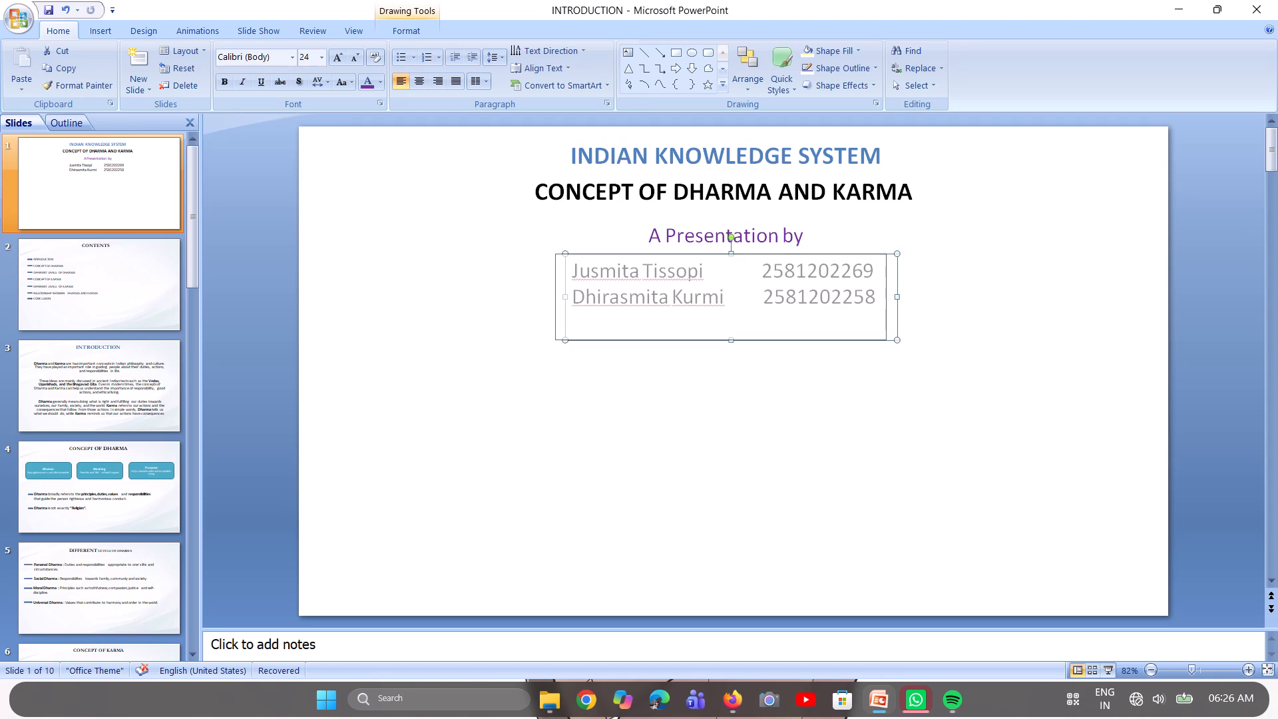
drag(568, 326, 568, 326)
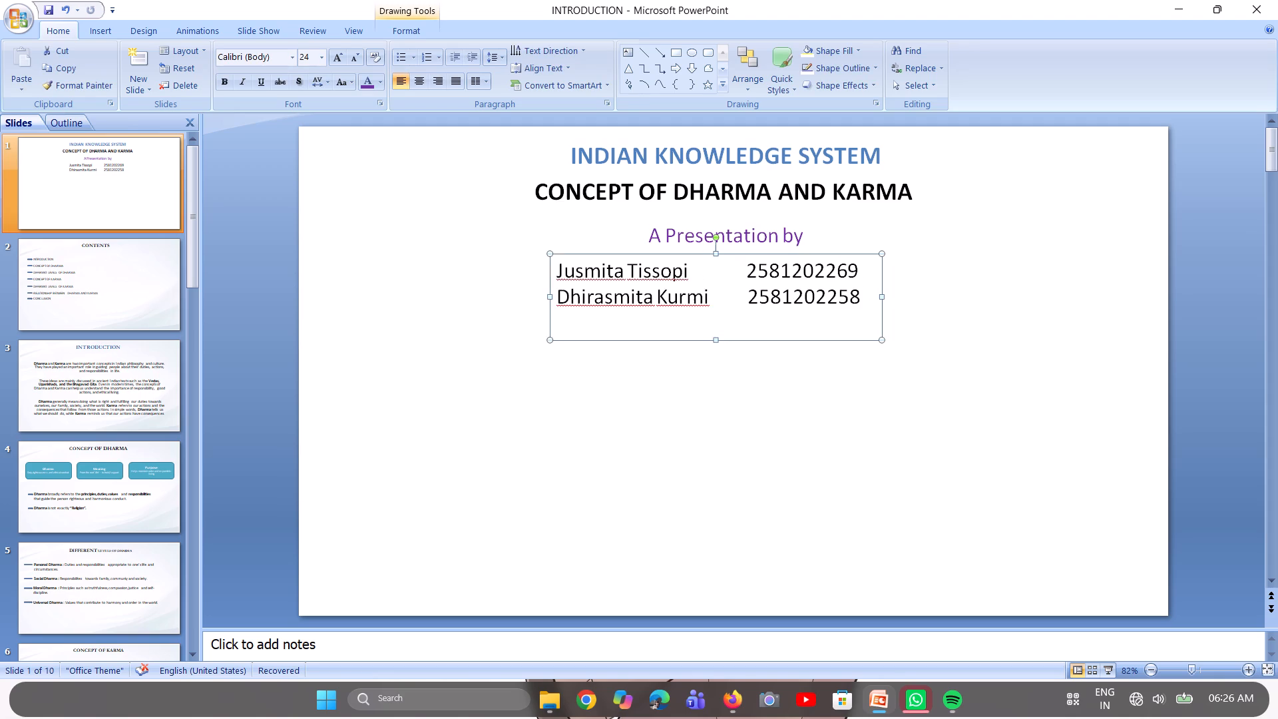
click(583, 423)
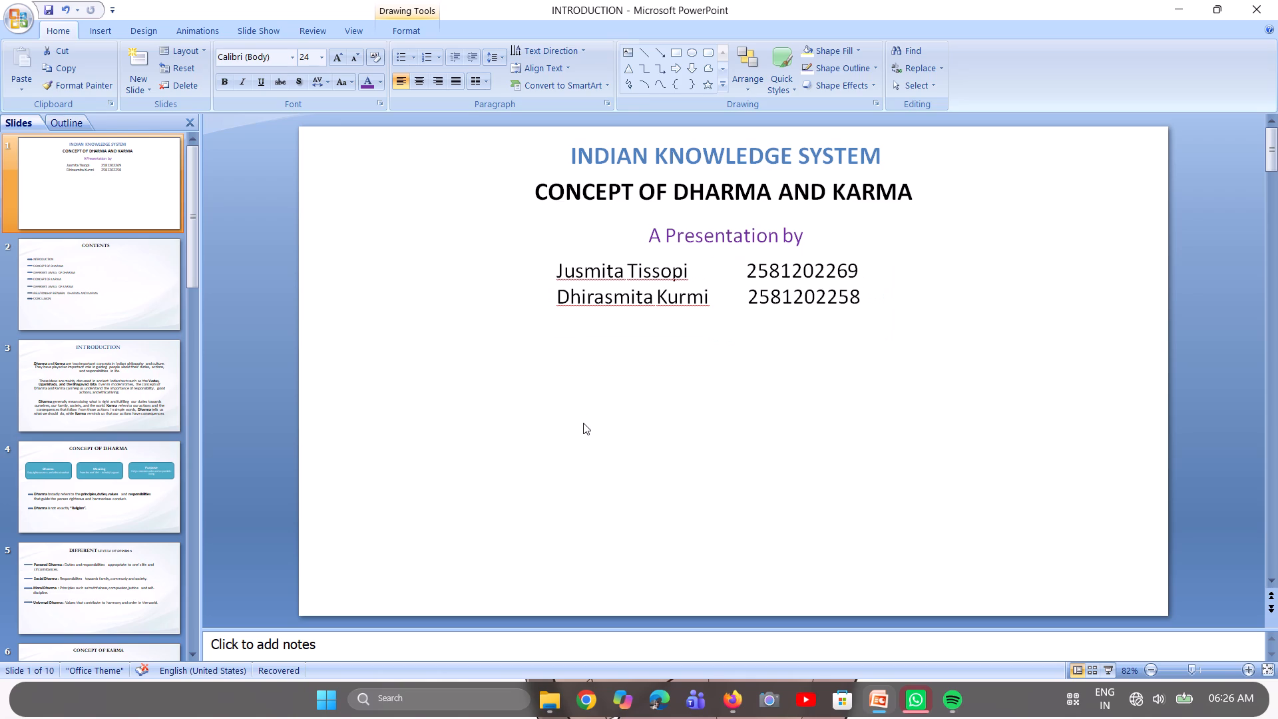
Add a line below the second presenter's entry and enter the third presenter's full name there.
click(871, 295)
click(860, 293)
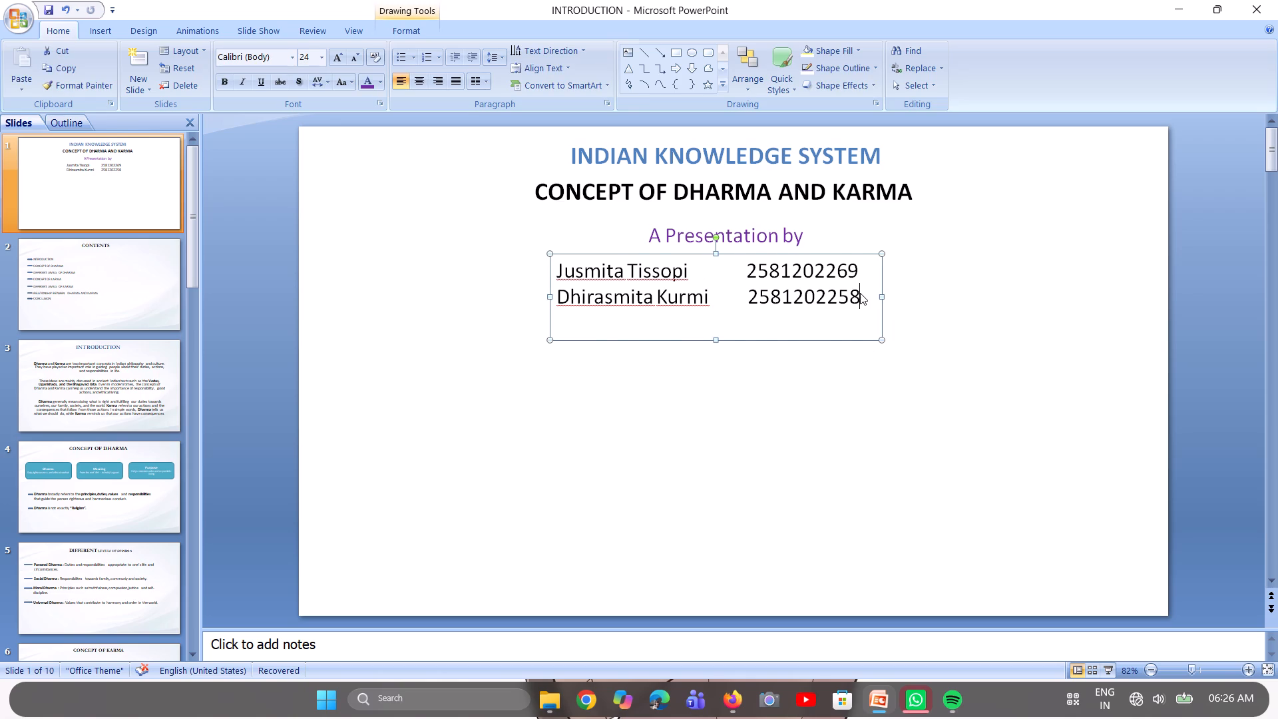
key(Return)
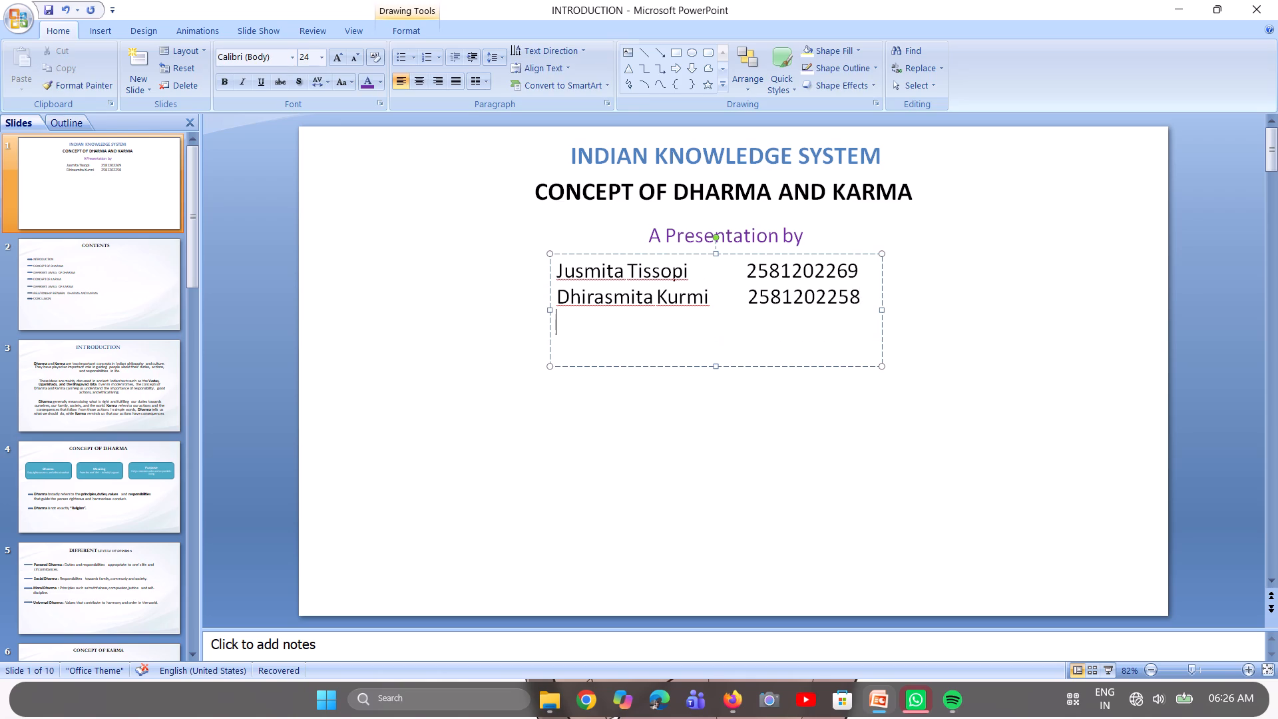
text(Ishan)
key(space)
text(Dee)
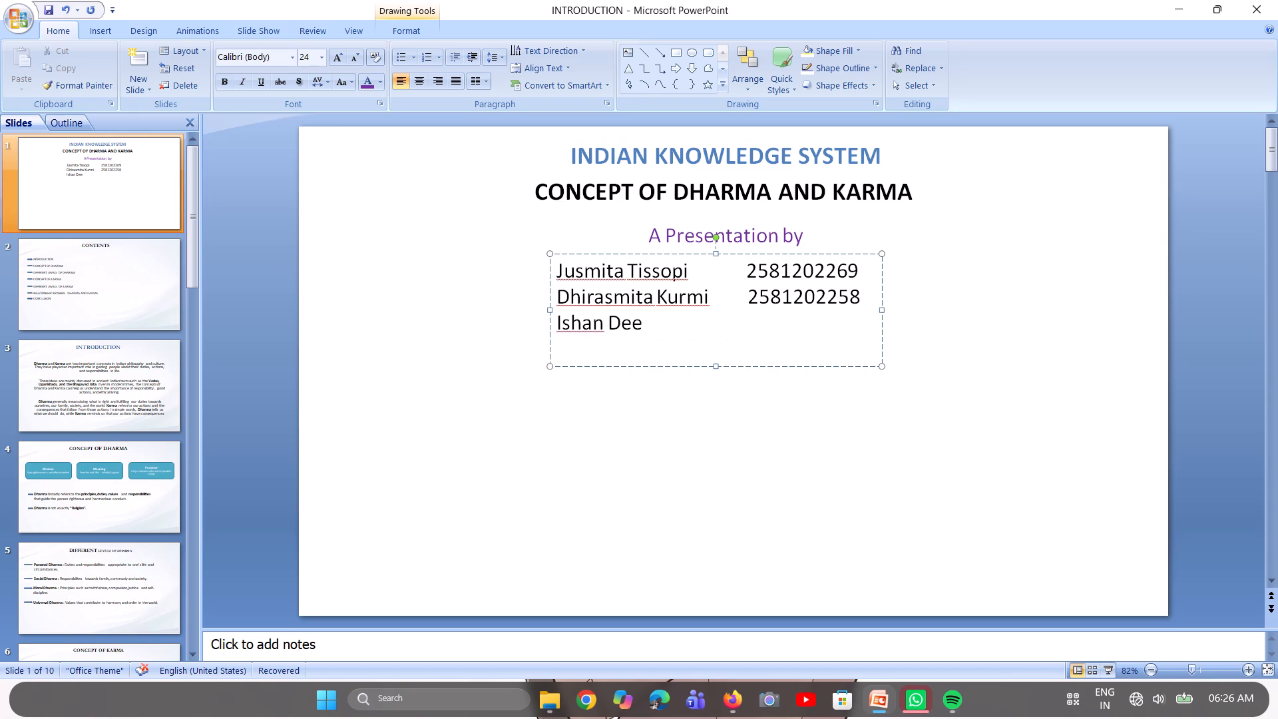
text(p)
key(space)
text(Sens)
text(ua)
Add a gap of spaces and the third presenter's ID number after the name, aligning its start with the numbers above.
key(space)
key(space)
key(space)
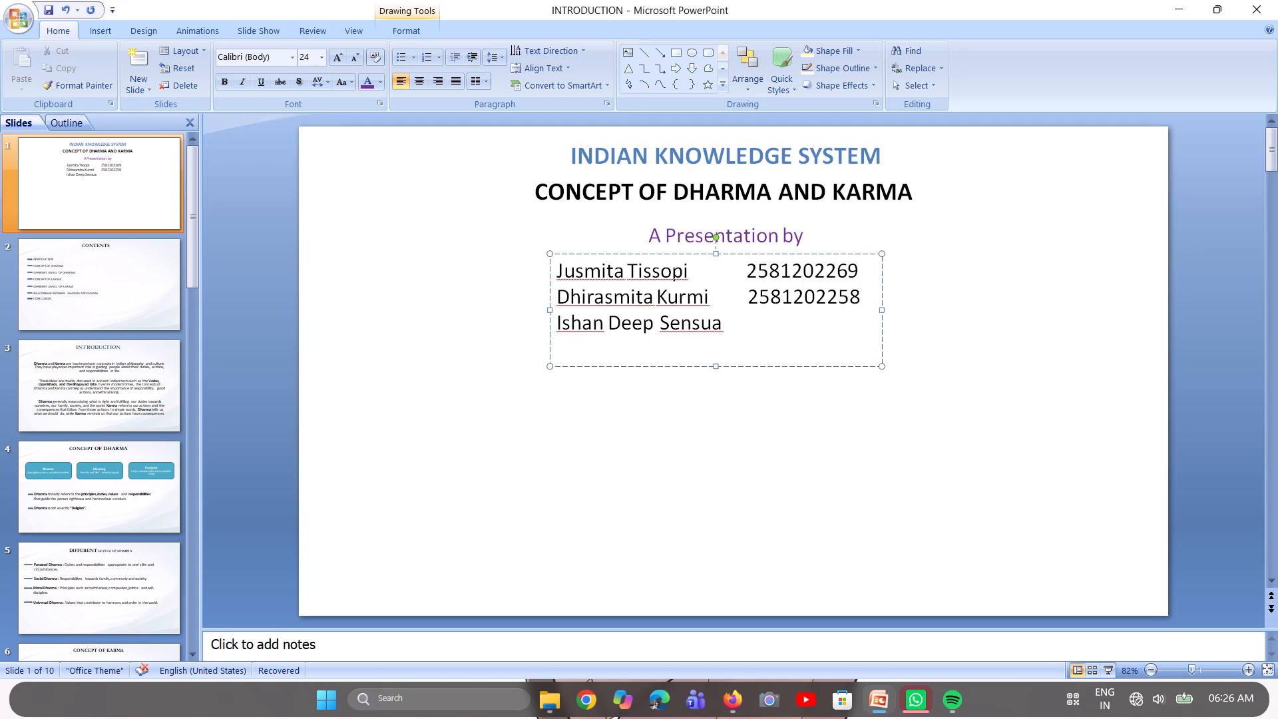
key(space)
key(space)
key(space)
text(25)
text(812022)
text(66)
click(750, 321)
key(BackSpace)
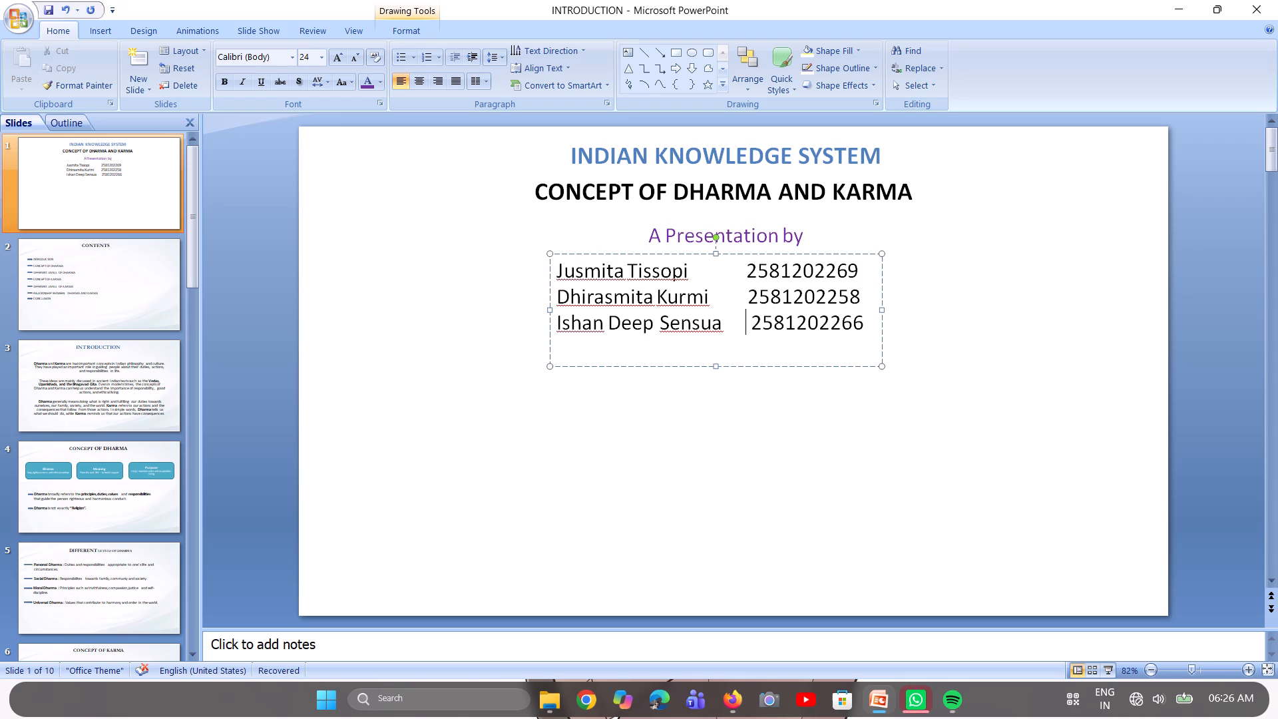
click(775, 443)
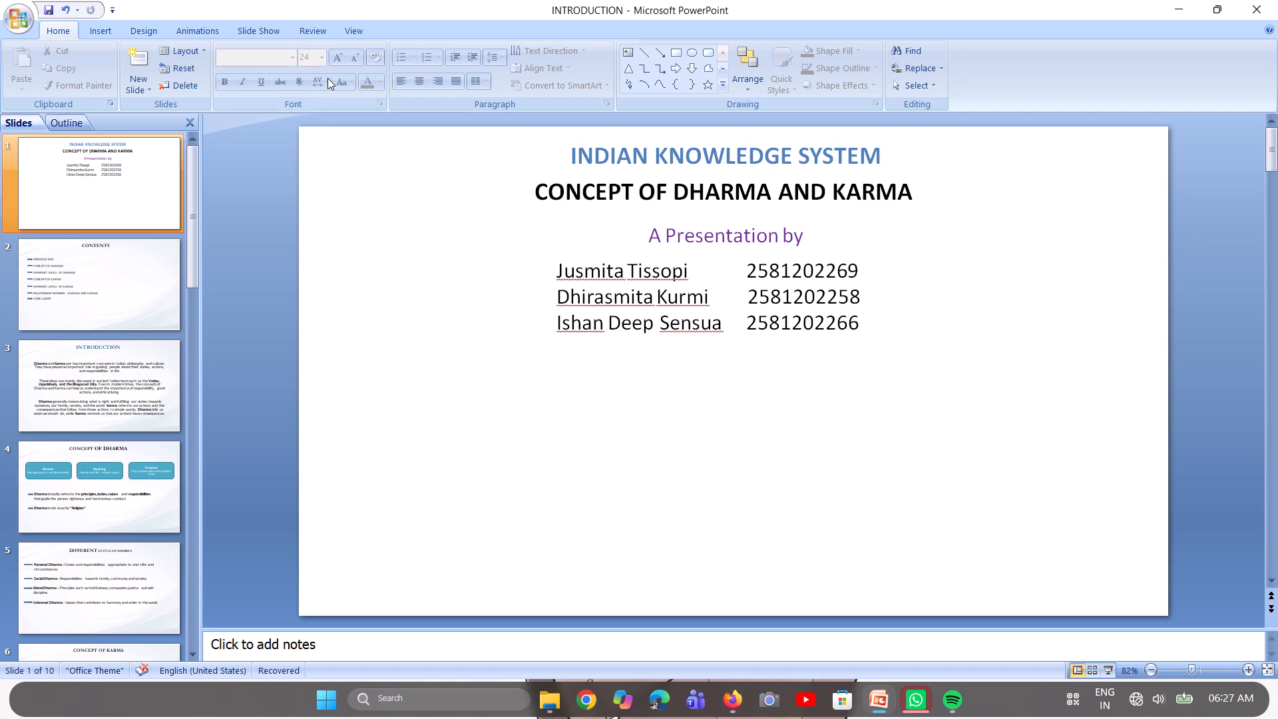
Insert a new text box on the title slide, centred below the presenters' list.
scroll(319, 77, left, 1)
click(112, 25)
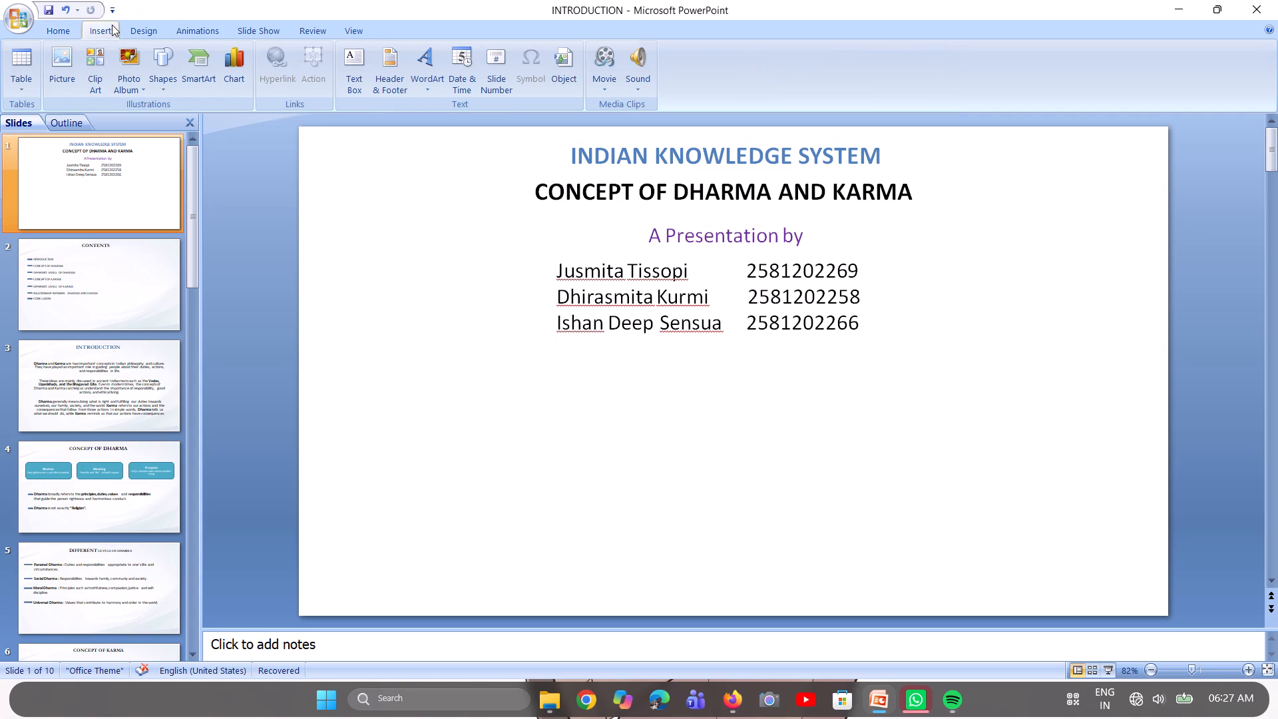
scroll(134, 33, right, 1)
click(361, 69)
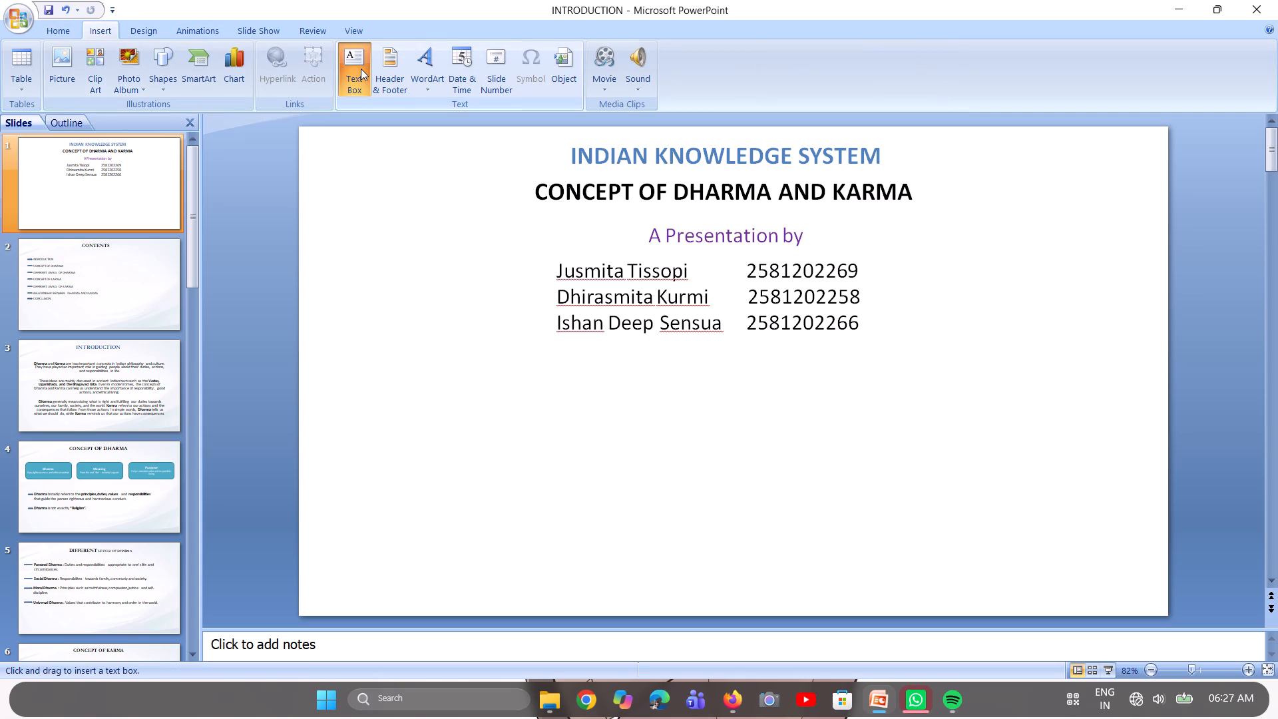
scroll(379, 96, up, 1)
scroll(609, 443, down, 1)
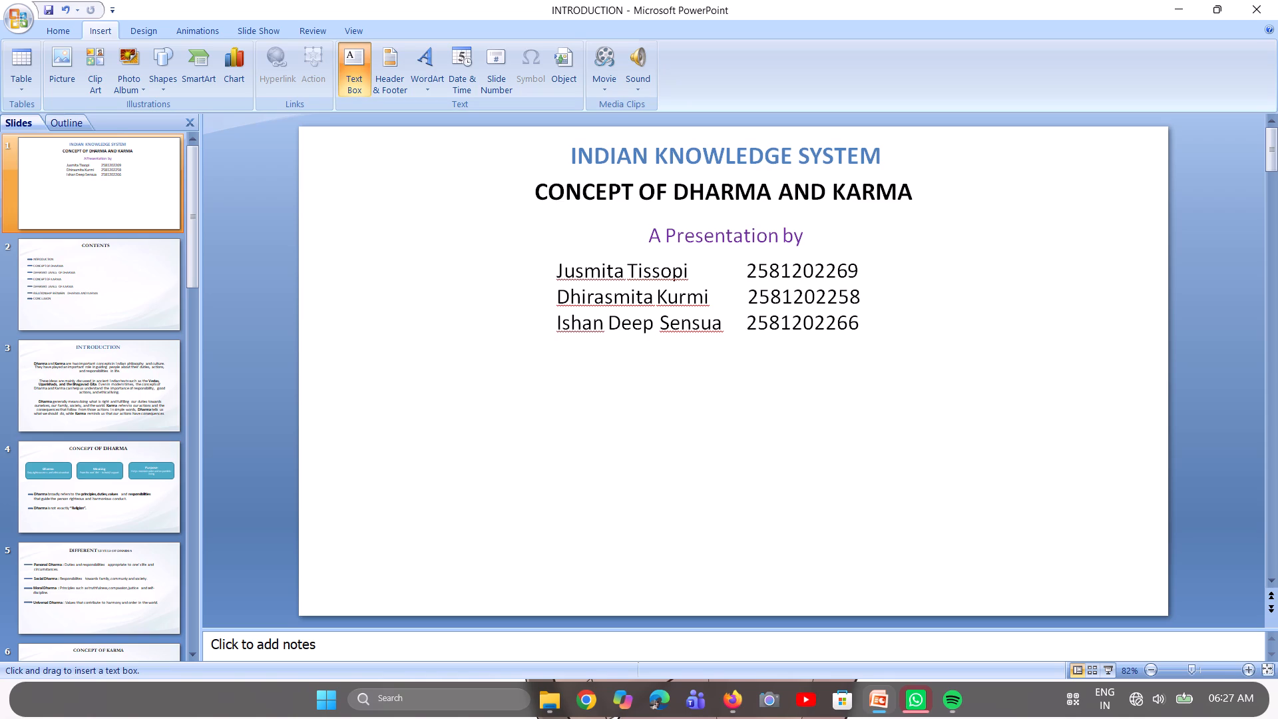
drag(643, 367, 819, 374)
scroll(671, 367, right, 1)
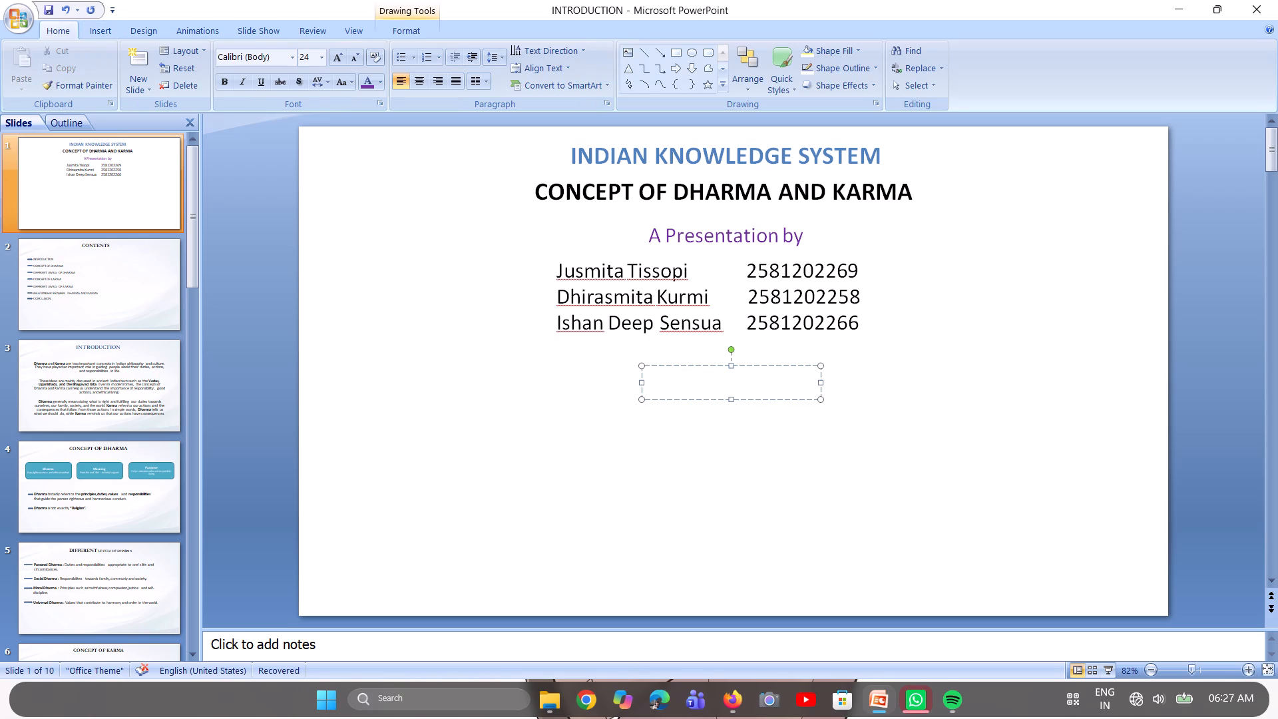
Enter "B.Tech. 3rd Semester" in the new text box below the presenters' list.
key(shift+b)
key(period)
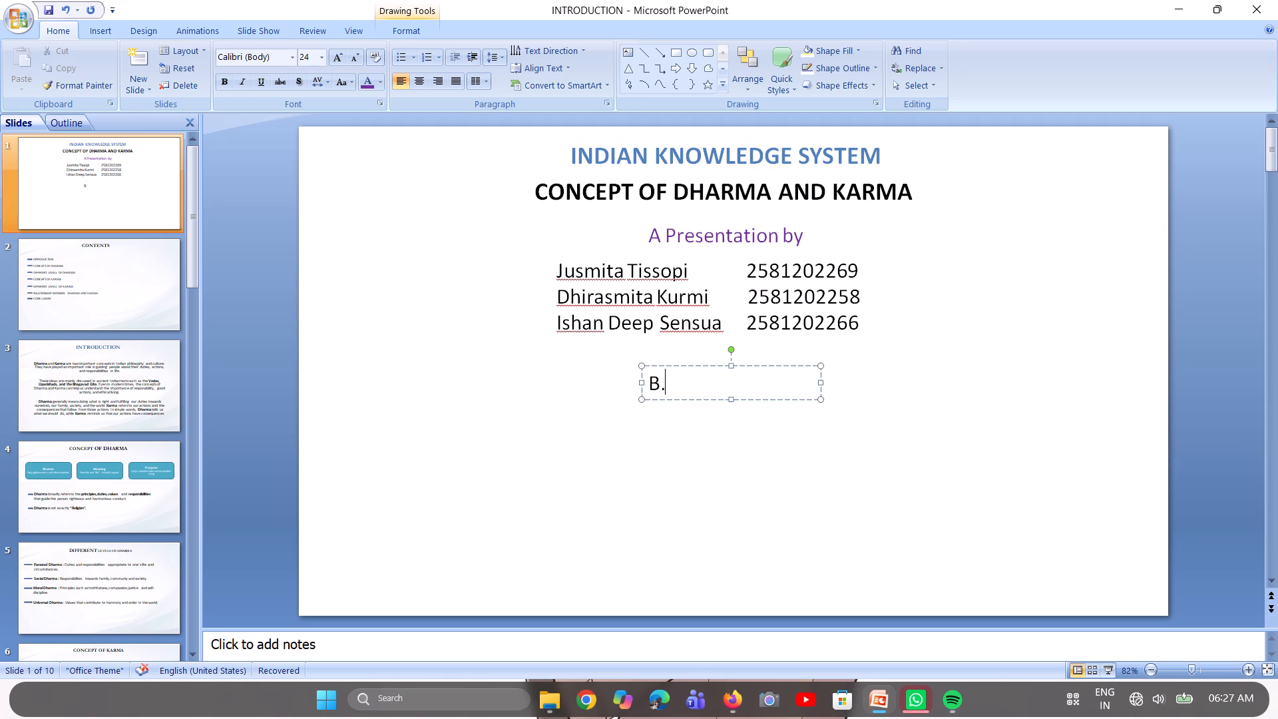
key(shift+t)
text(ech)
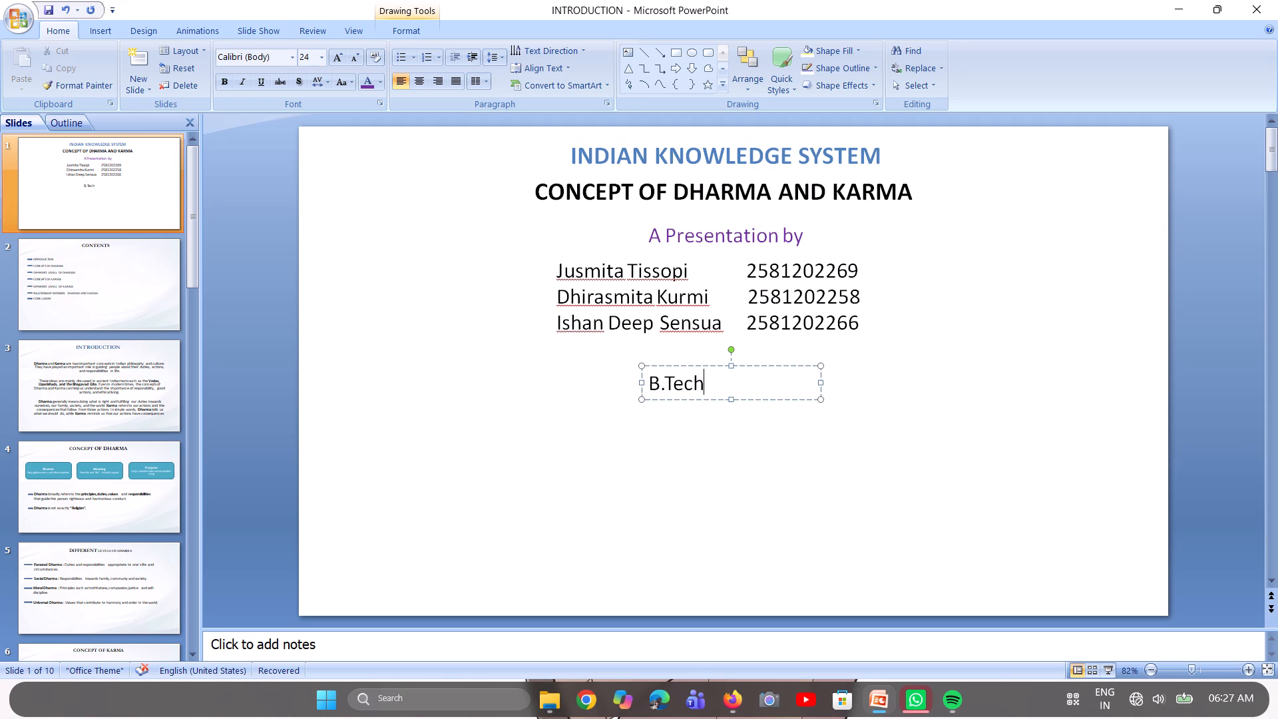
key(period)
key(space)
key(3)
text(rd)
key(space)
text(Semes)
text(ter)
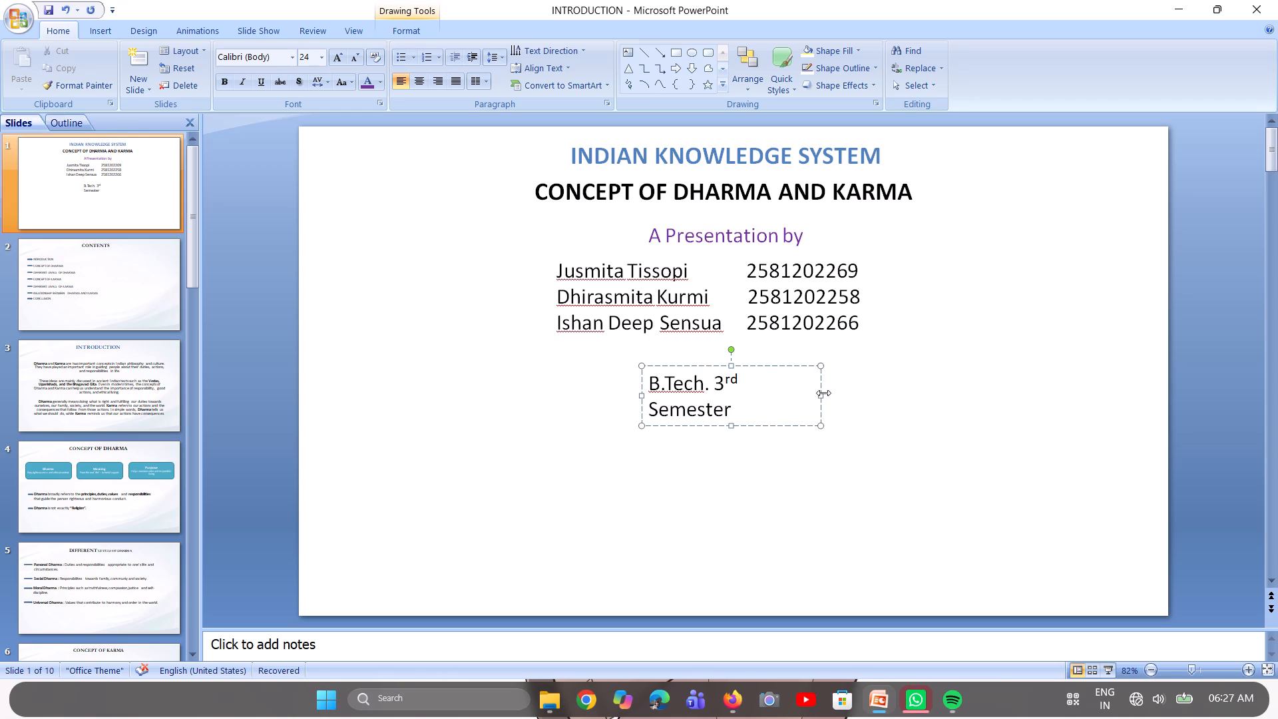
Widen the course line's text box until its text fits on one line, and shift the box slightly left.
drag(823, 395, 953, 379)
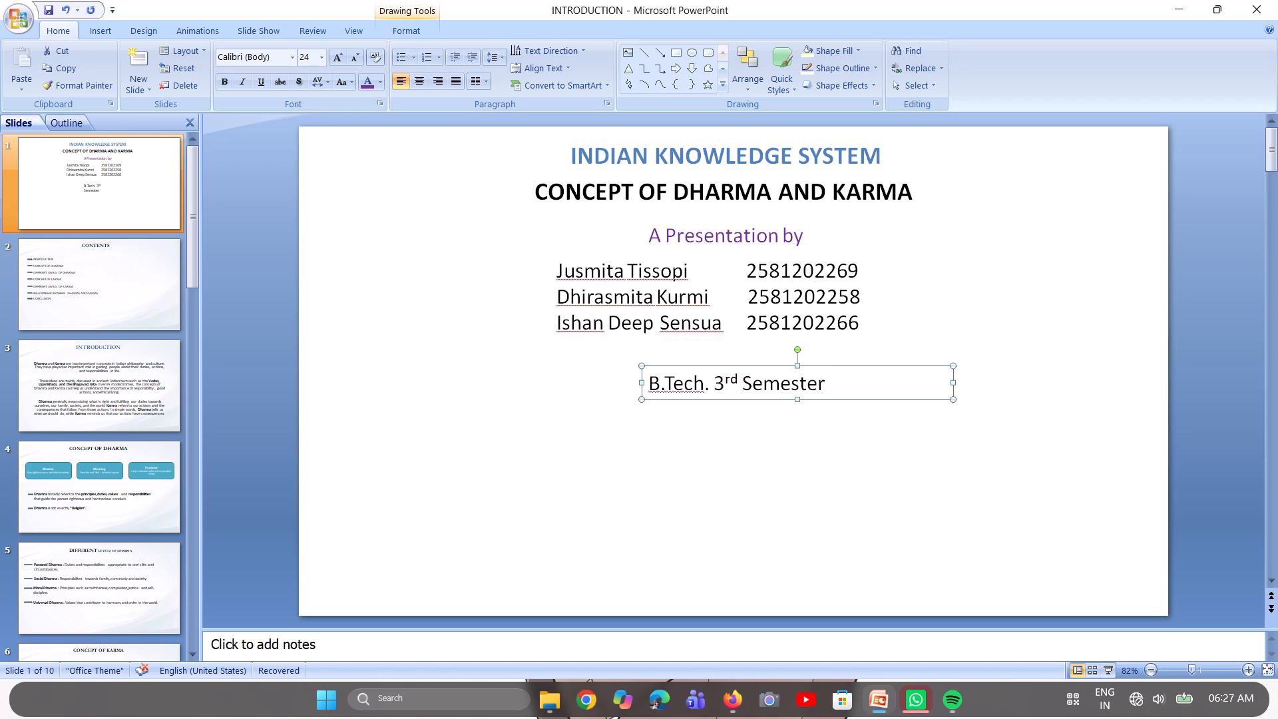
drag(882, 391, 842, 391)
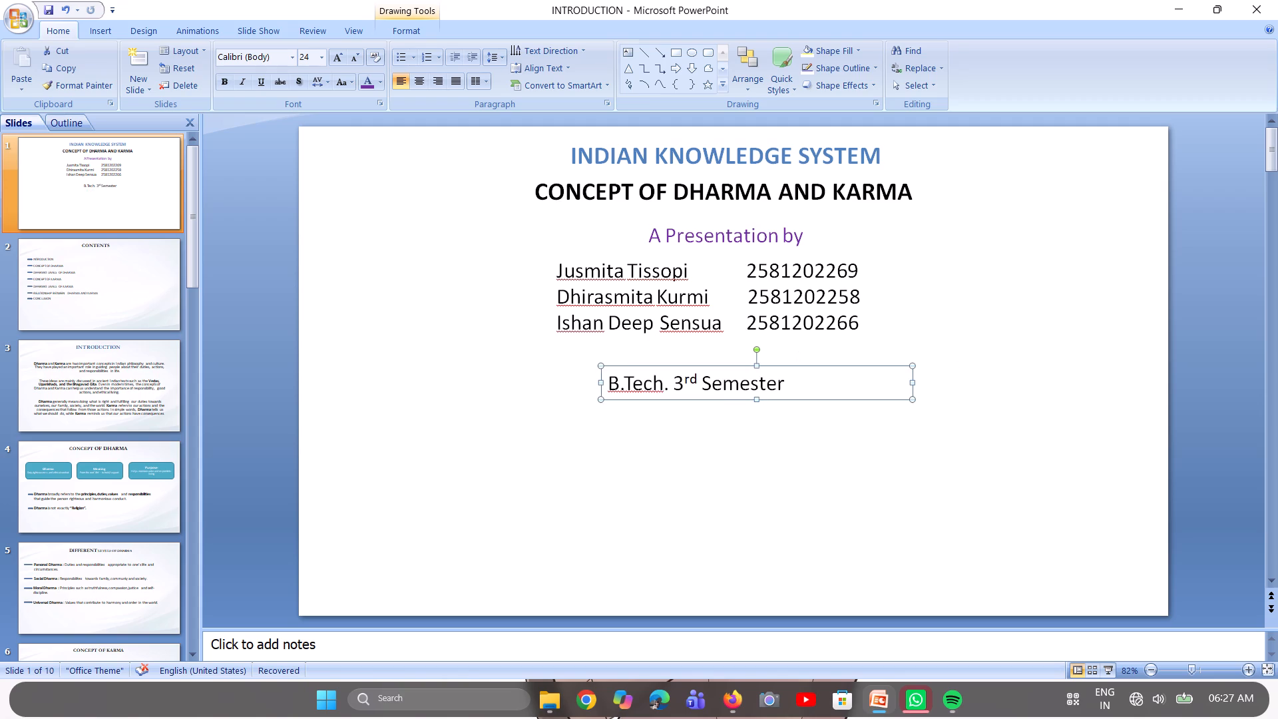
Centre the course line within its text box and move the box up and left, close beneath the presenters' list.
click(422, 81)
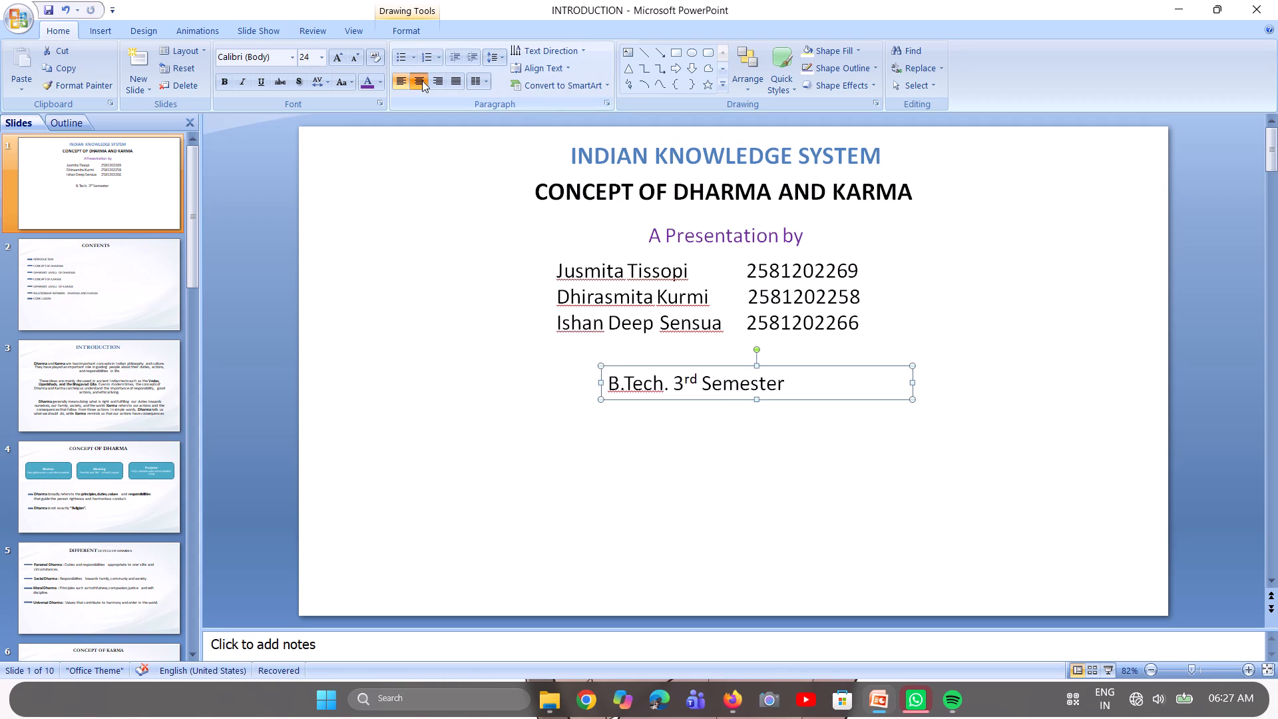
click(423, 81)
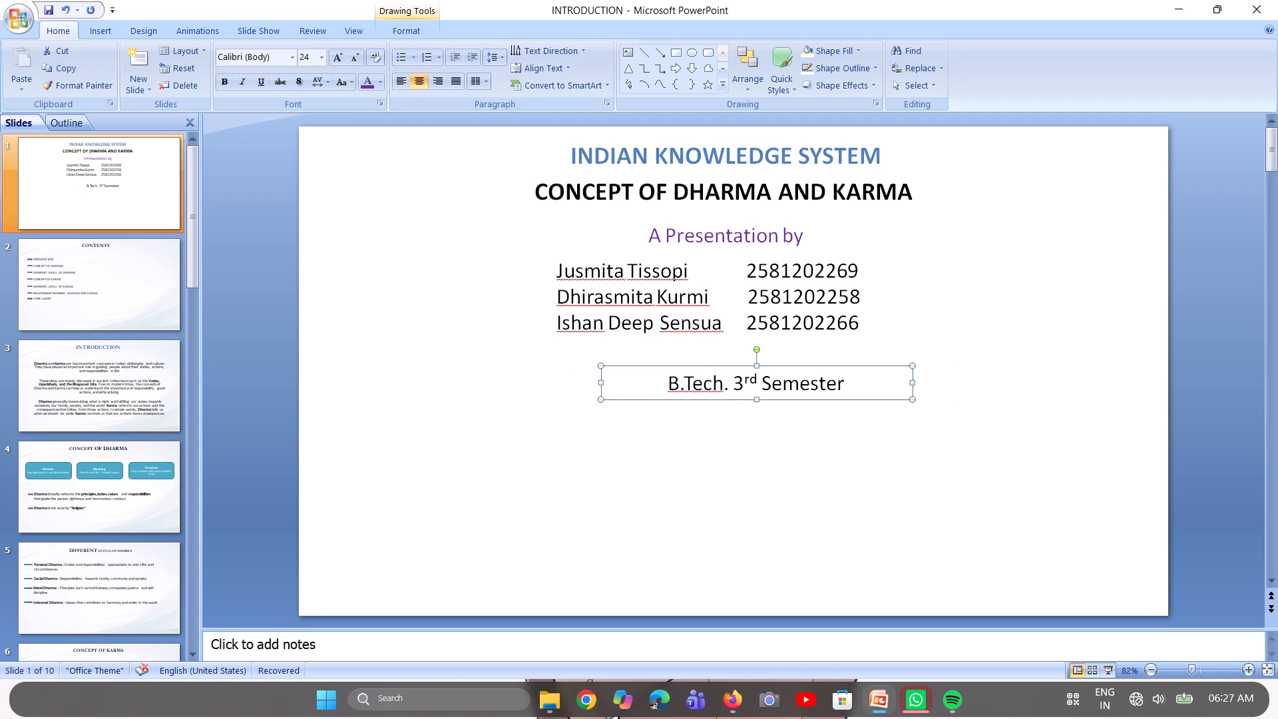
drag(626, 395, 602, 378)
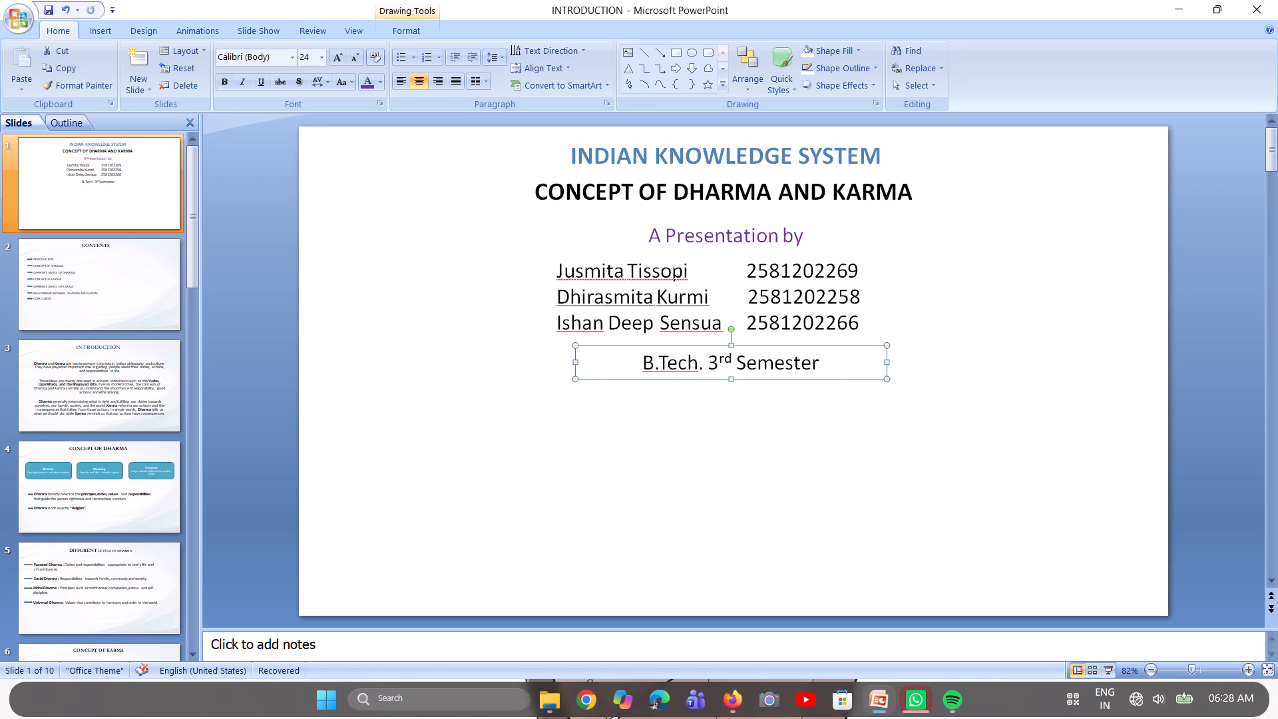
Reduce the course line's font size to 18.
click(351, 60)
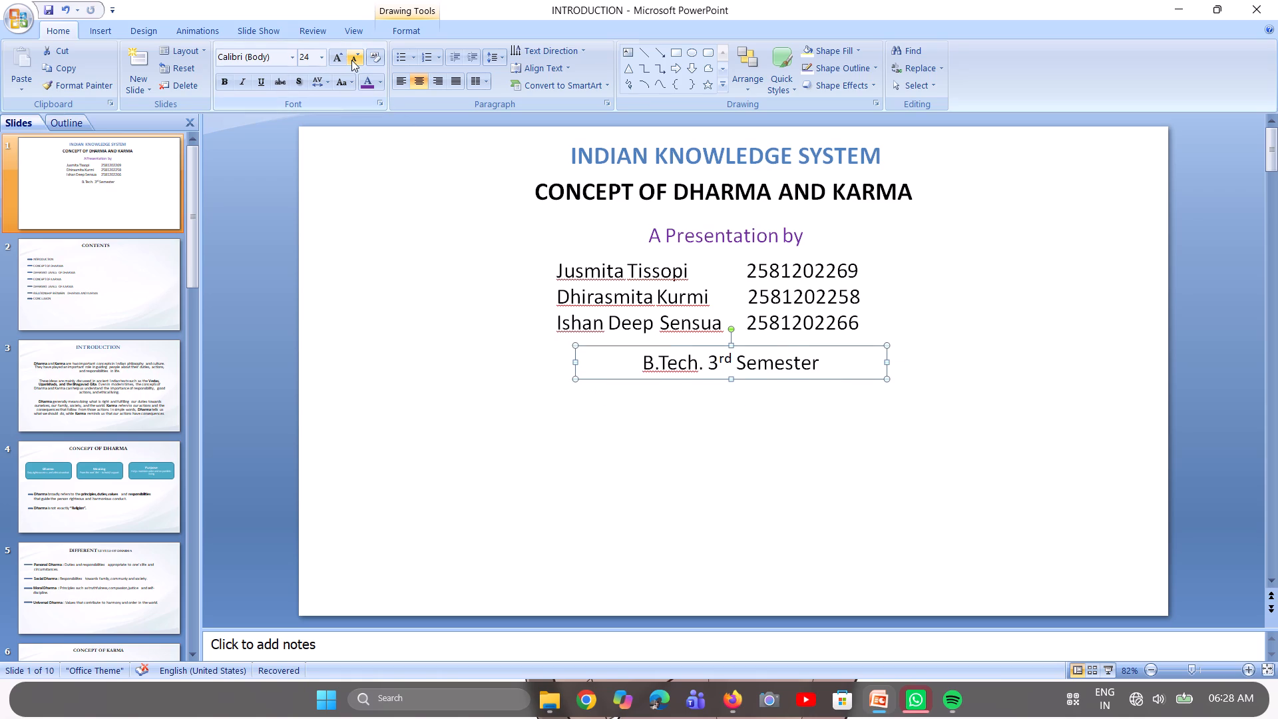
click(351, 60)
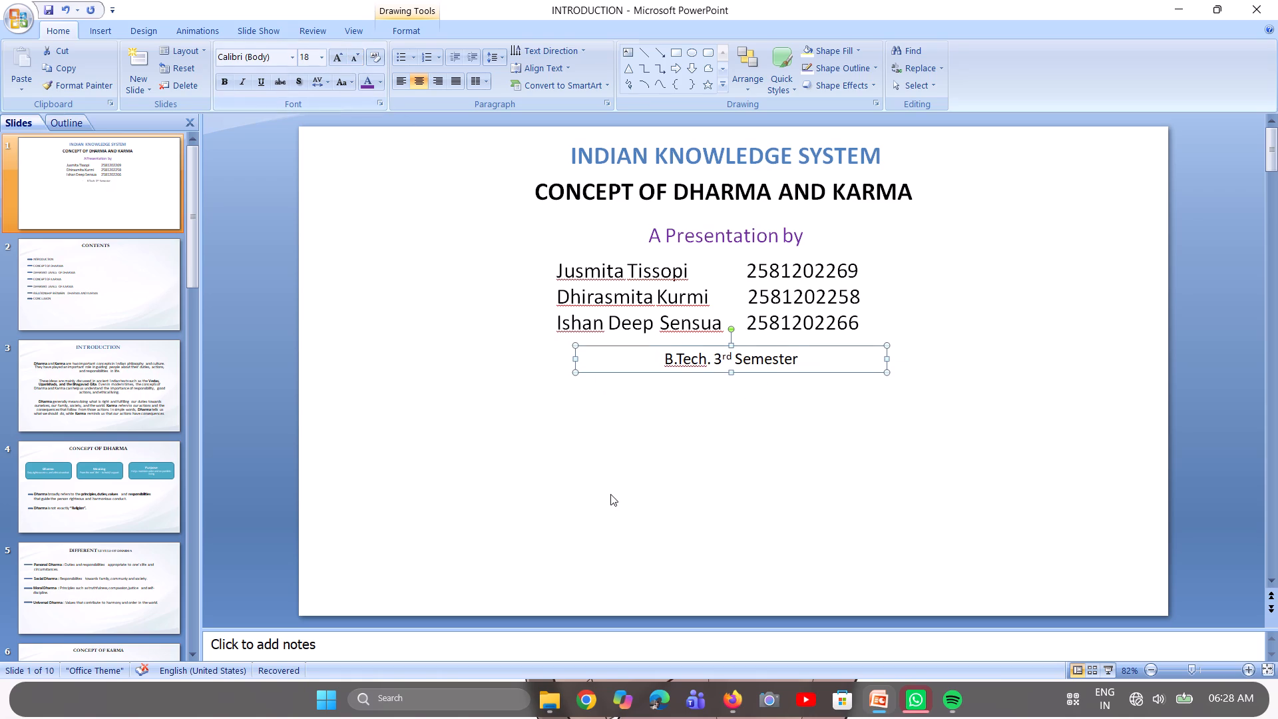
click(610, 494)
Nudge the "B.Tech. 3rd Semester" text box slightly left to centre it beneath the headings.
click(738, 363)
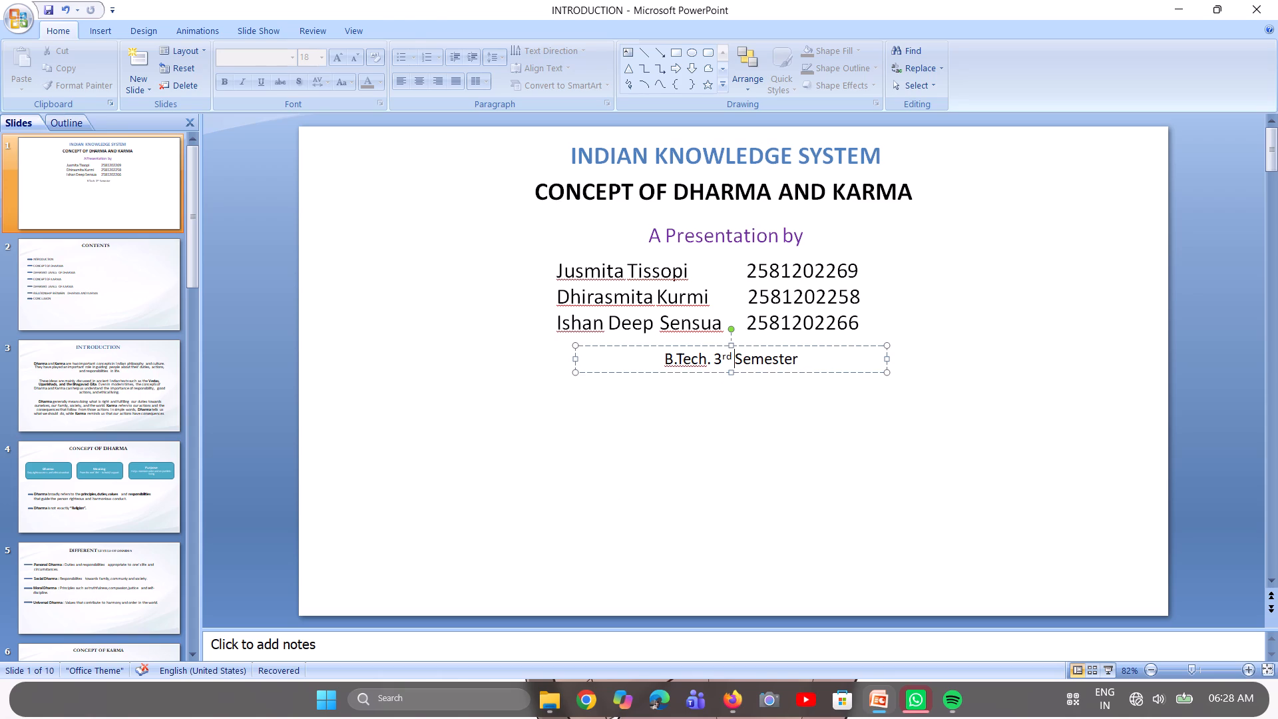
click(590, 365)
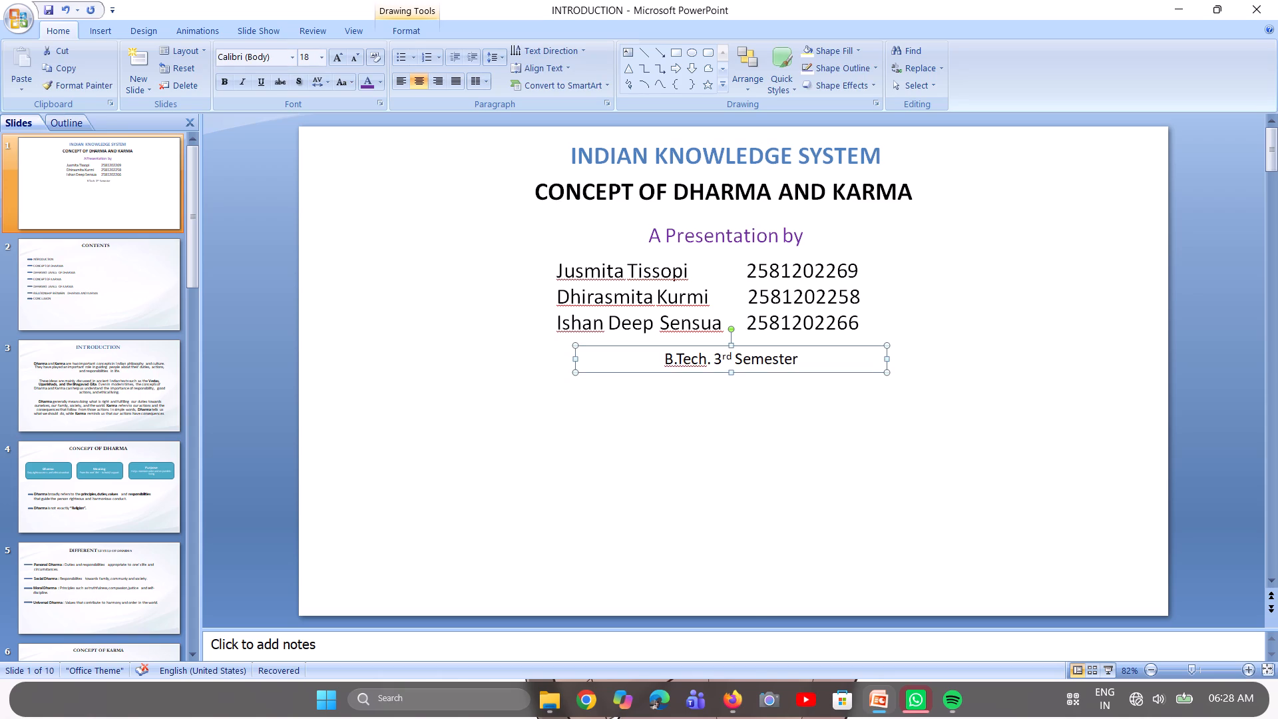
click(766, 616)
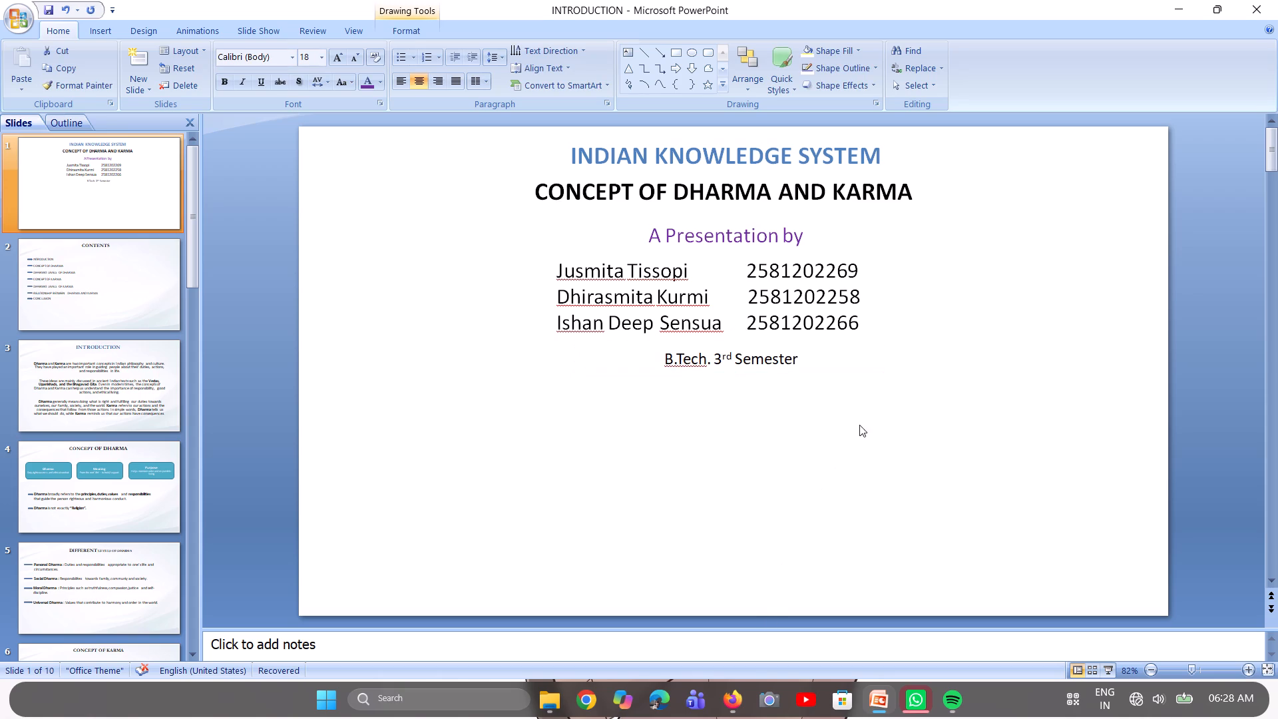
click(726, 365)
drag(613, 366, 607, 365)
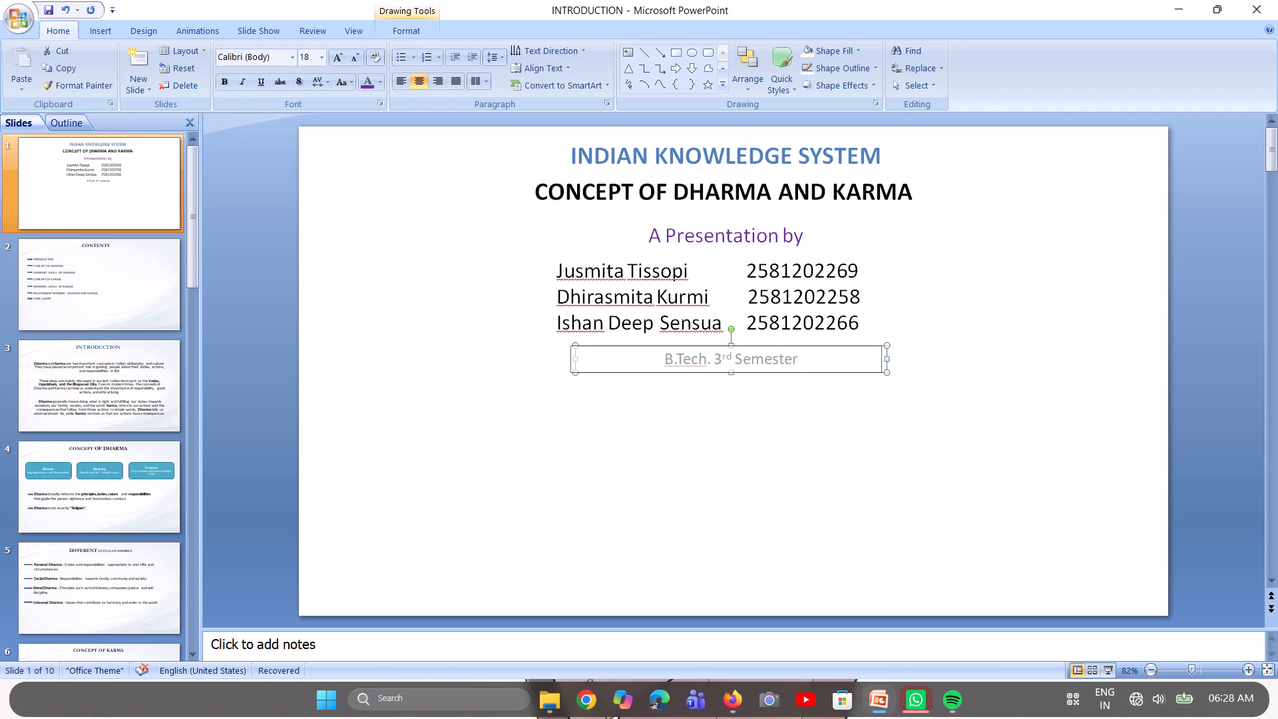
double_click(607, 365)
click(586, 365)
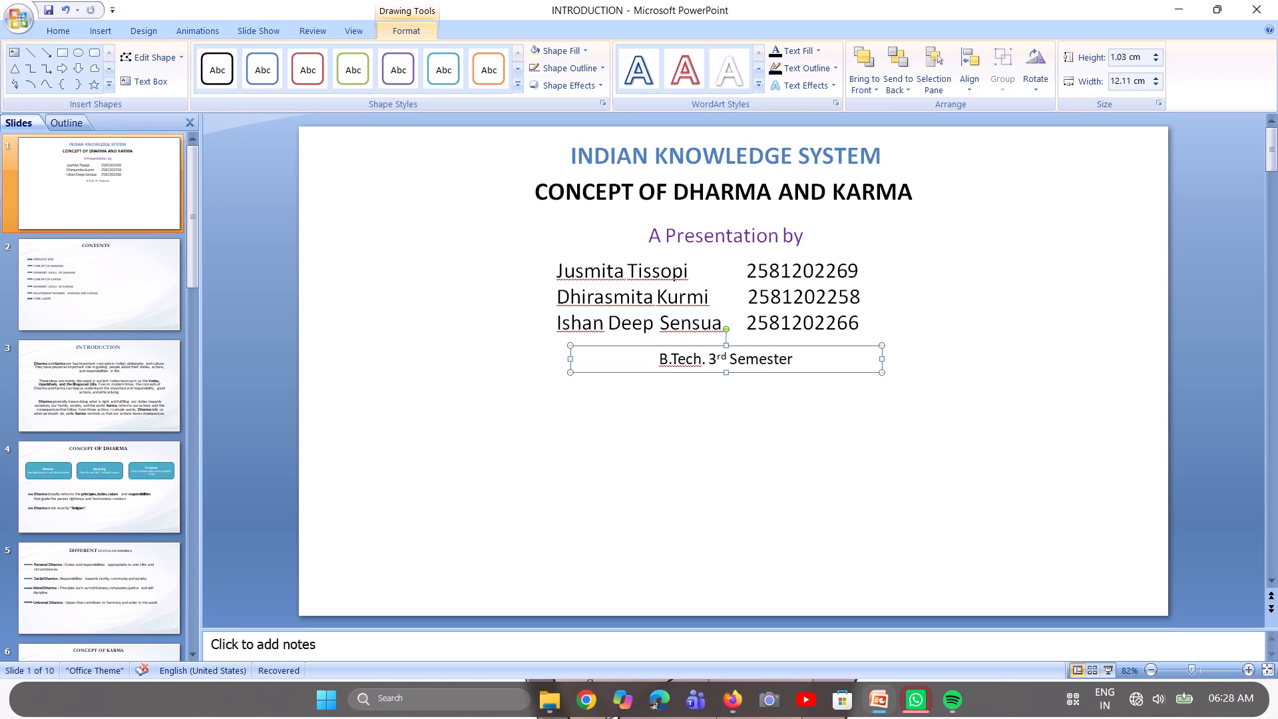
click(546, 422)
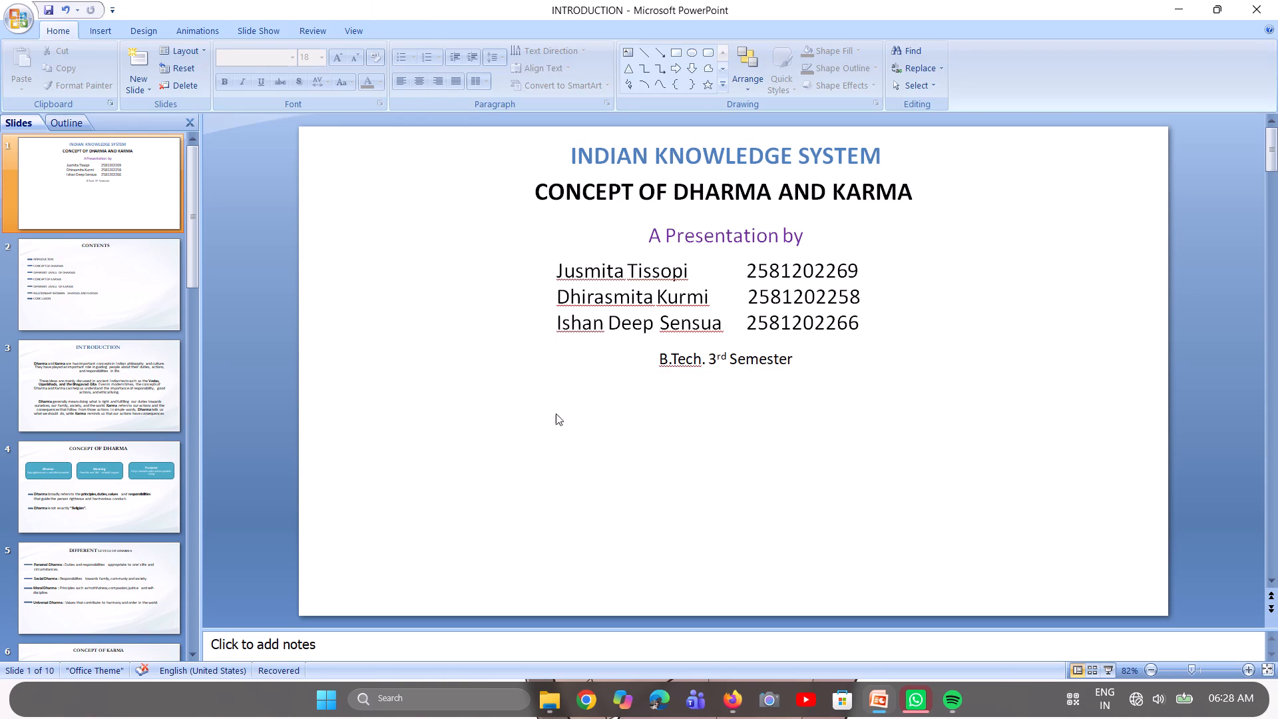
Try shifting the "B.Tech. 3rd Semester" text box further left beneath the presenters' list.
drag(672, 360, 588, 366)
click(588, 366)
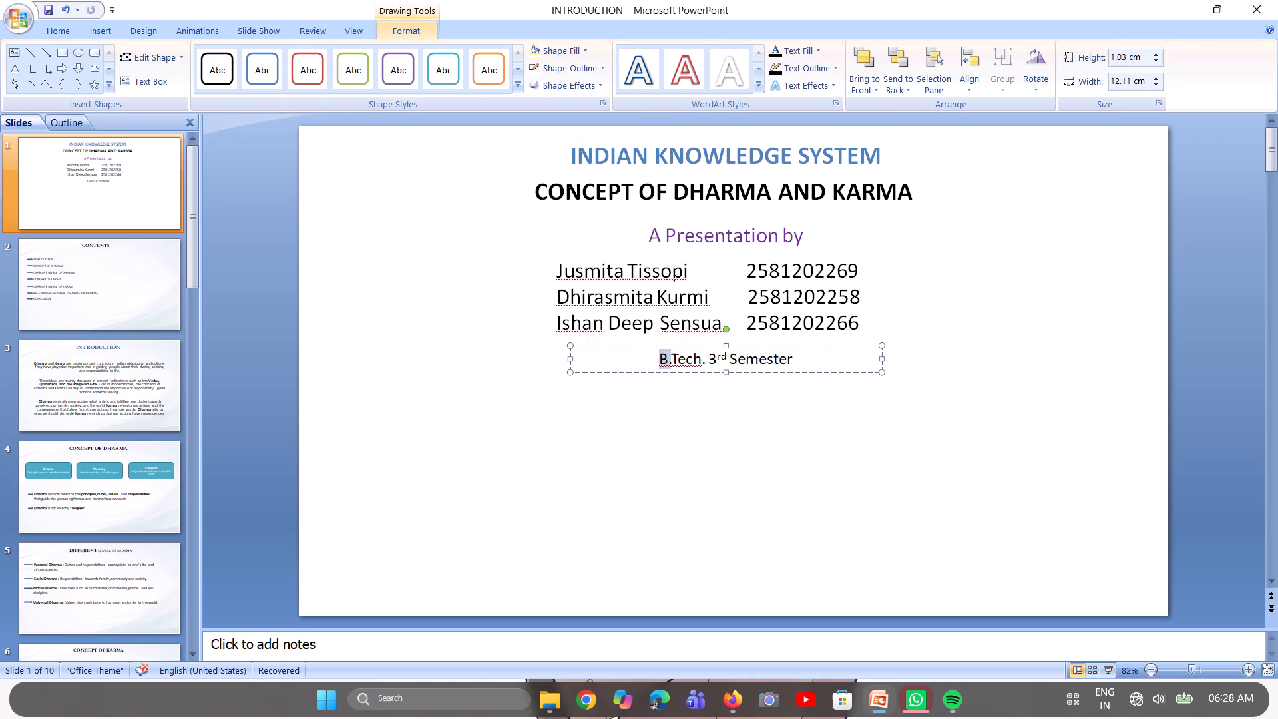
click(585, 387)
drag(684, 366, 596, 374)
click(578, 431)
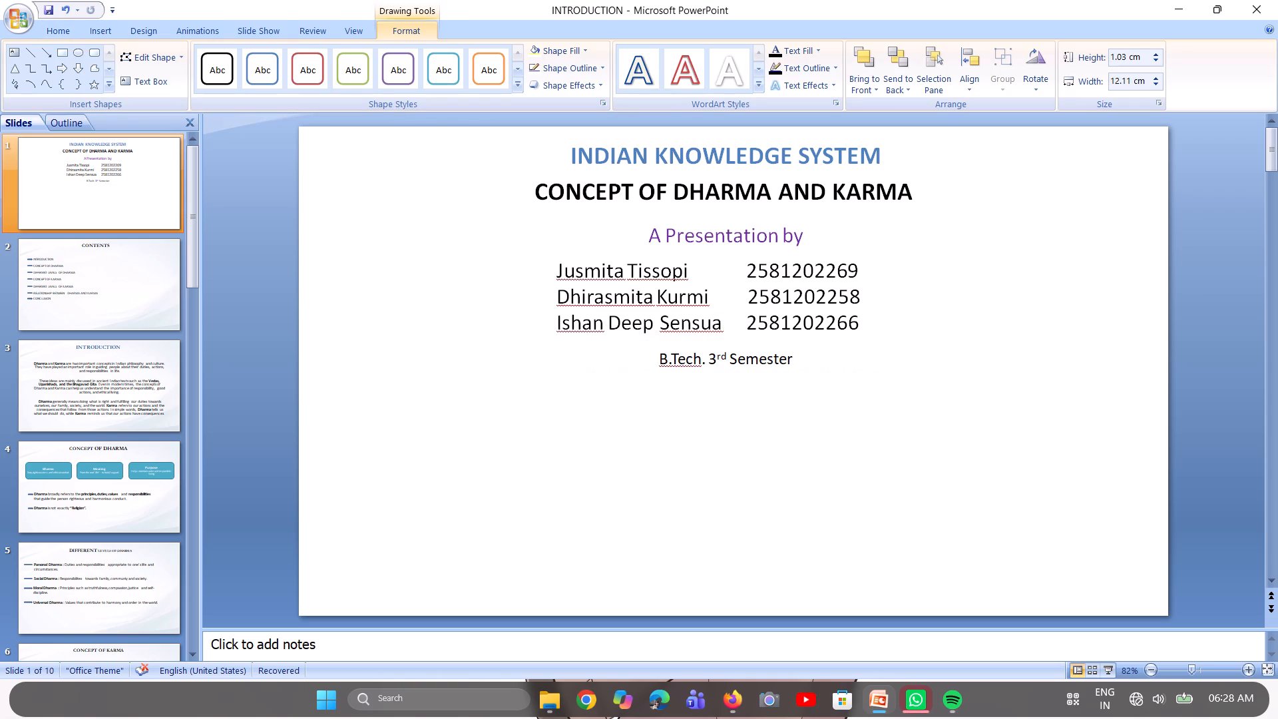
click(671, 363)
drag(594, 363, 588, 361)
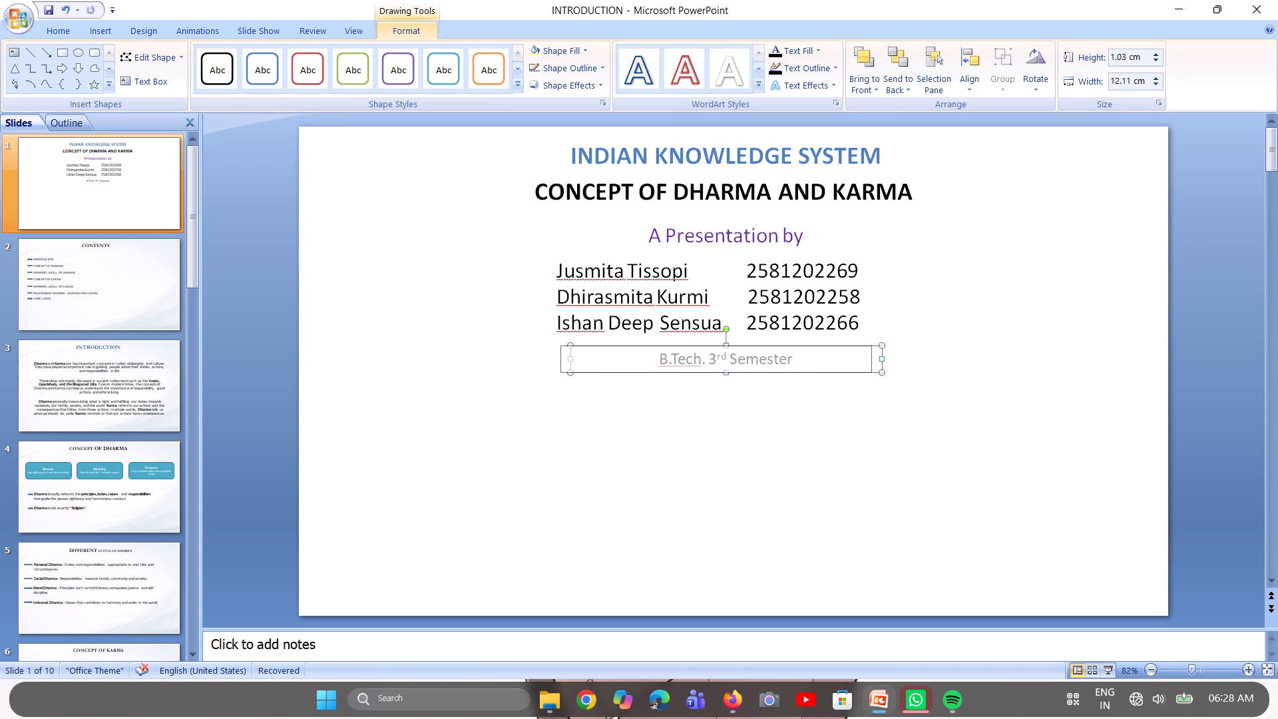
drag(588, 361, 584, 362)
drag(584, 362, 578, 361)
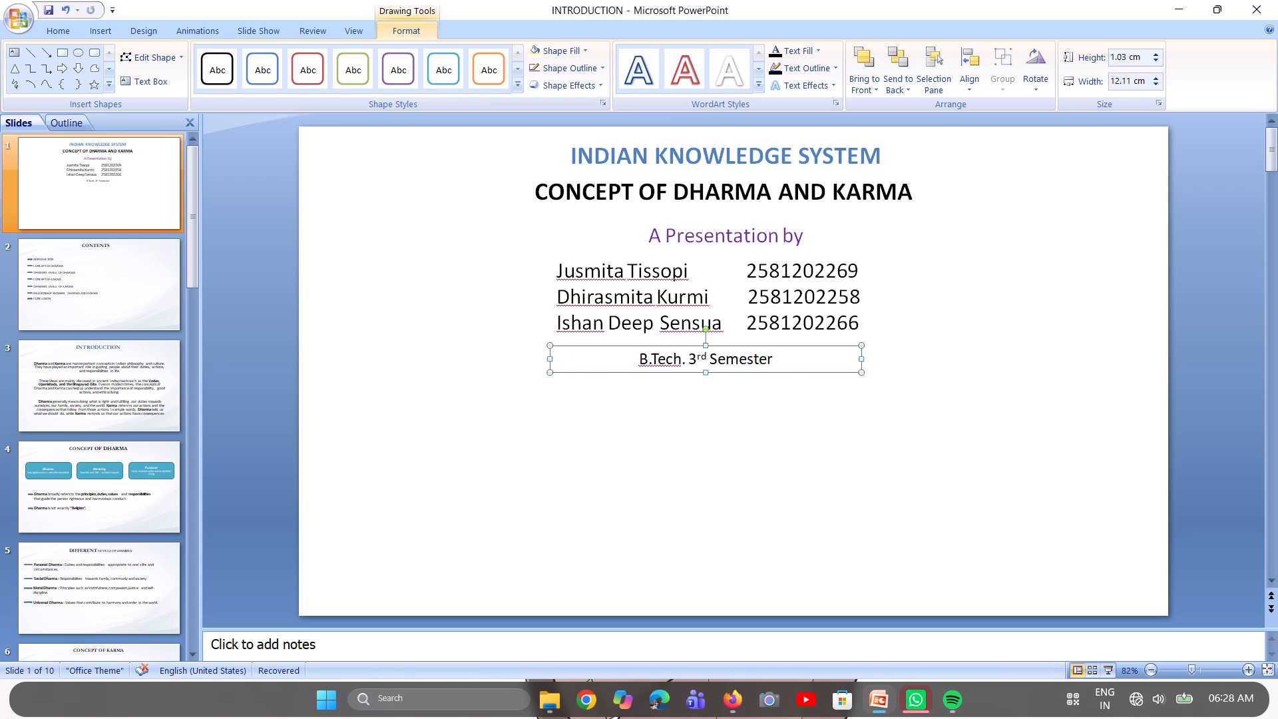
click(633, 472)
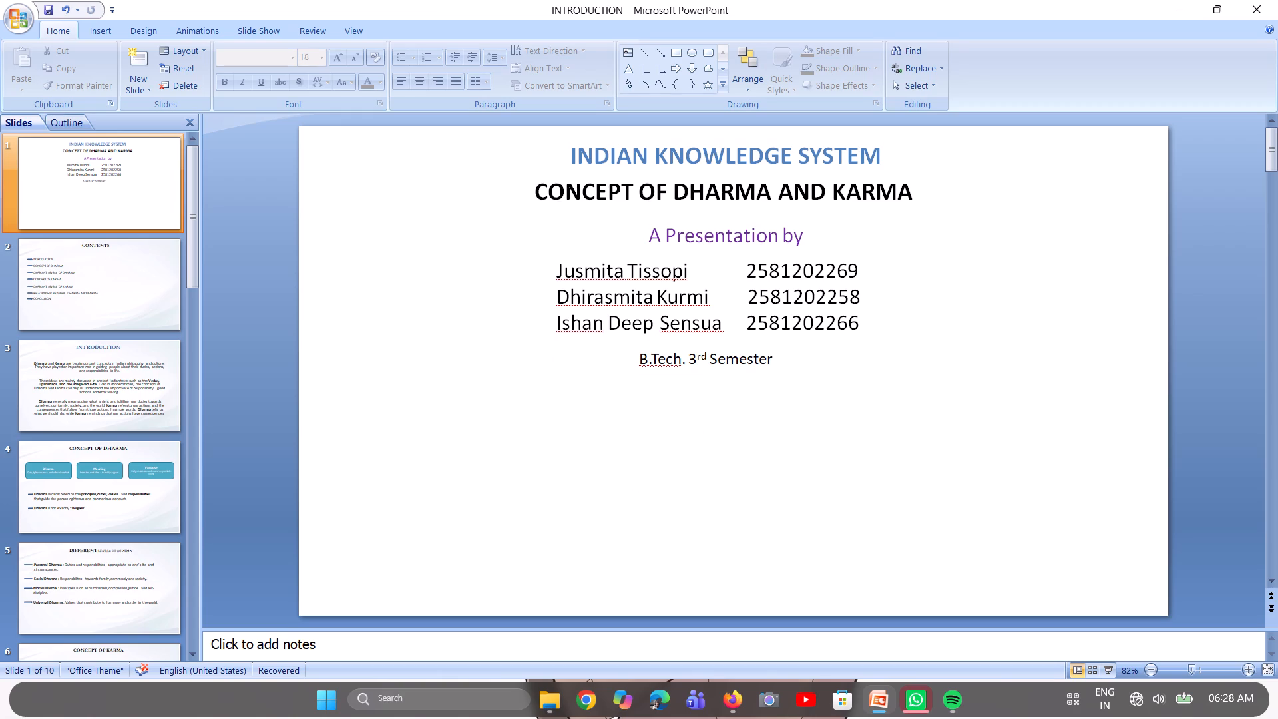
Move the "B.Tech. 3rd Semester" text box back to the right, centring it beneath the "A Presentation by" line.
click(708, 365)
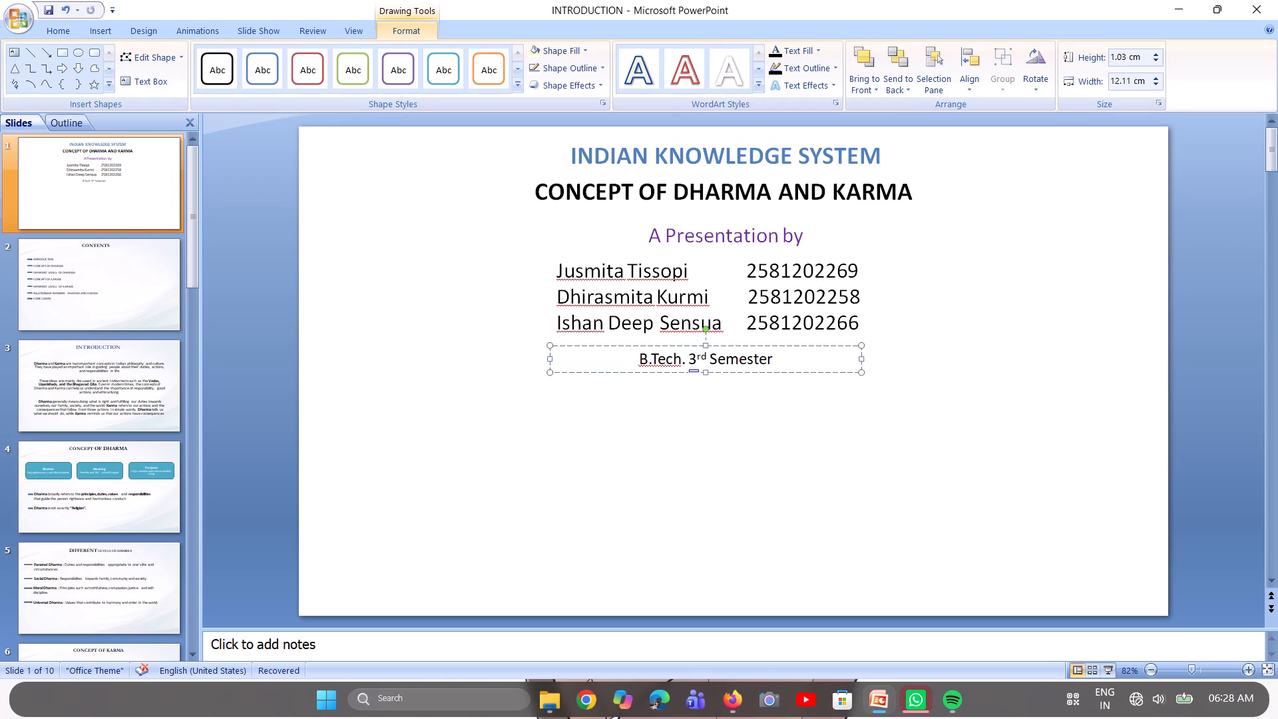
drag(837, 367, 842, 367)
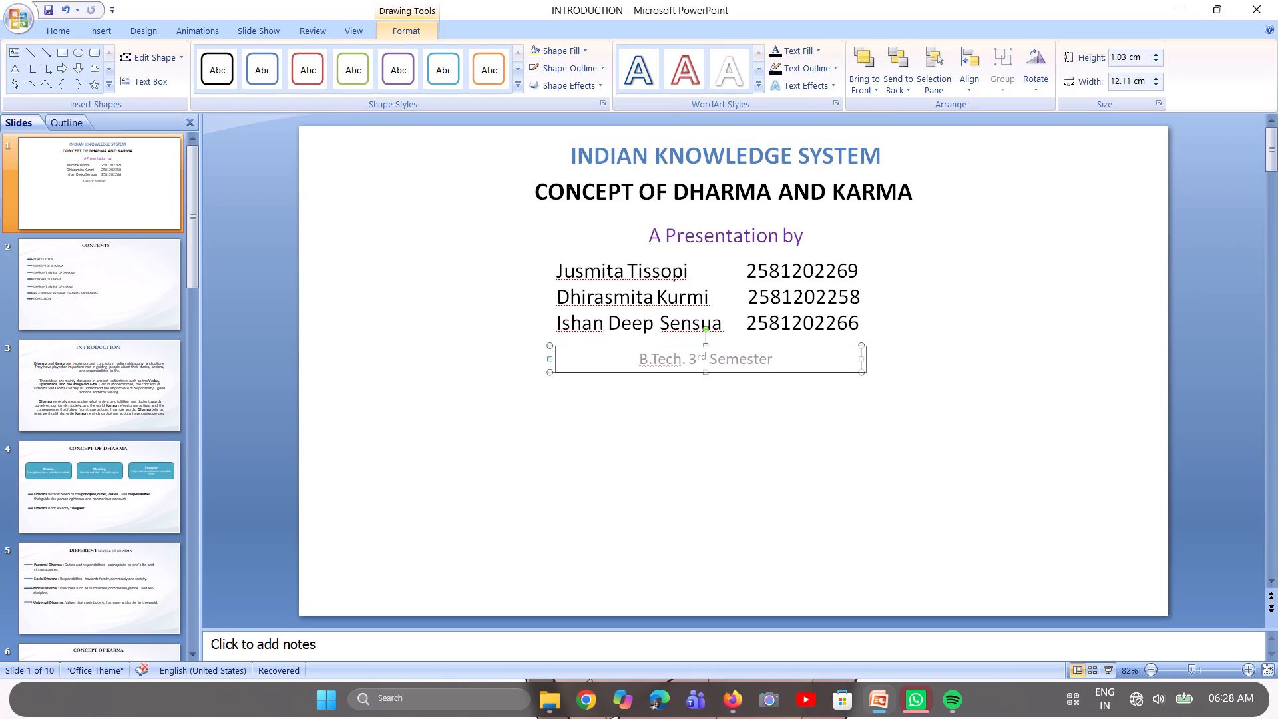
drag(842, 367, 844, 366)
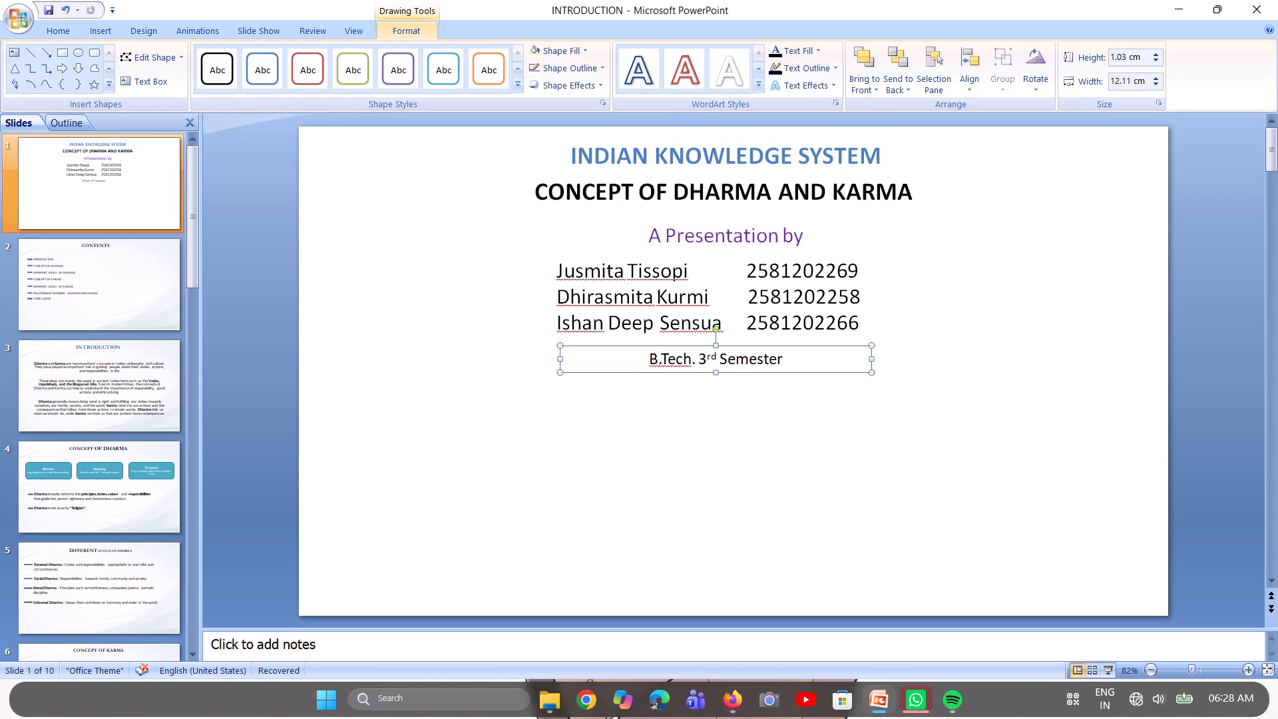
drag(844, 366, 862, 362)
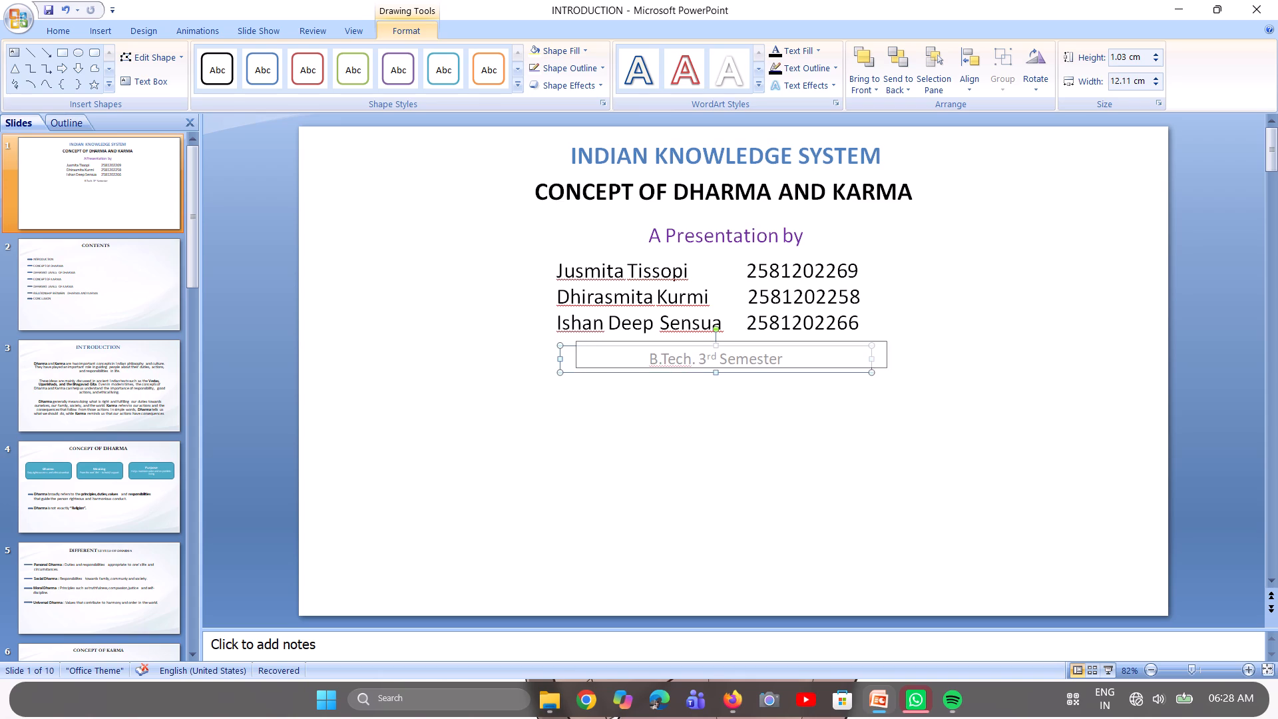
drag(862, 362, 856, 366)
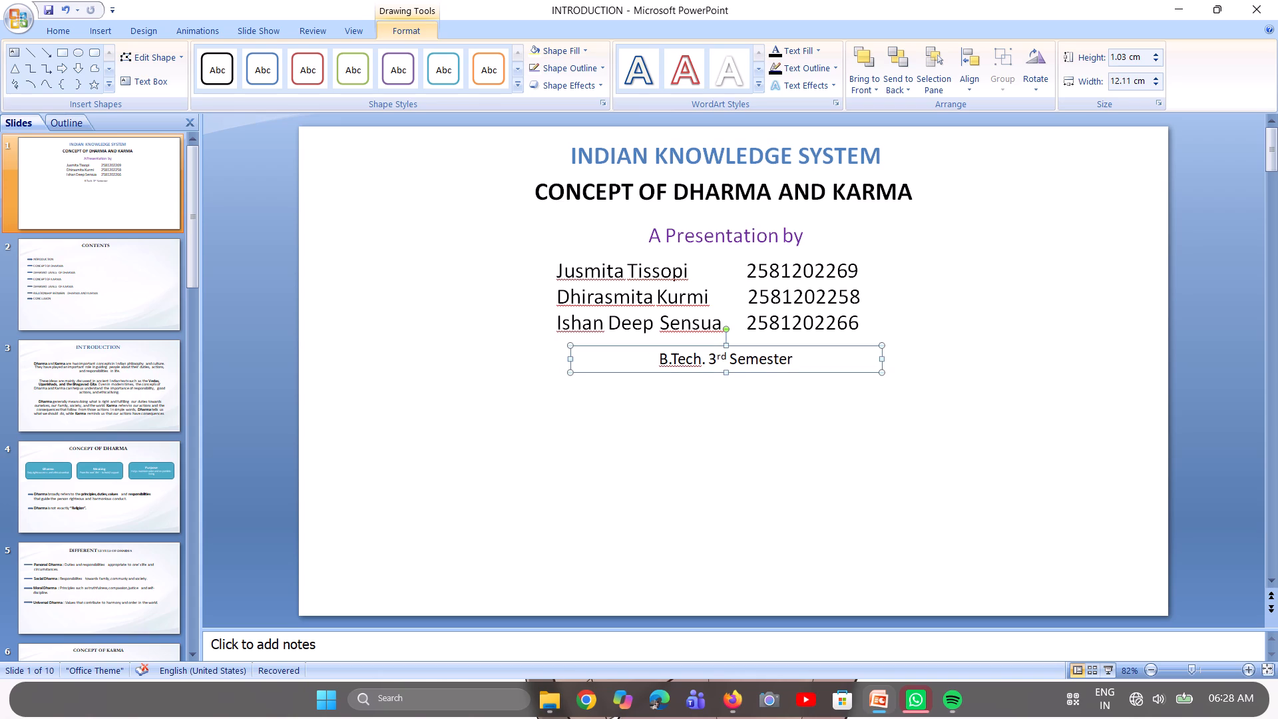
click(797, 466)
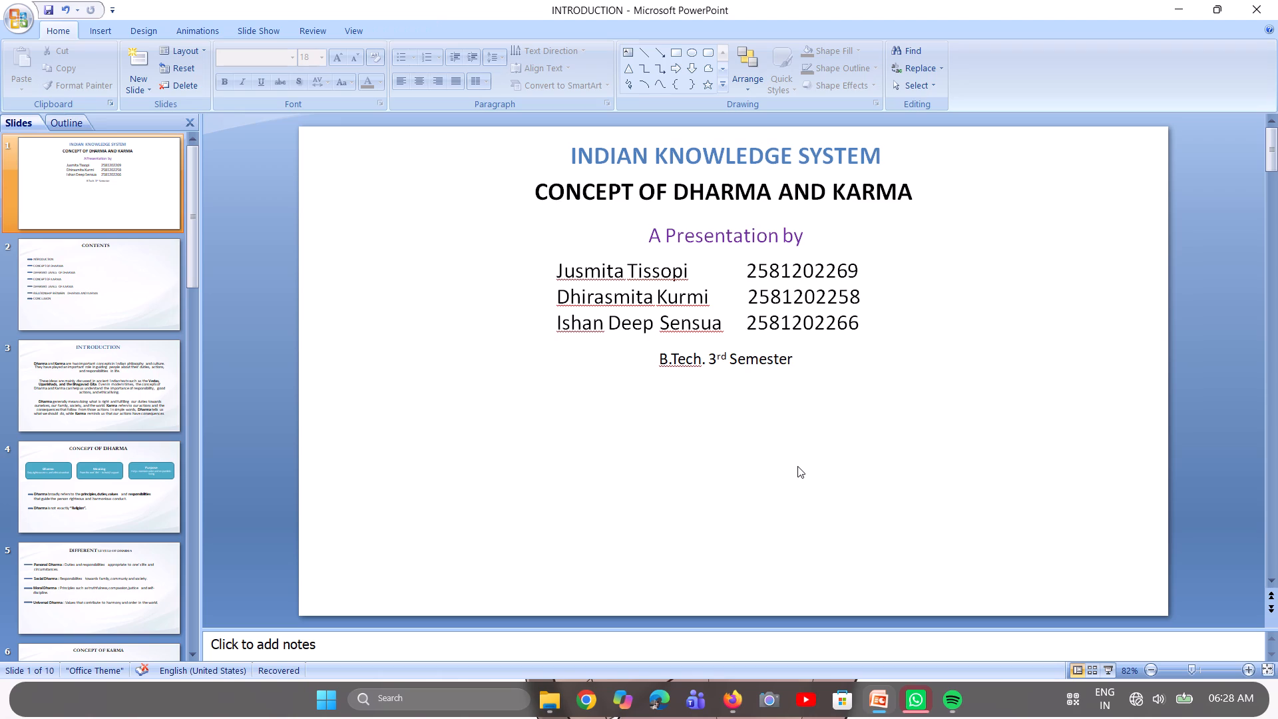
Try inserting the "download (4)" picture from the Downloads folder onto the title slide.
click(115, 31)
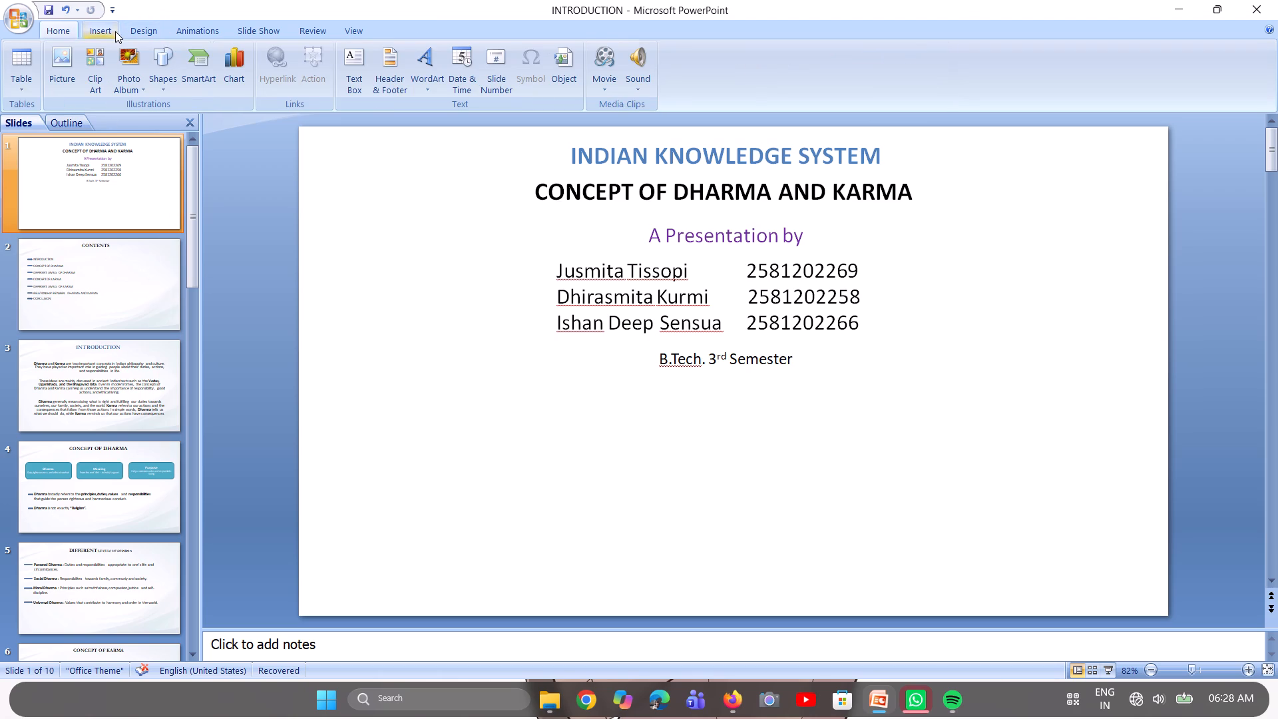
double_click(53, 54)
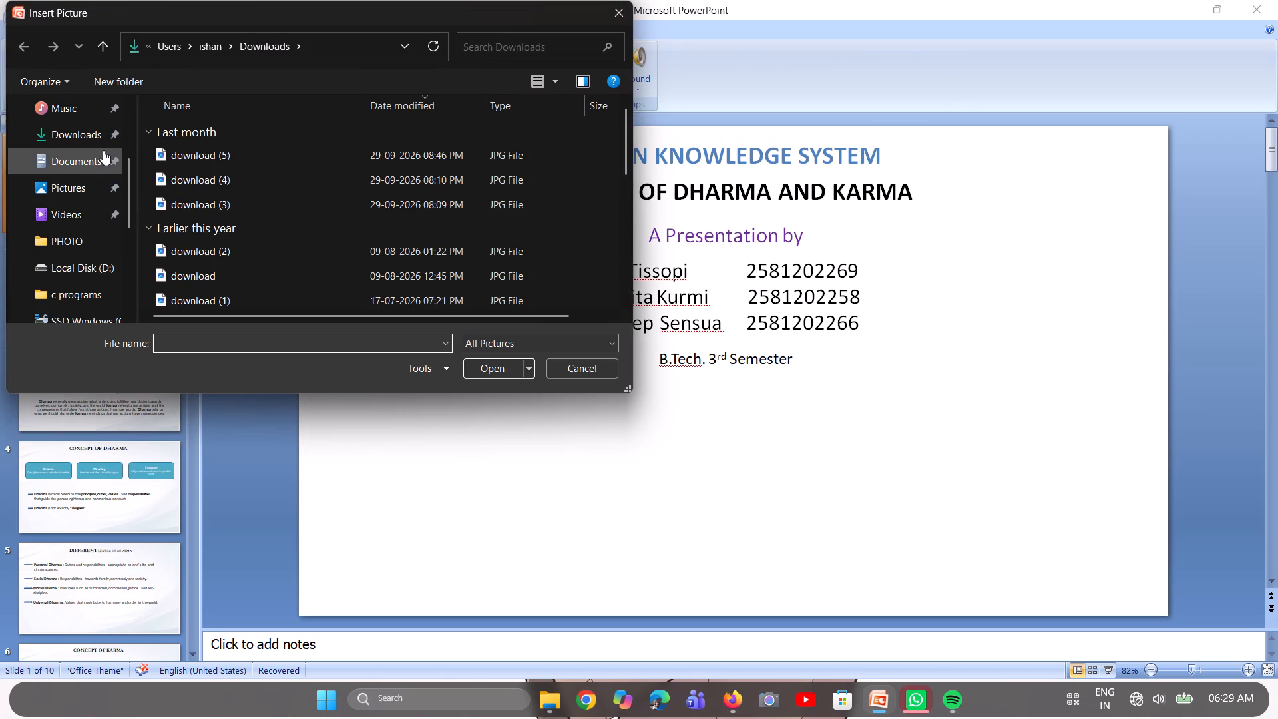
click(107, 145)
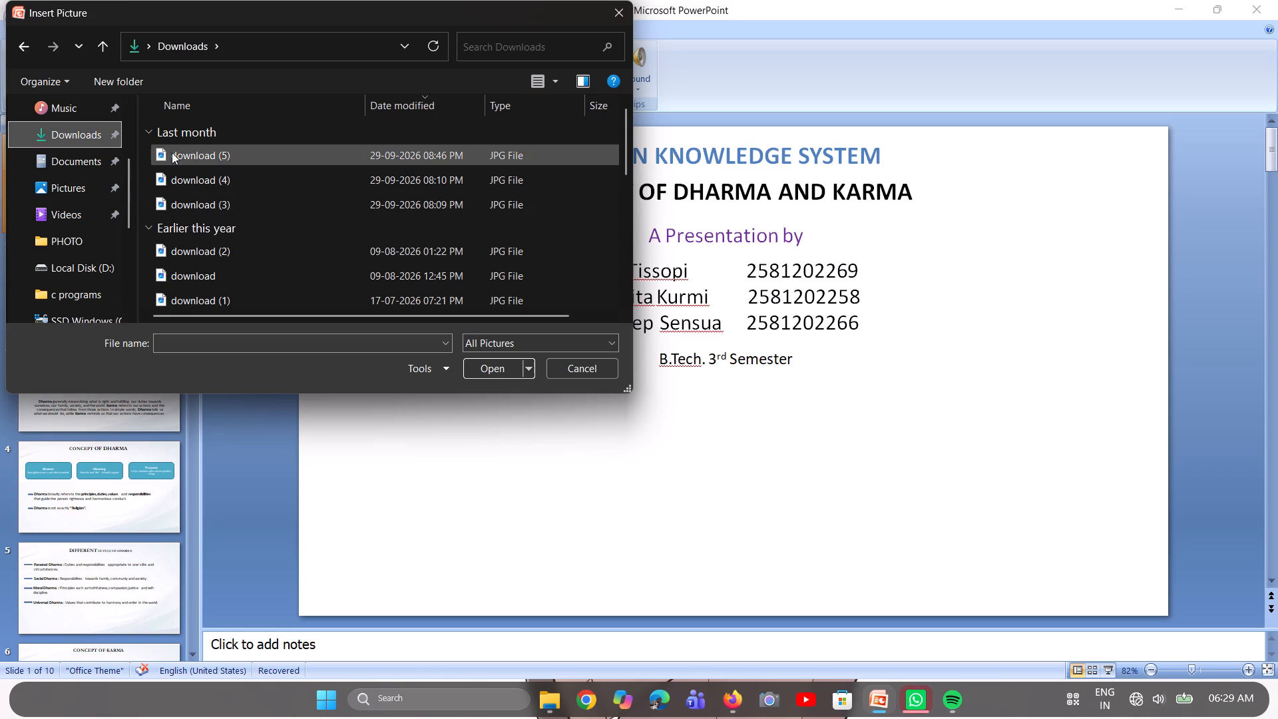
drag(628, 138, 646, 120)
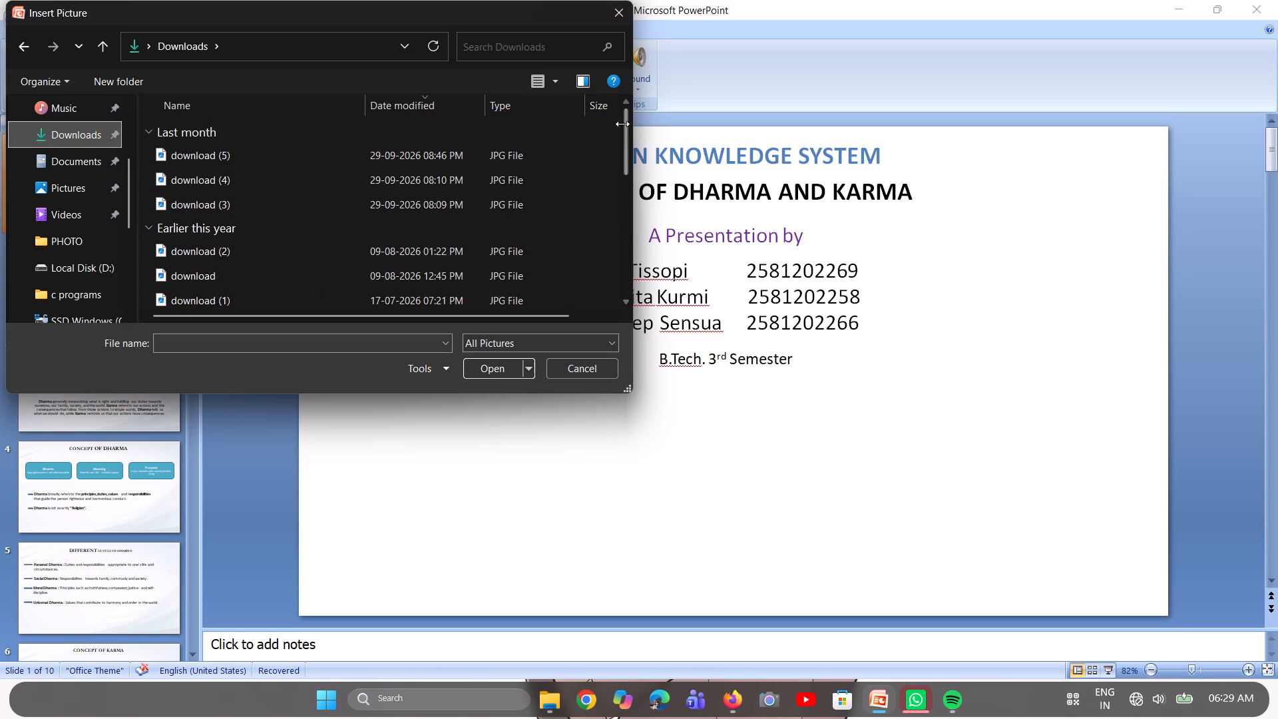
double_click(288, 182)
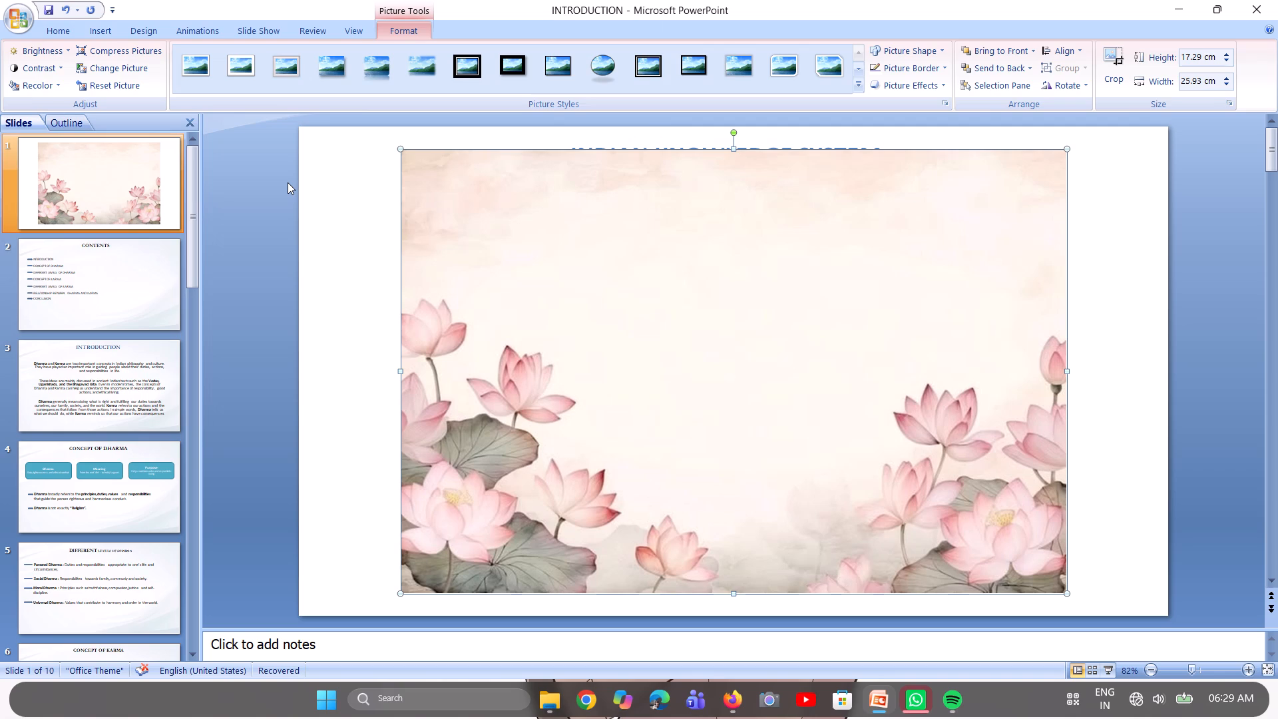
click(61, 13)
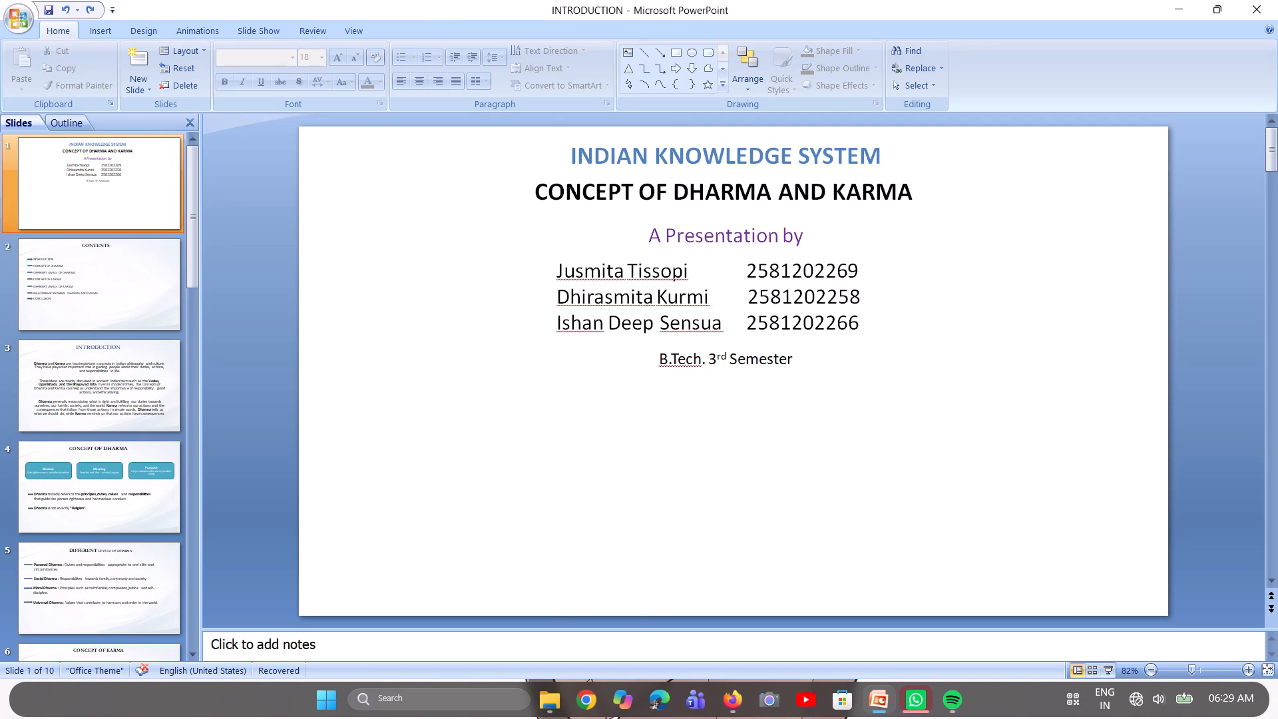
Switch to File Explorer and examine the Downloads, Pictures and PHOTO folders for a suitable picture, previewing "download (3)" and "download (2)".
click(549, 706)
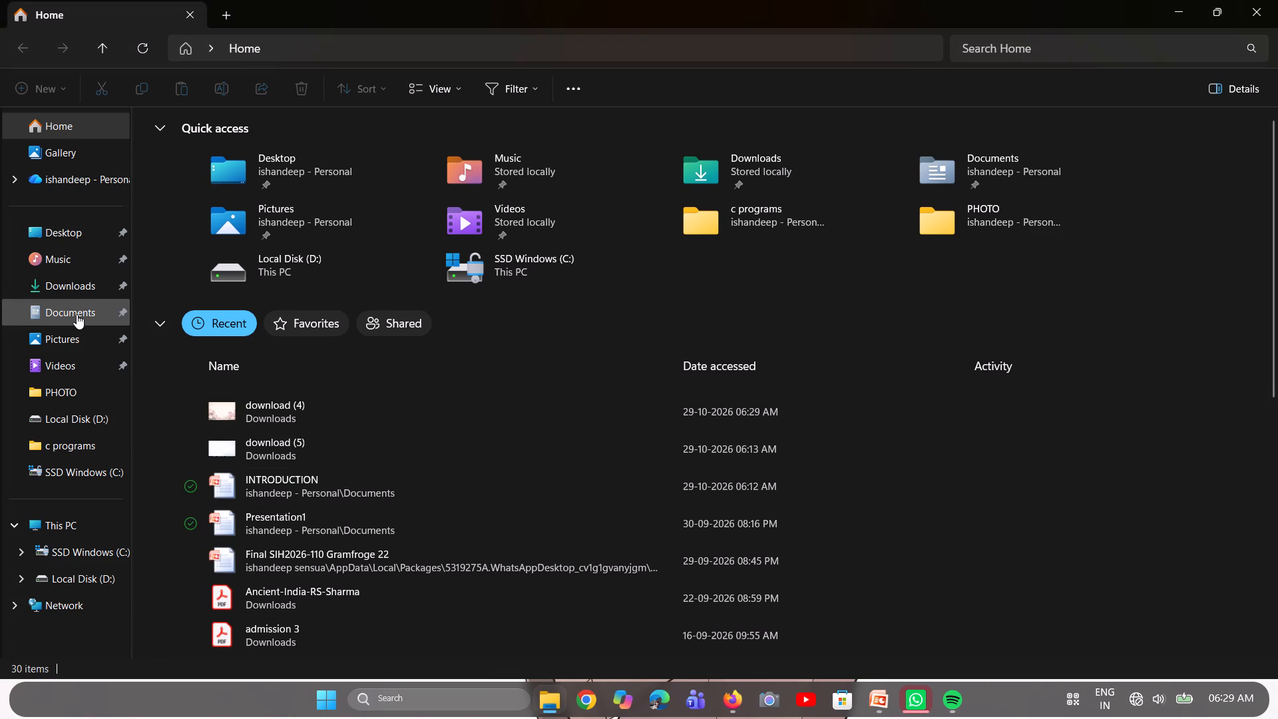
click(79, 291)
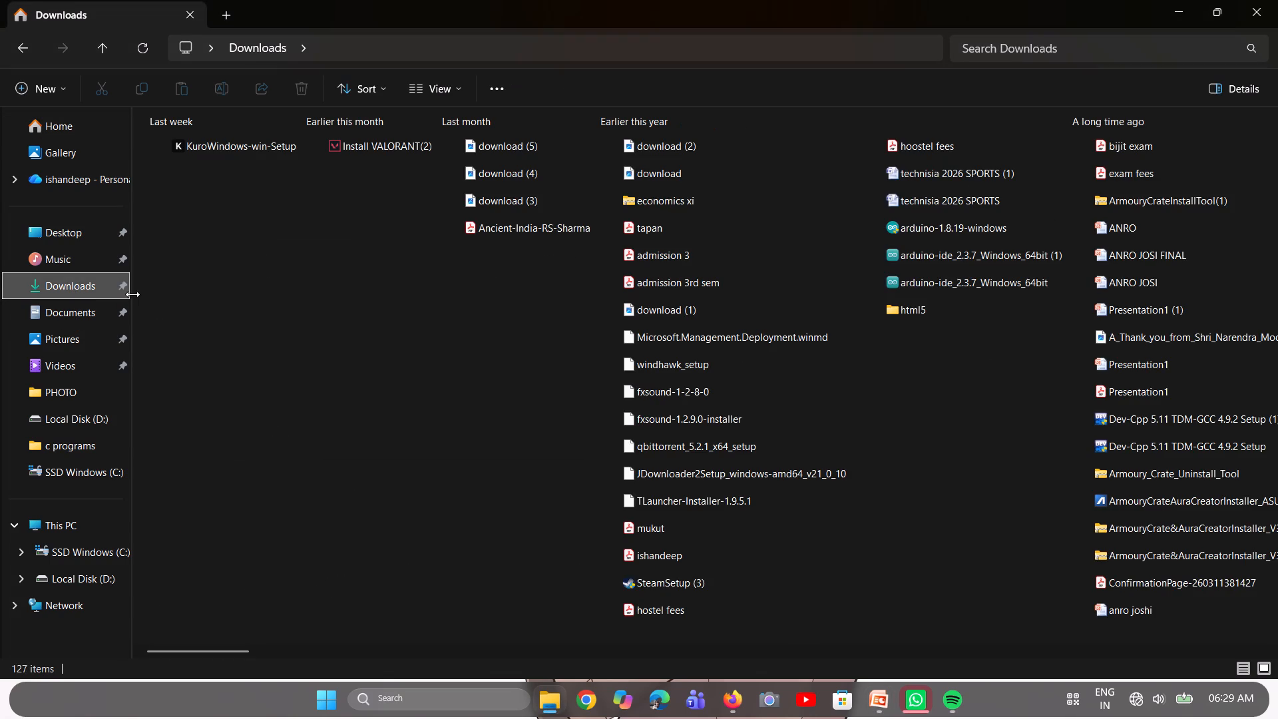
double_click(534, 203)
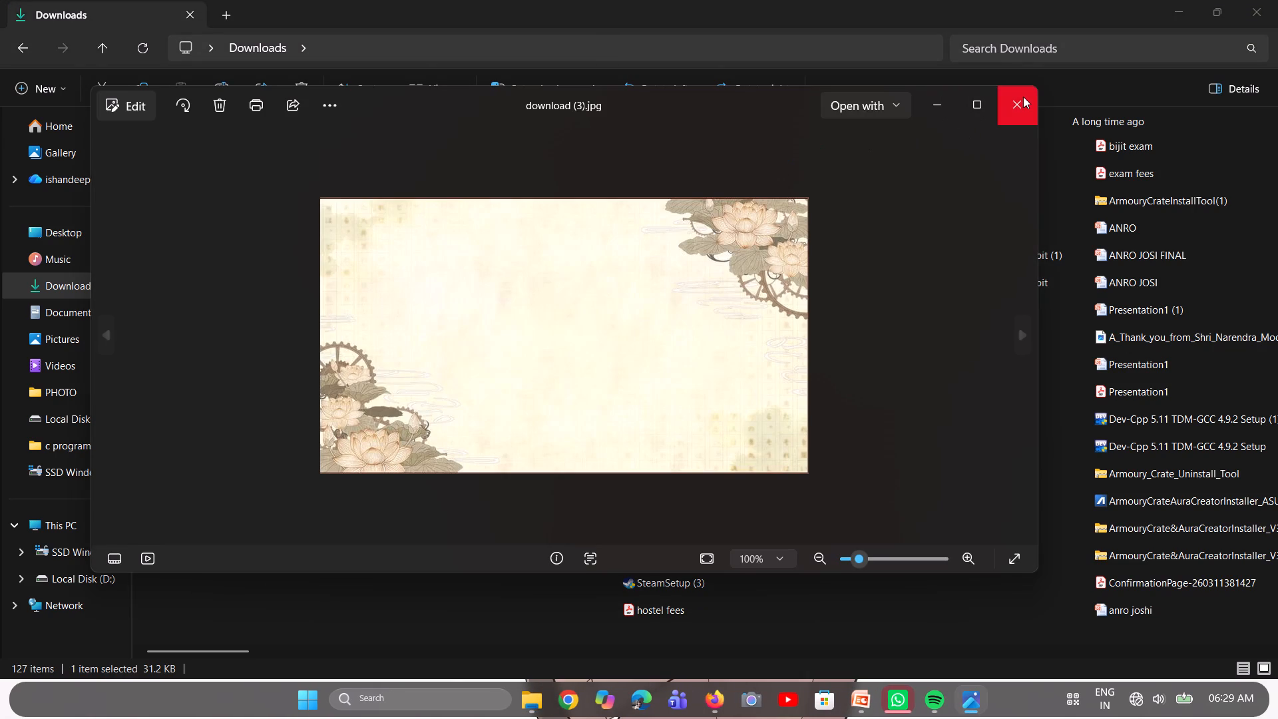
click(1023, 97)
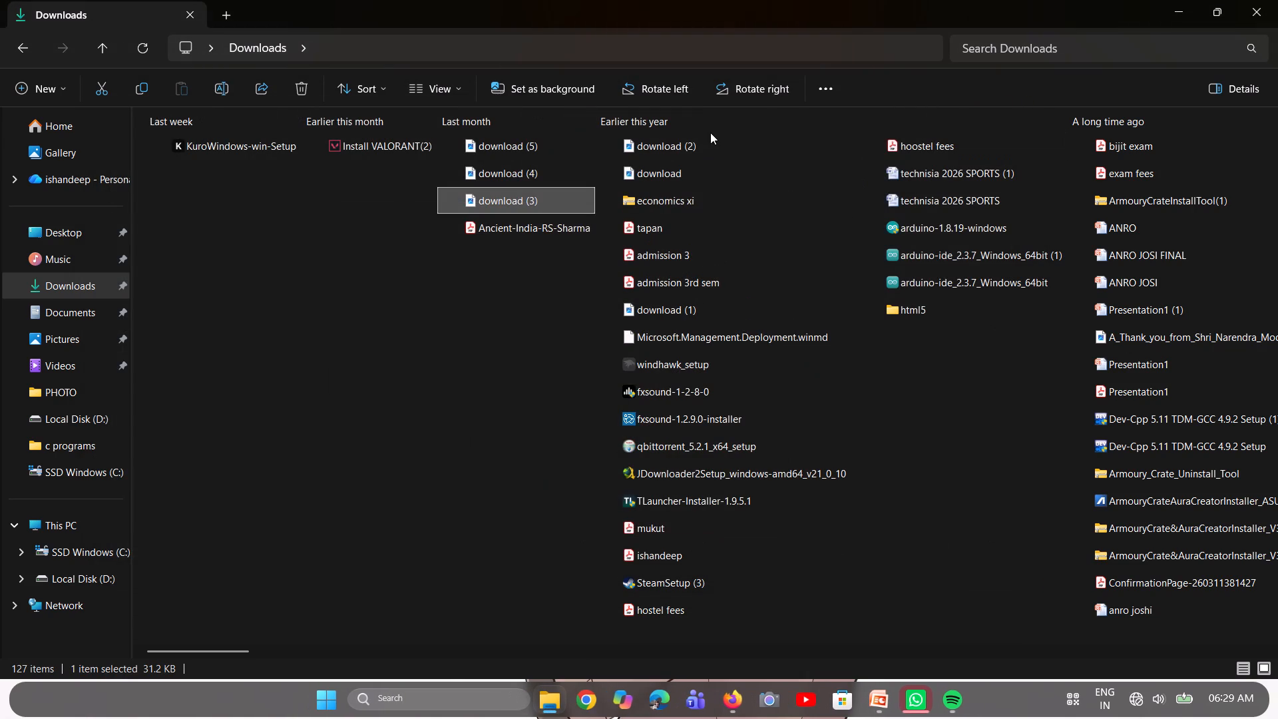
double_click(710, 133)
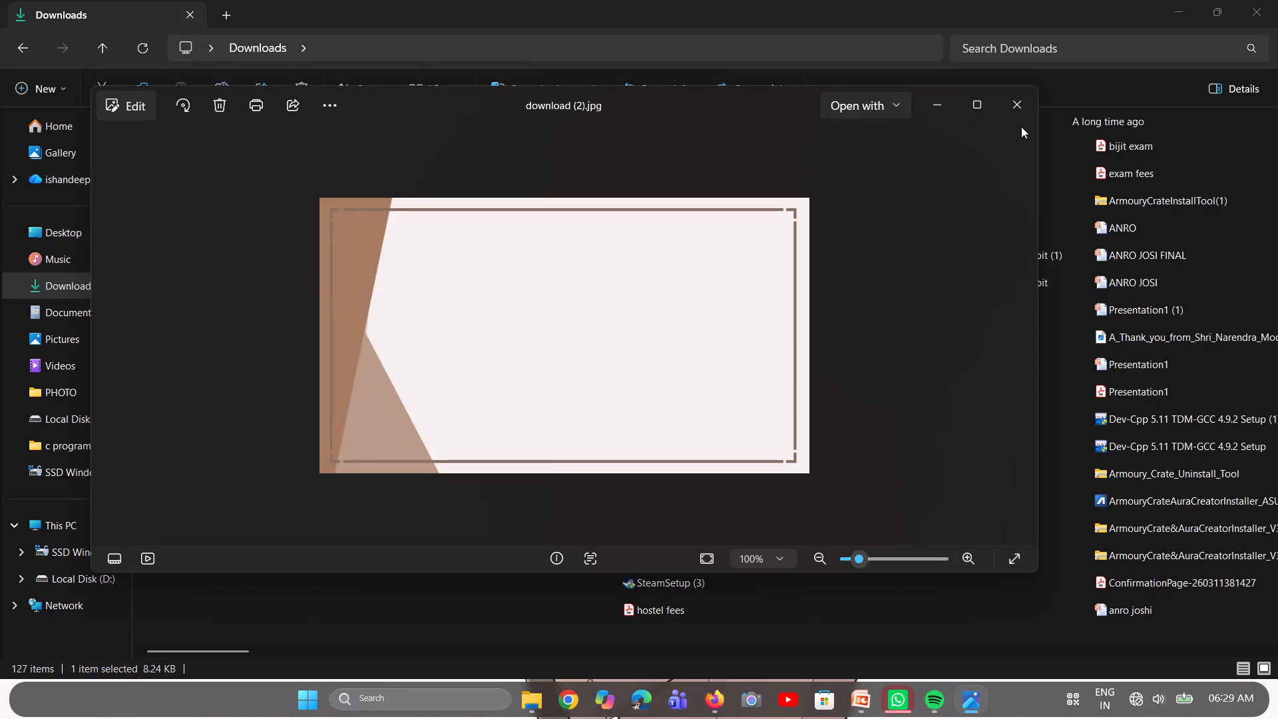
click(1023, 122)
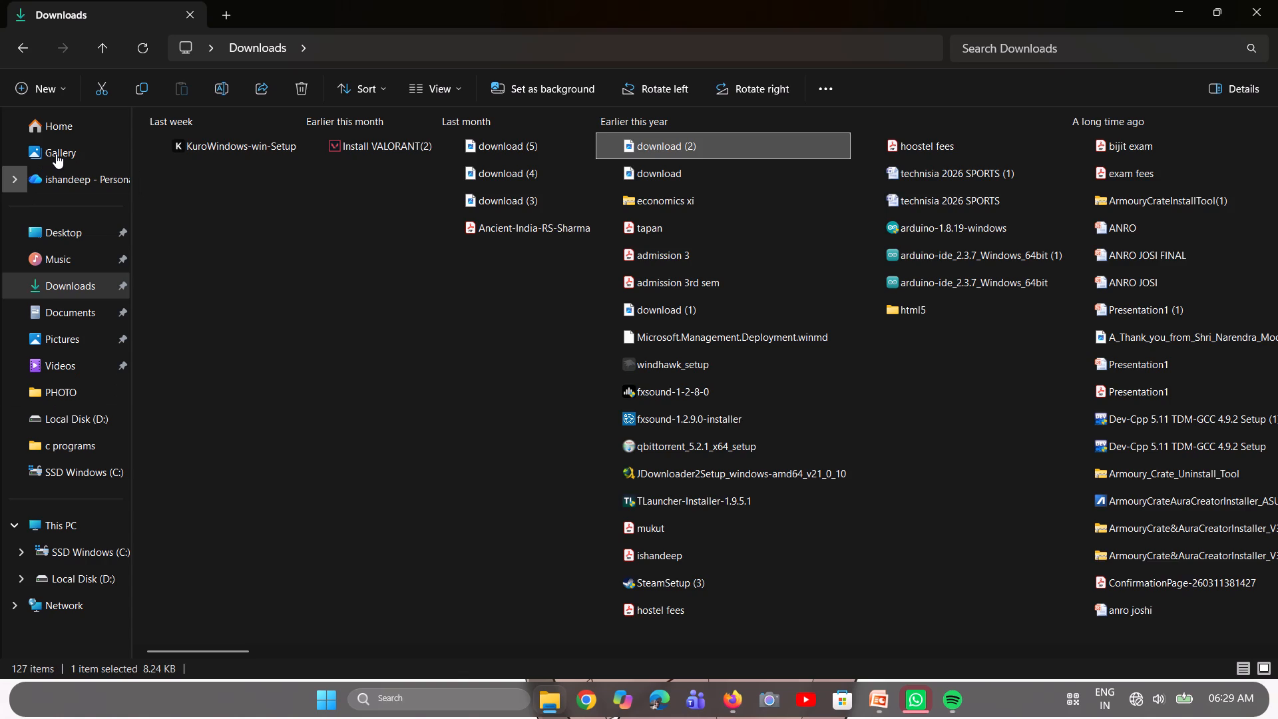
click(56, 154)
drag(83, 107, 74, 117)
click(74, 117)
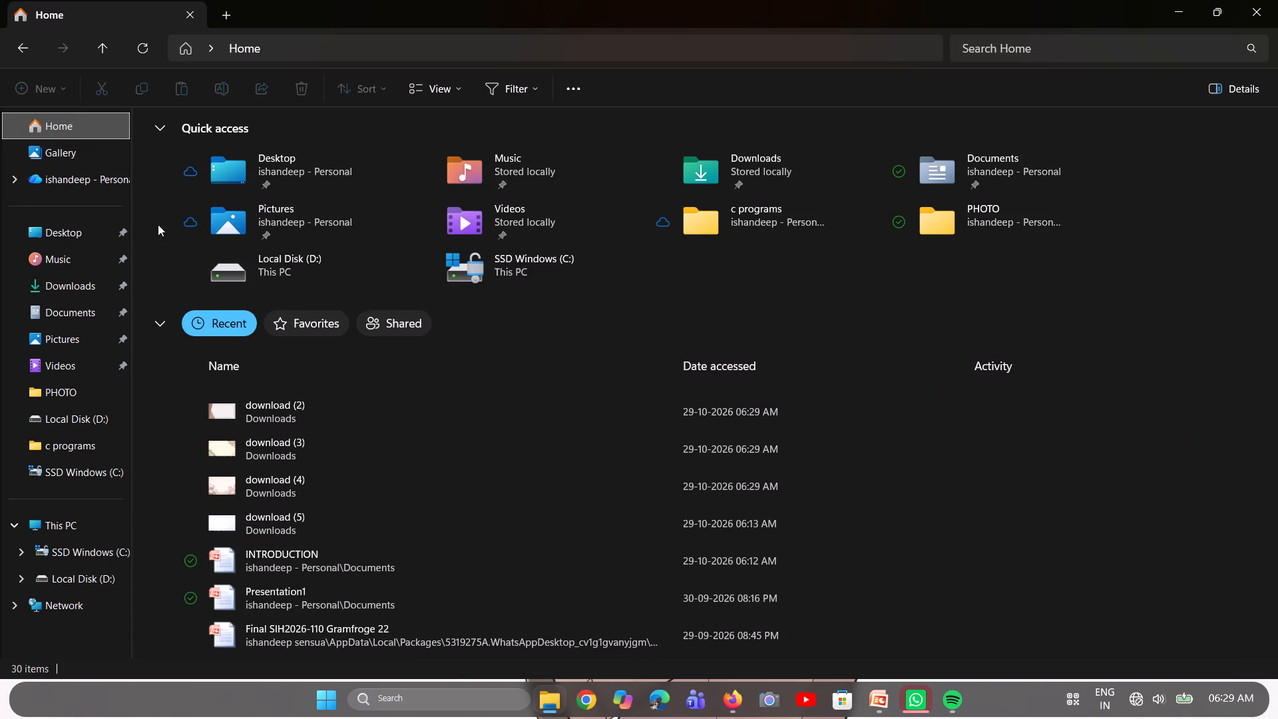
click(279, 238)
double_click(279, 238)
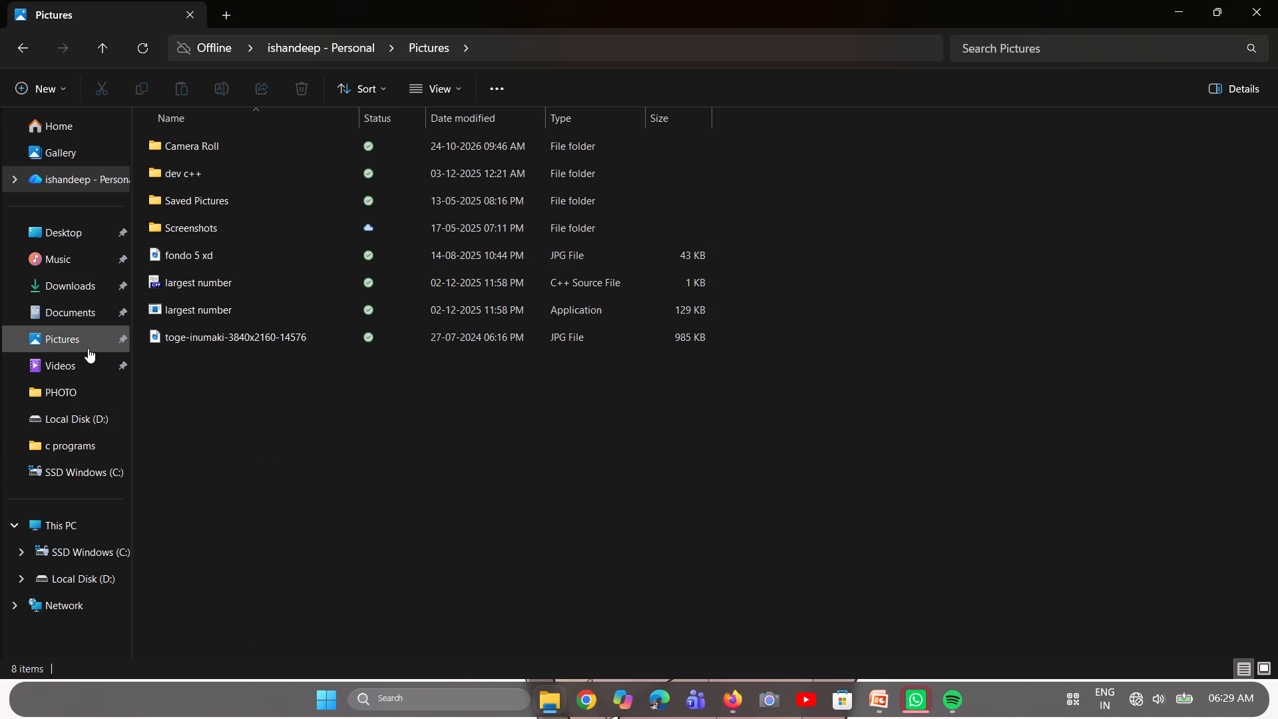
click(93, 385)
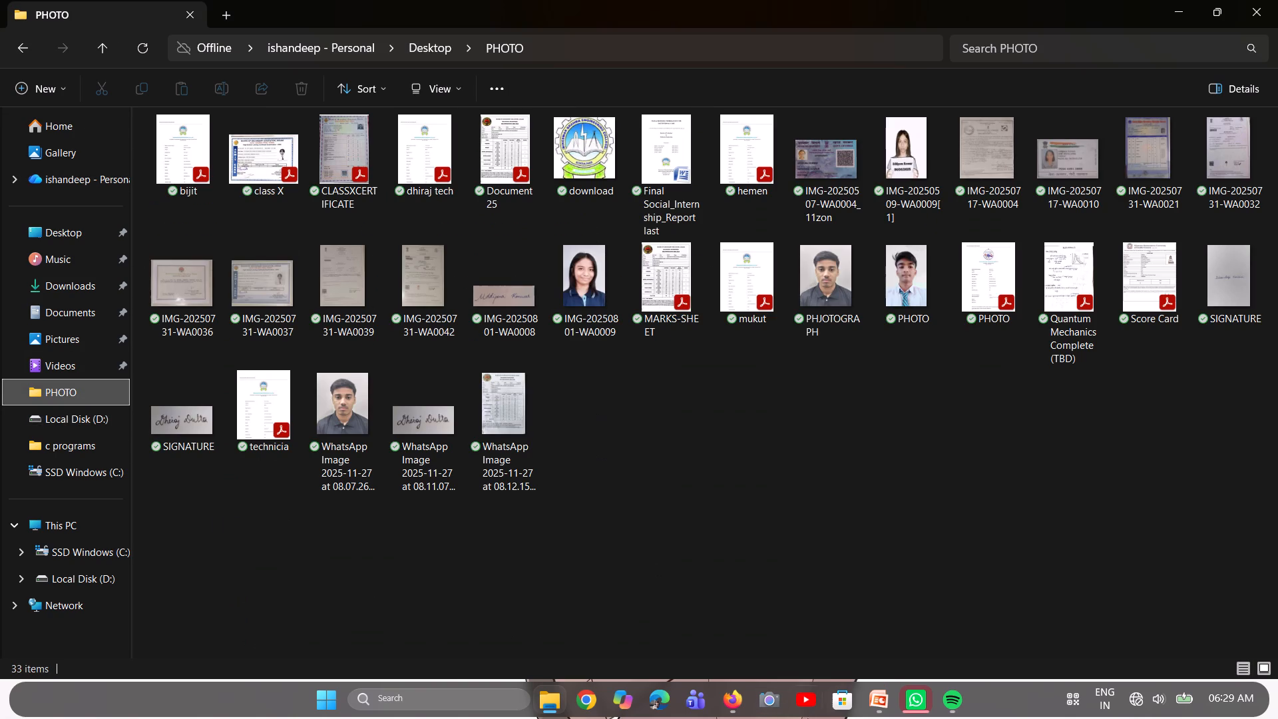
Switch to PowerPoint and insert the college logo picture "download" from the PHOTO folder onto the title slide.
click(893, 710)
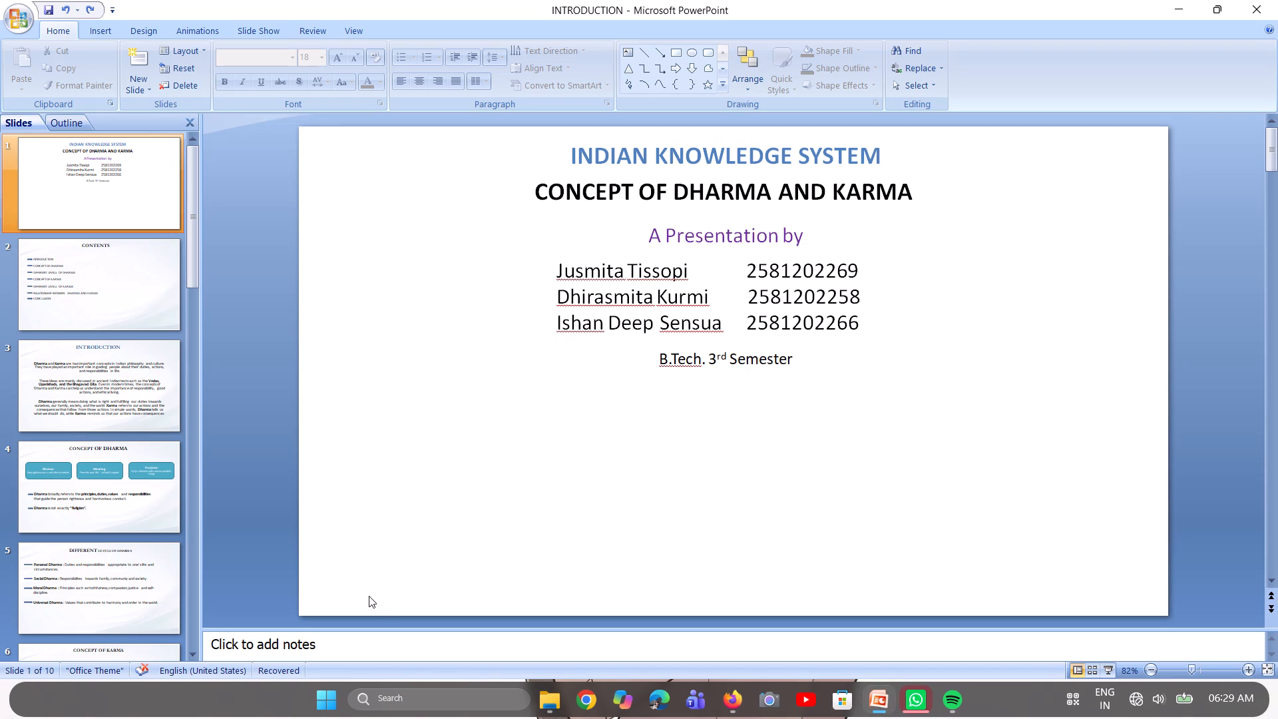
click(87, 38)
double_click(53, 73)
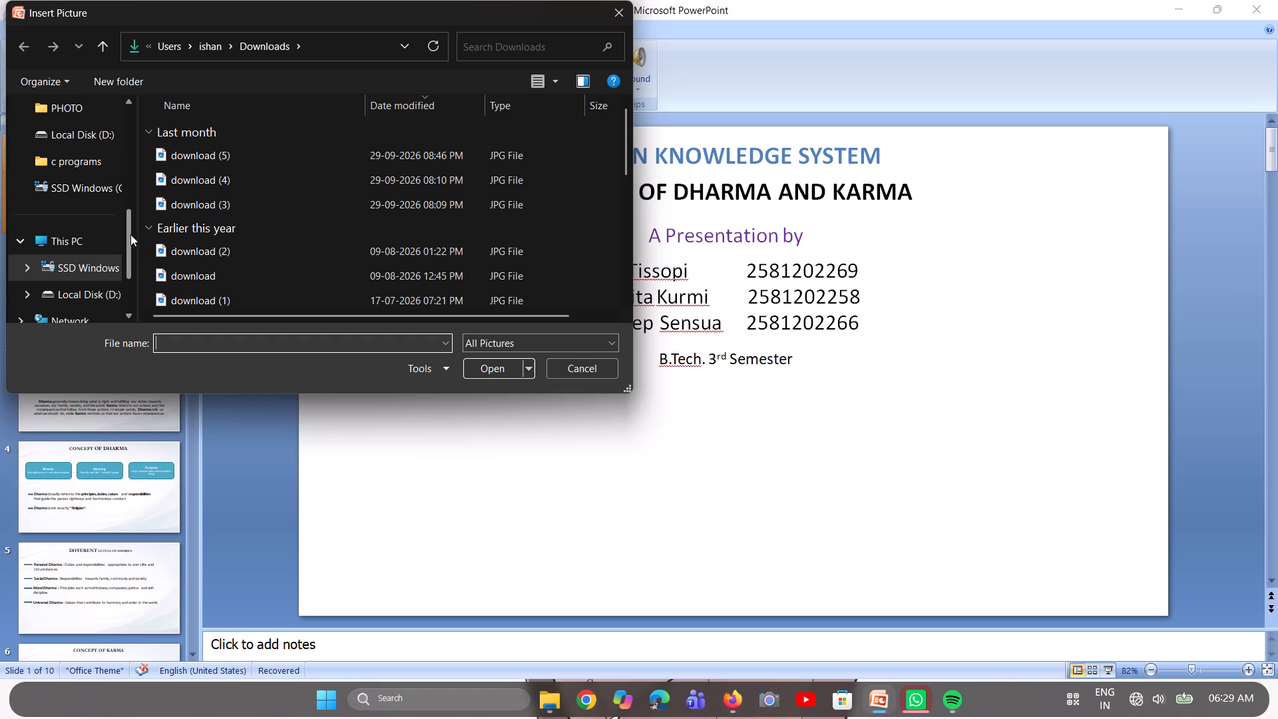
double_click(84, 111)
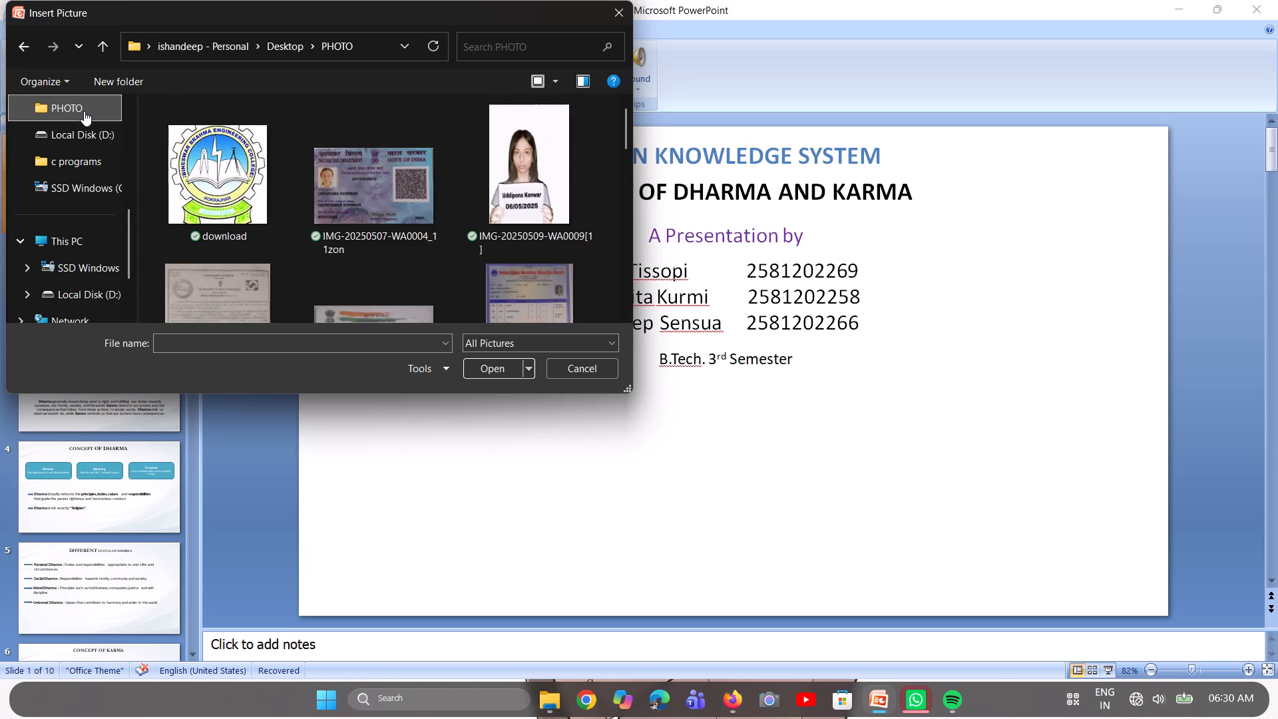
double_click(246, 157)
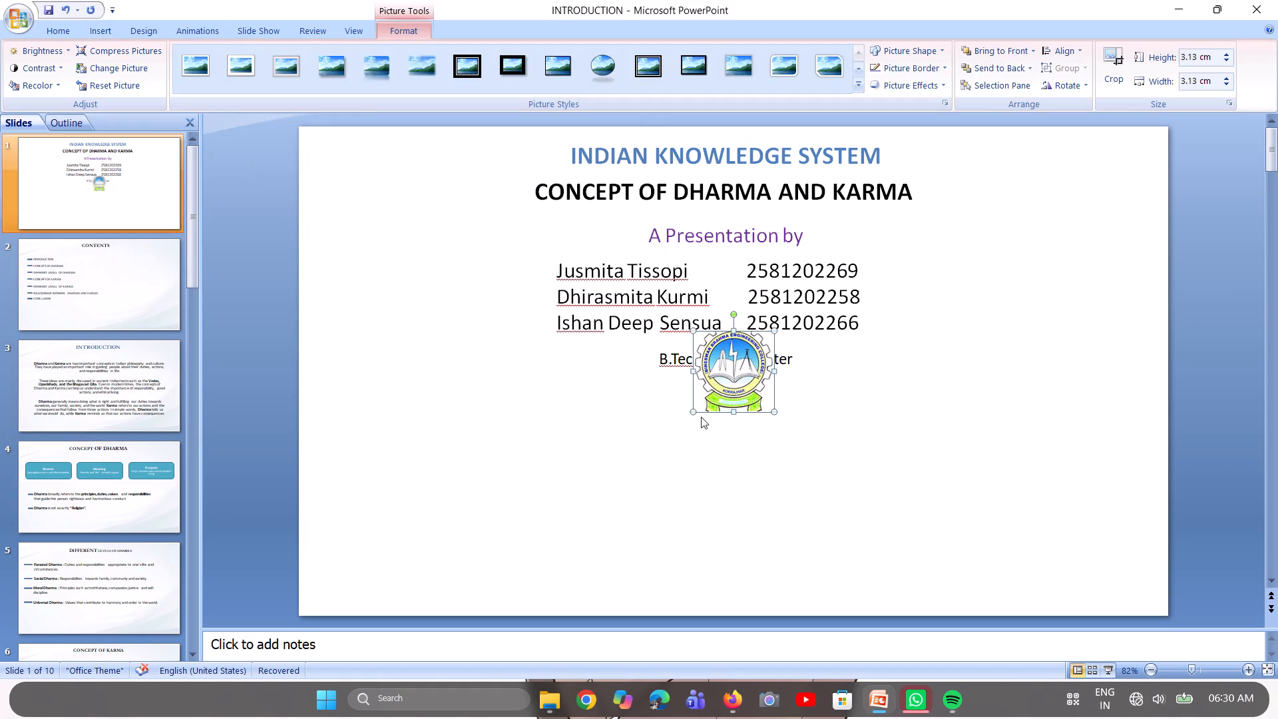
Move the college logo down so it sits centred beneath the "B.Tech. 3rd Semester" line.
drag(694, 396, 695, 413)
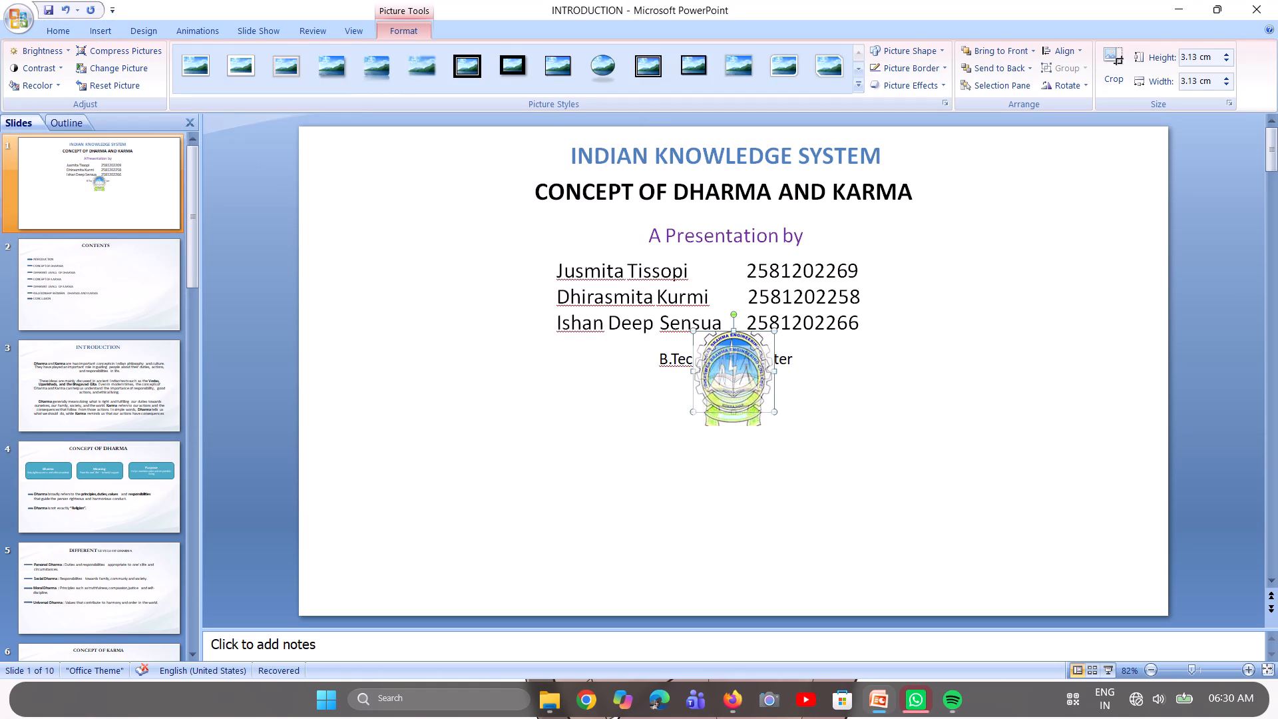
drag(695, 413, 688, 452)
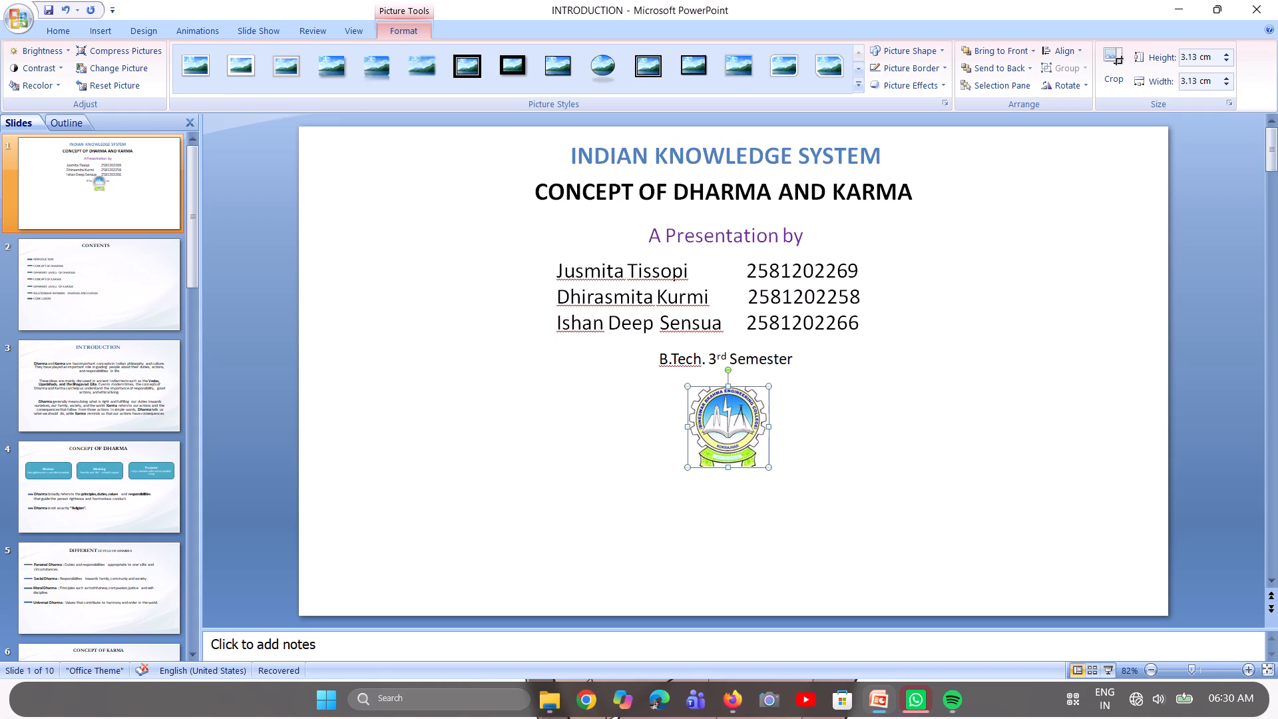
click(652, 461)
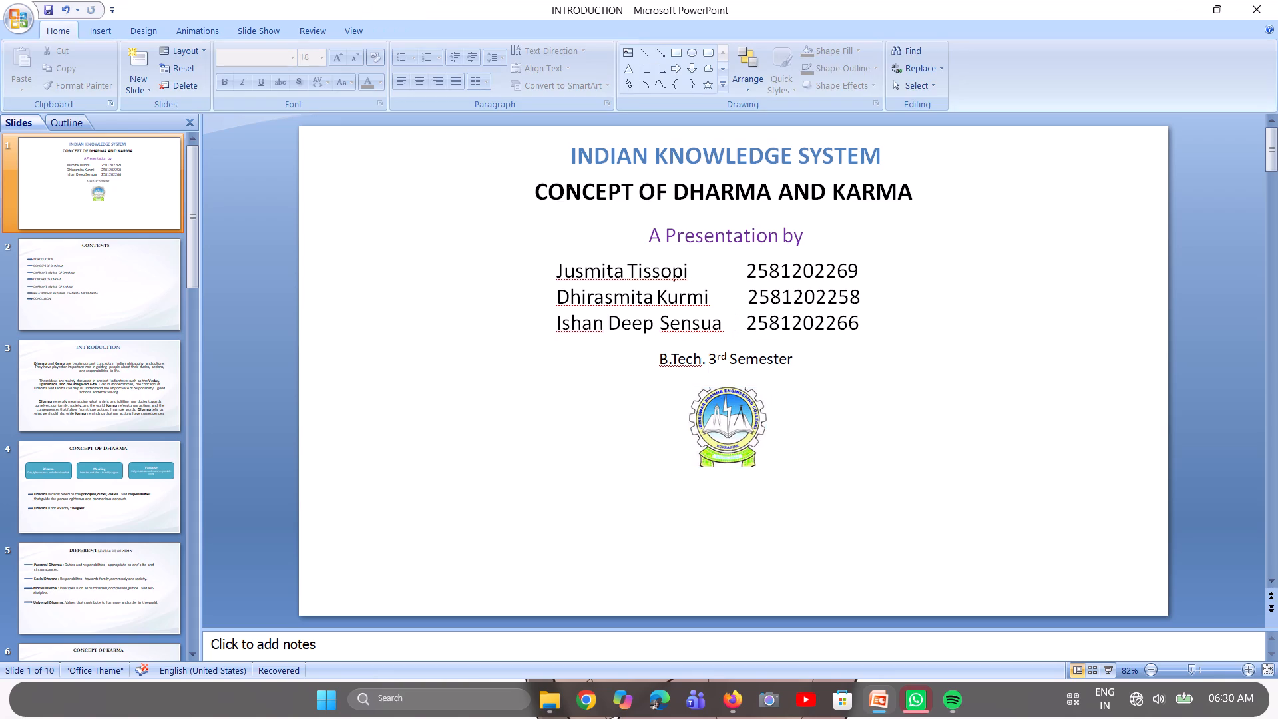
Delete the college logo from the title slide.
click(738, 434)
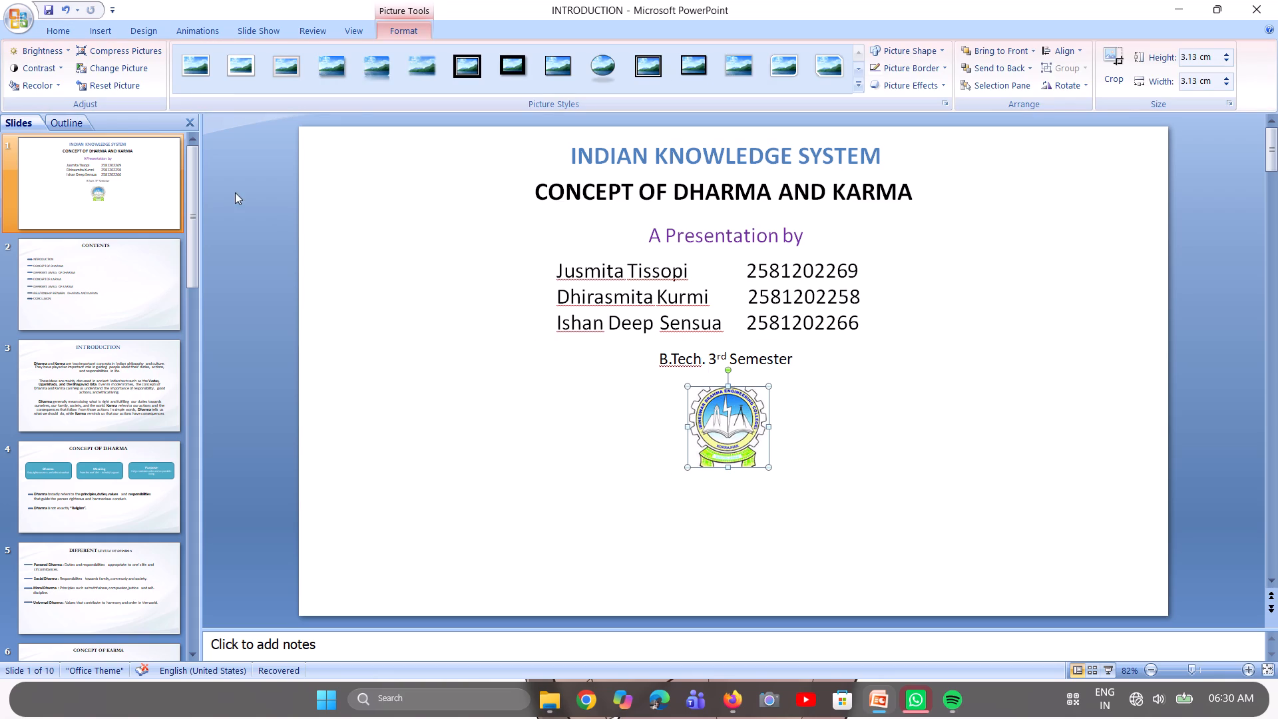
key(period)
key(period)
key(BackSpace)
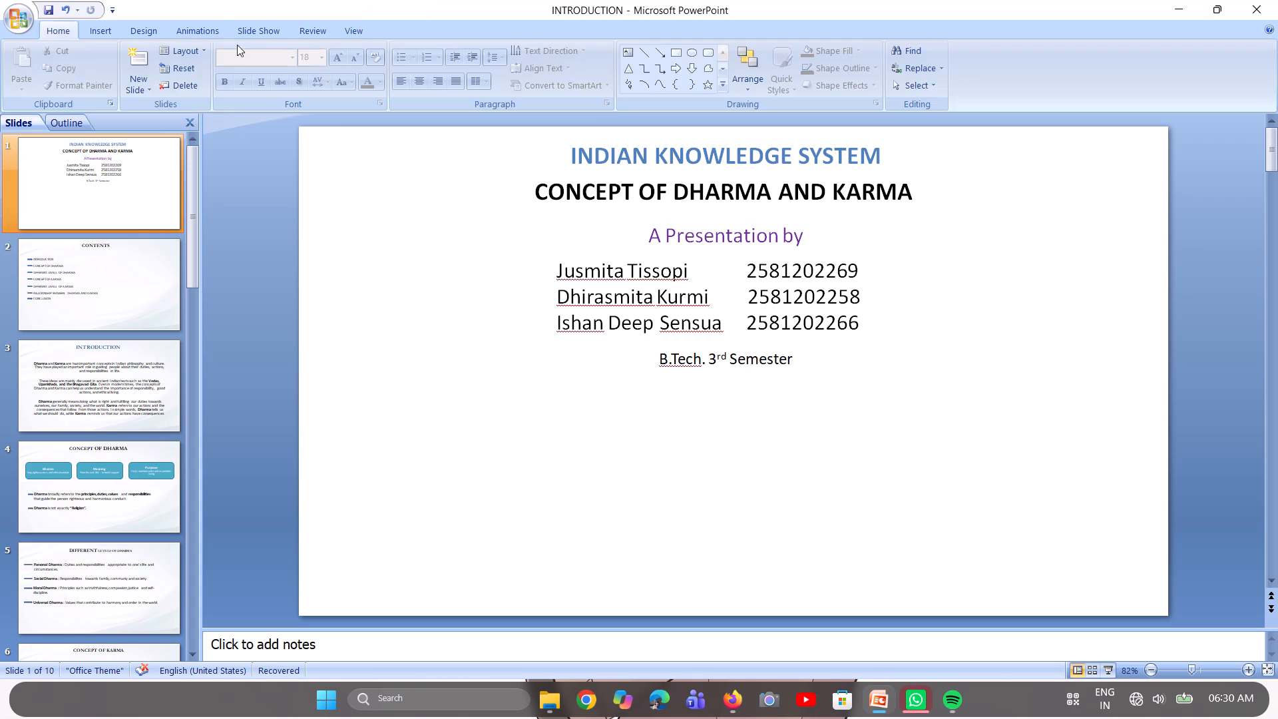
Add a wide text box near the bottom of the title slide reading "DEPARTMENT OF ELECTRICAL ENGINEERING".
click(112, 29)
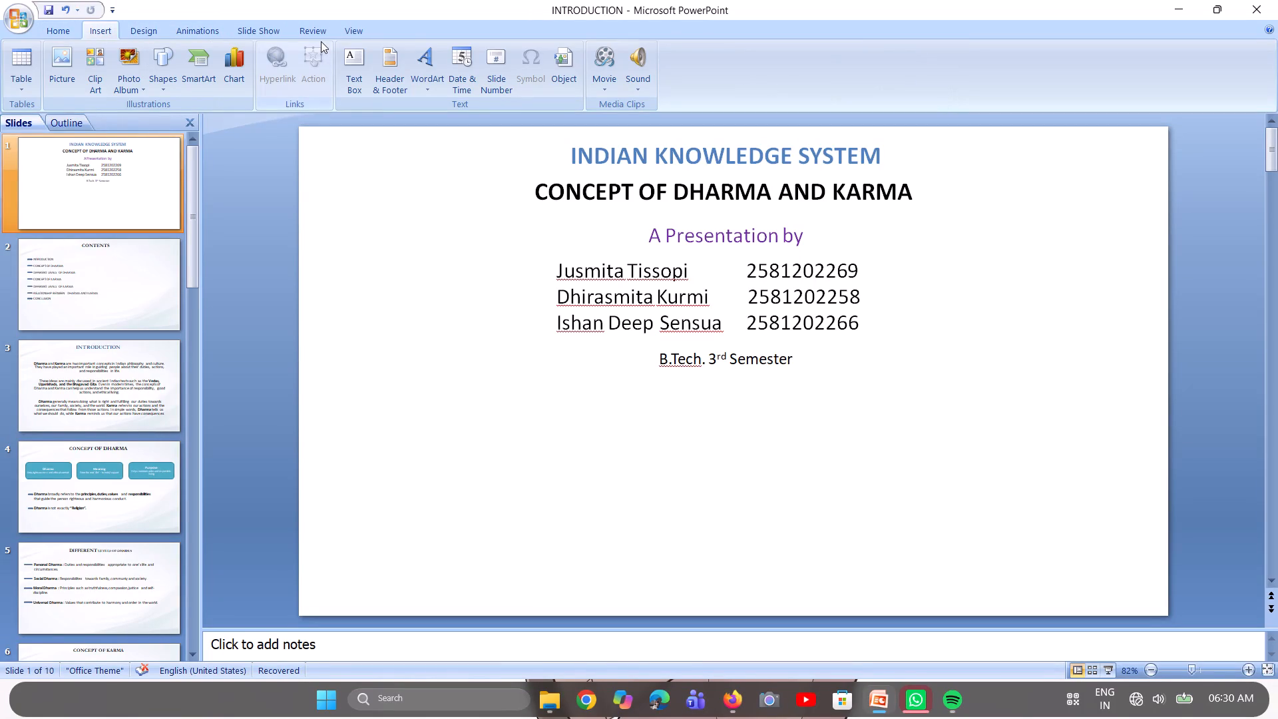
click(355, 45)
drag(569, 517, 570, 517)
drag(570, 517, 922, 571)
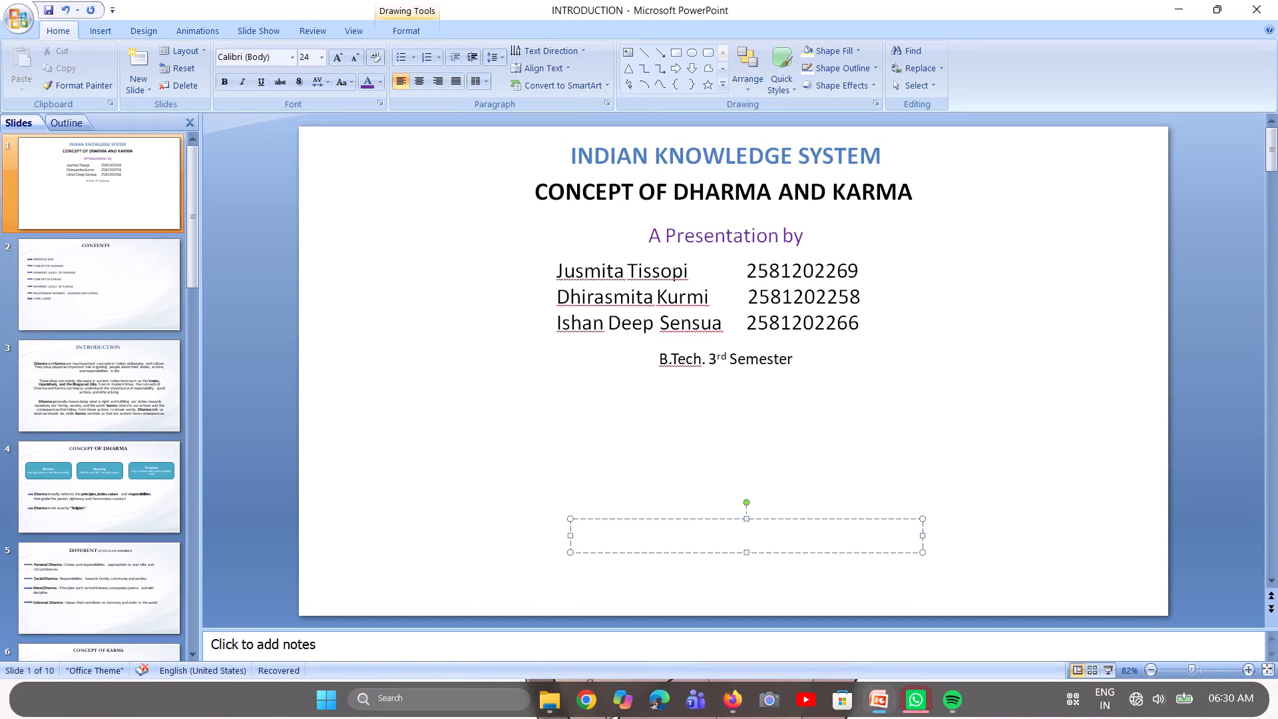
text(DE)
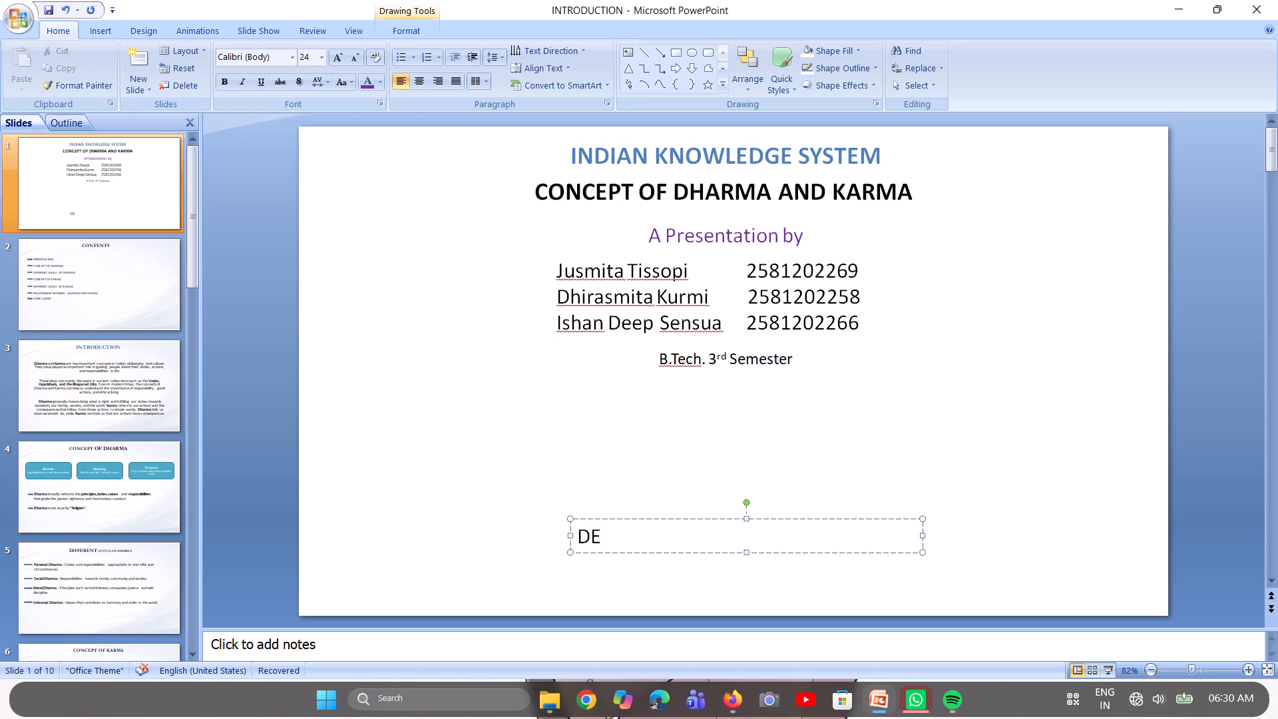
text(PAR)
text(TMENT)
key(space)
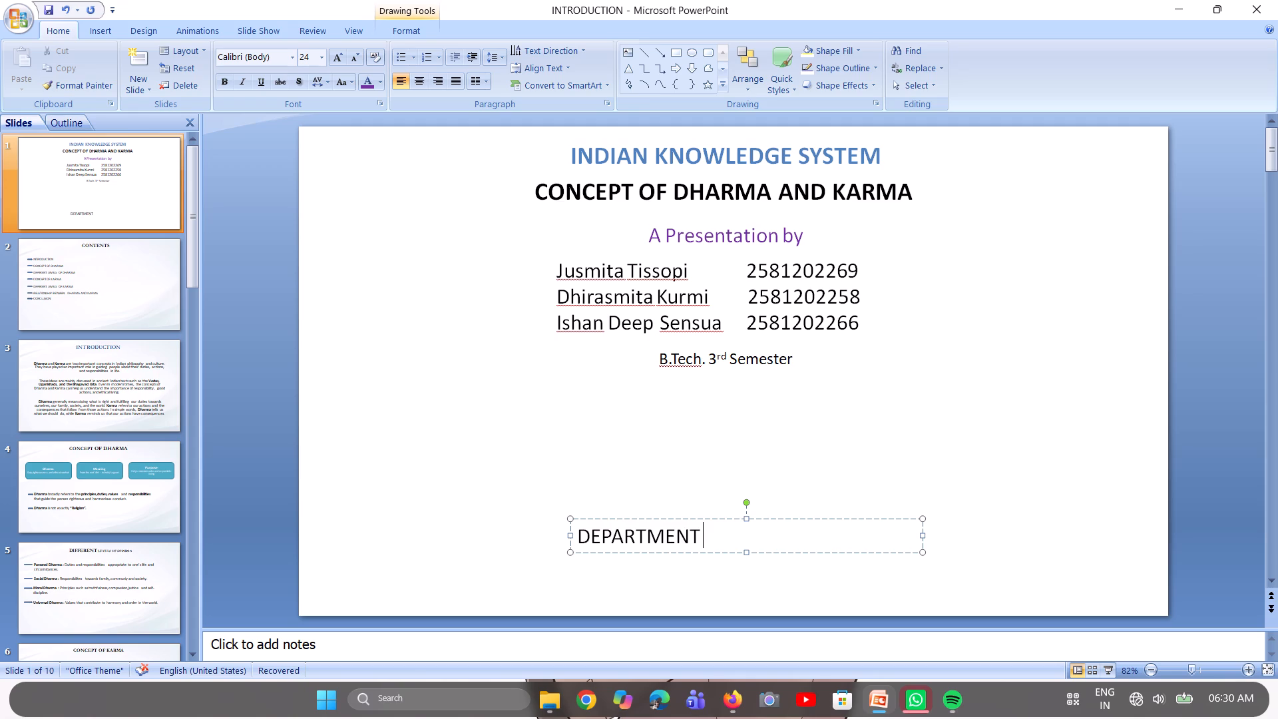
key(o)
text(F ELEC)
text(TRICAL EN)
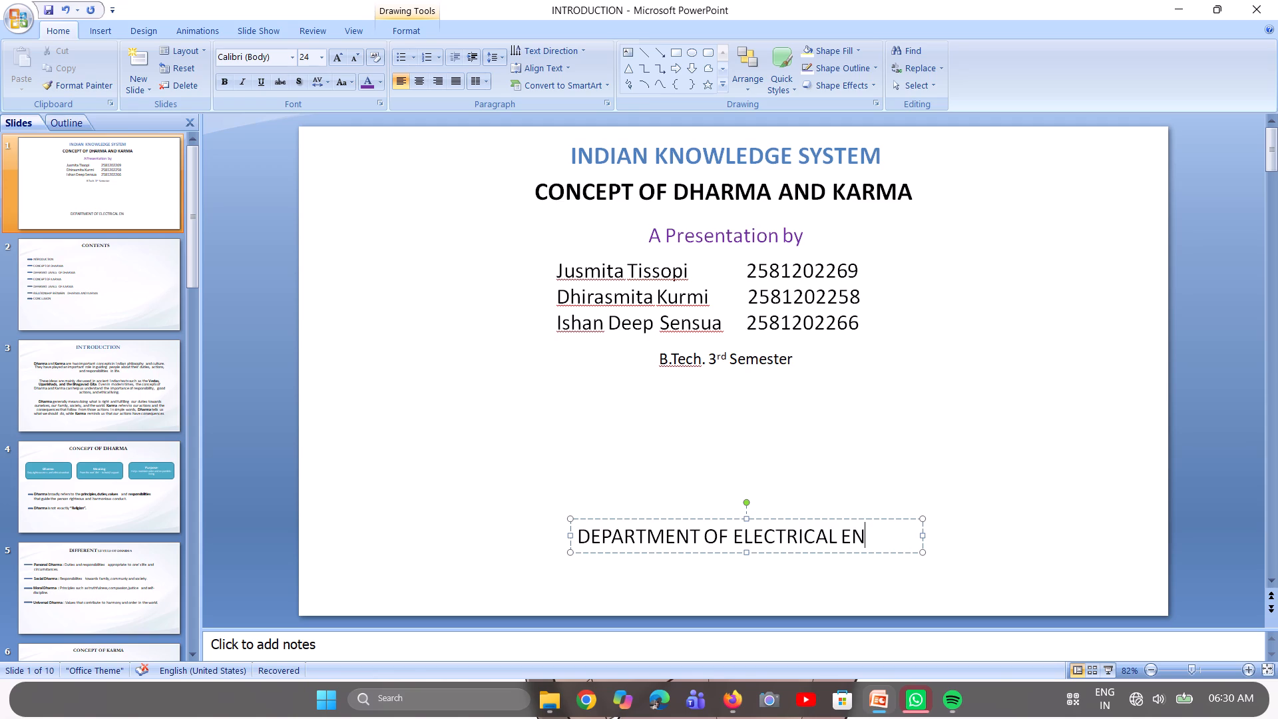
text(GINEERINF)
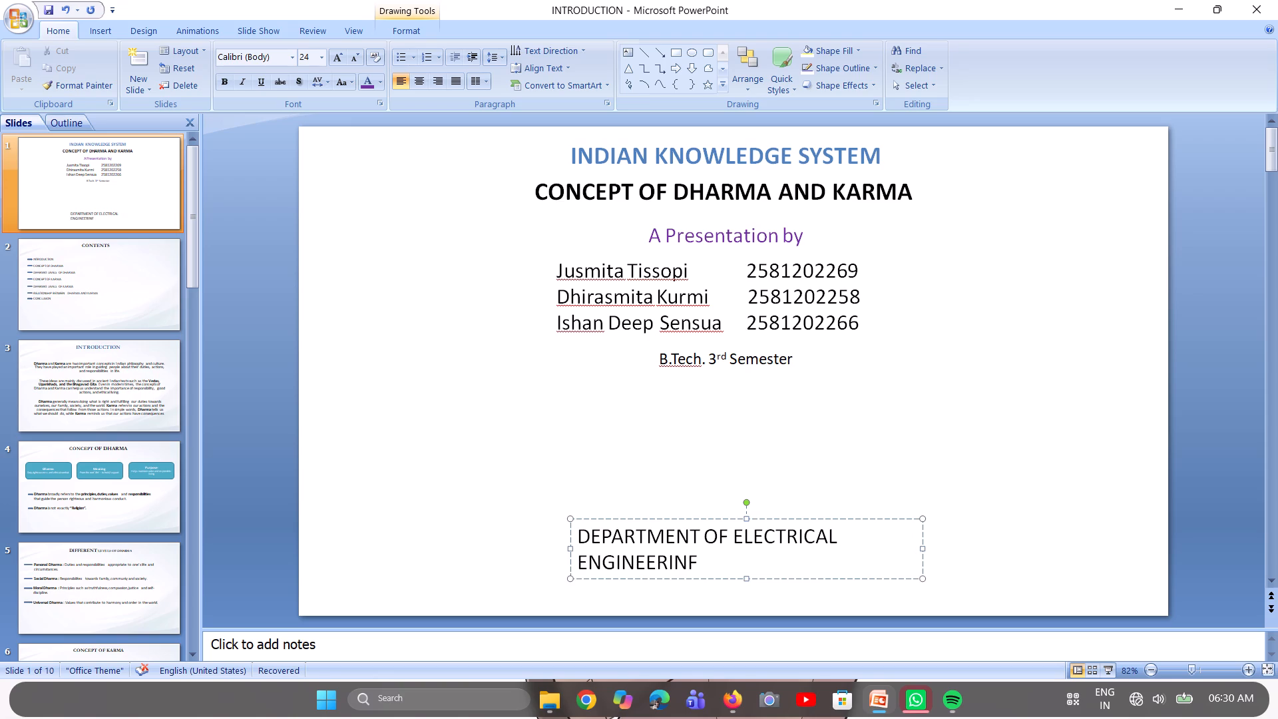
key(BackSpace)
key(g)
Widen the "DEPARTMENT OF ELECTRICAL ENGINEERING" text box so its text fits on one line, and centre the text.
drag(924, 551, 1050, 540)
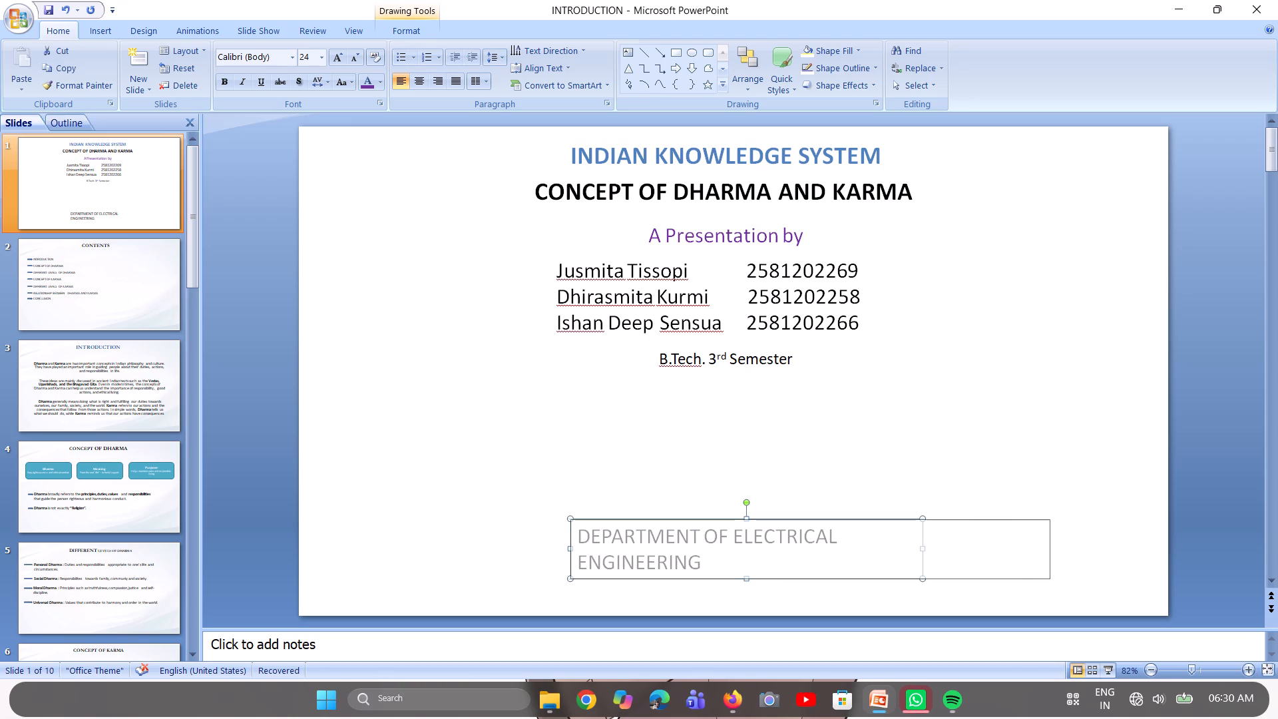
drag(1050, 540, 1052, 539)
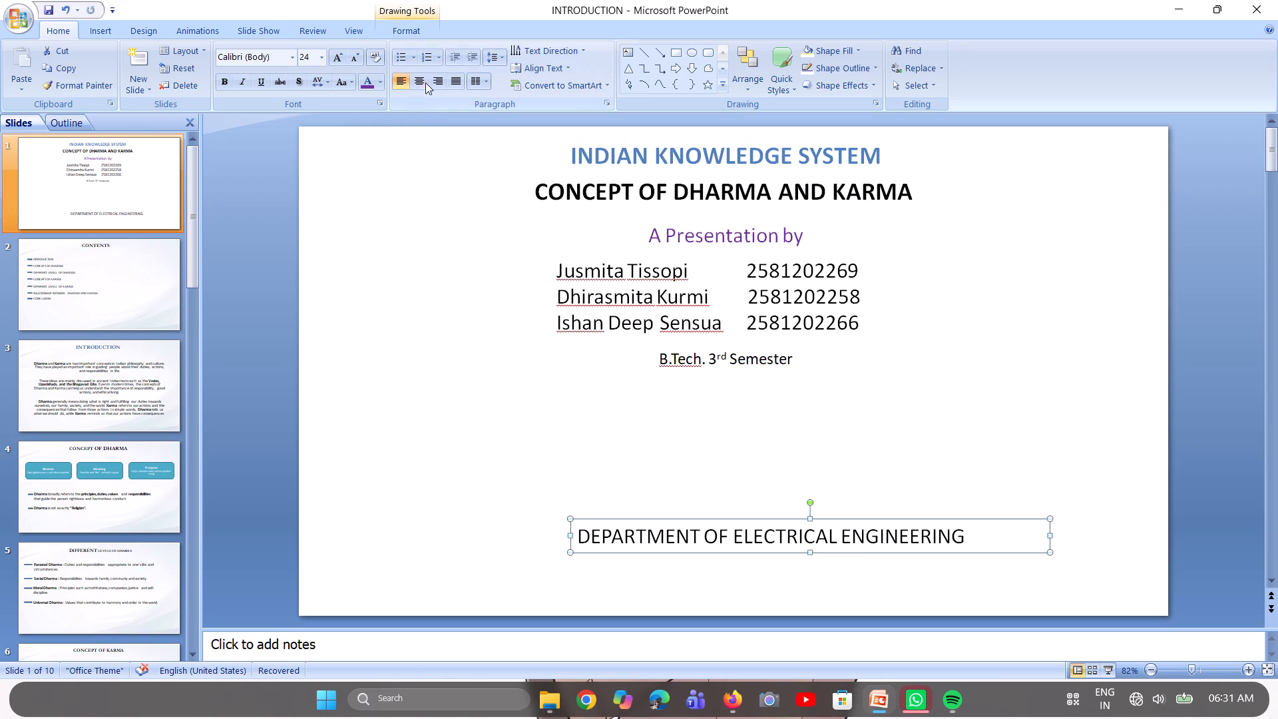
click(425, 81)
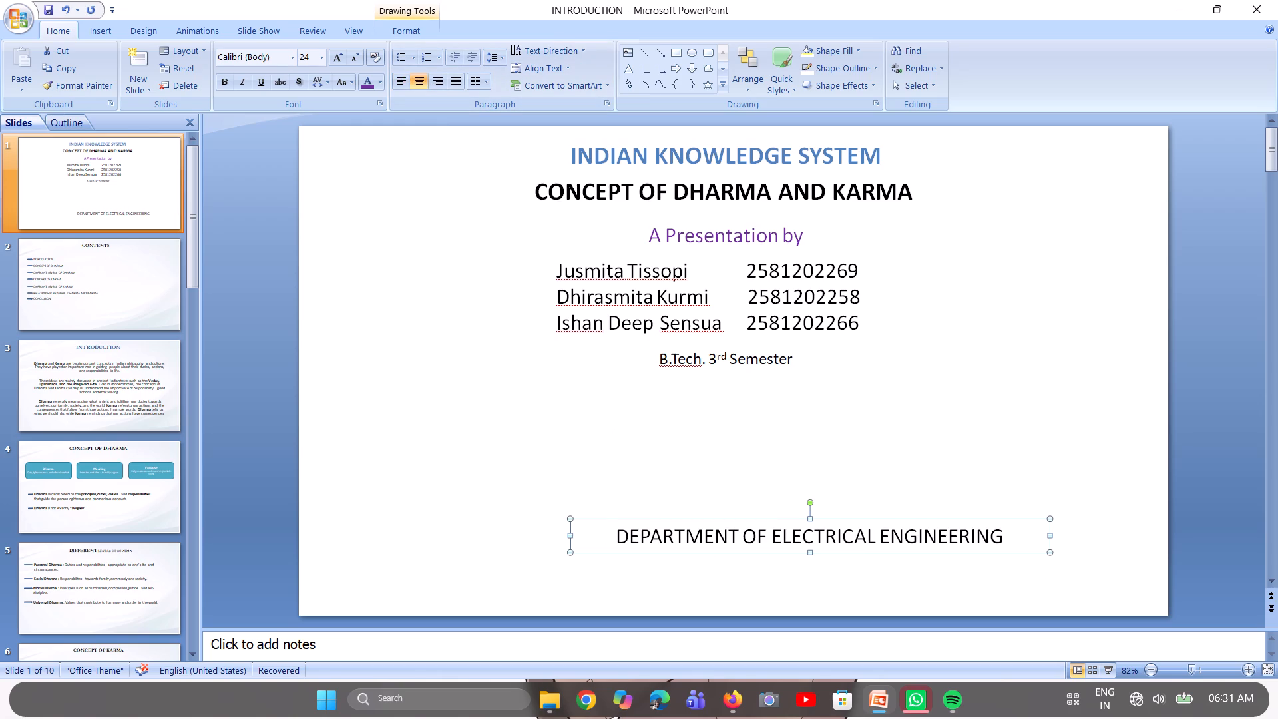
Move the department text box slightly up and across so it sits centred beneath the title slide's other lines.
drag(586, 543, 530, 547)
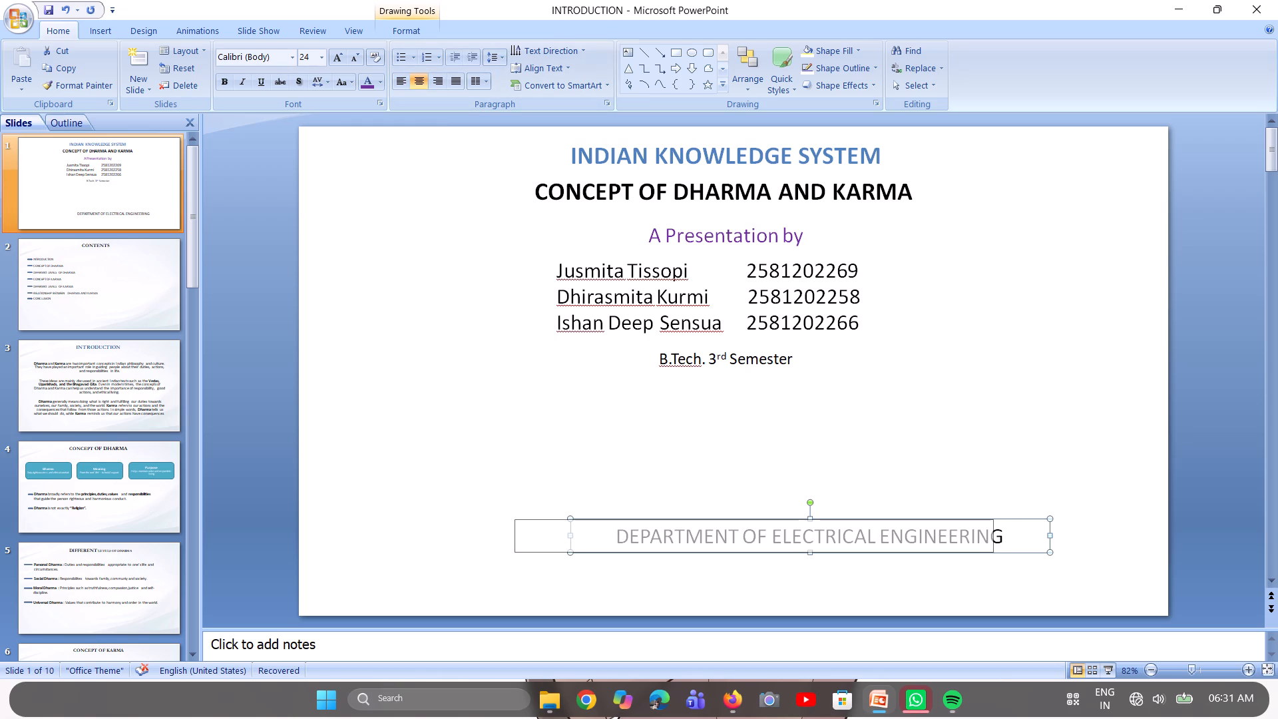
drag(530, 547, 528, 547)
drag(550, 545, 531, 539)
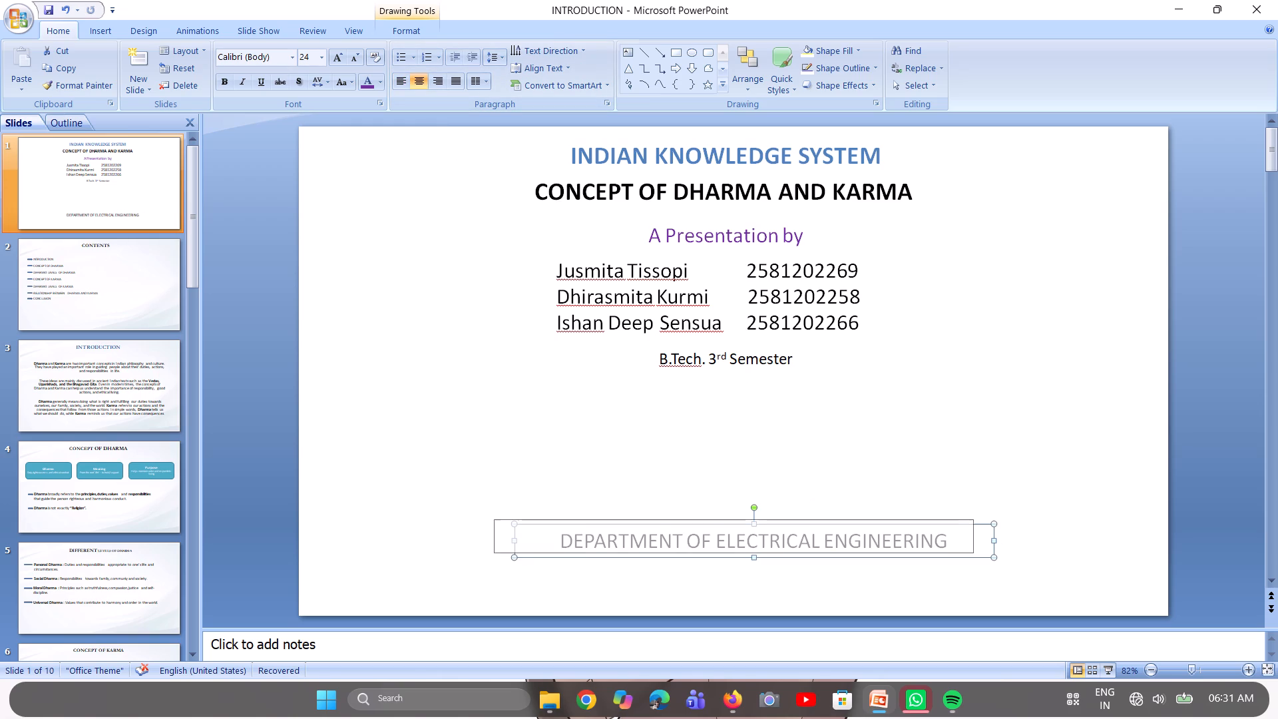
drag(531, 539, 532, 539)
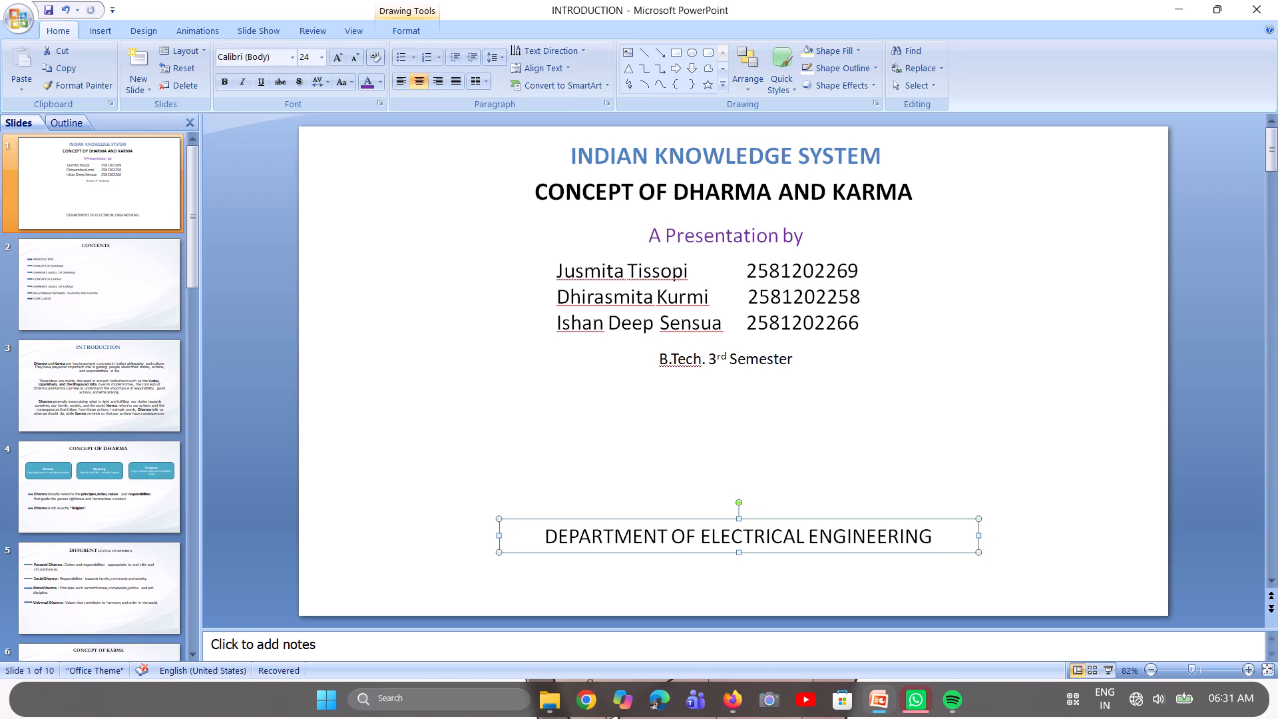
click(532, 539)
drag(532, 539, 525, 525)
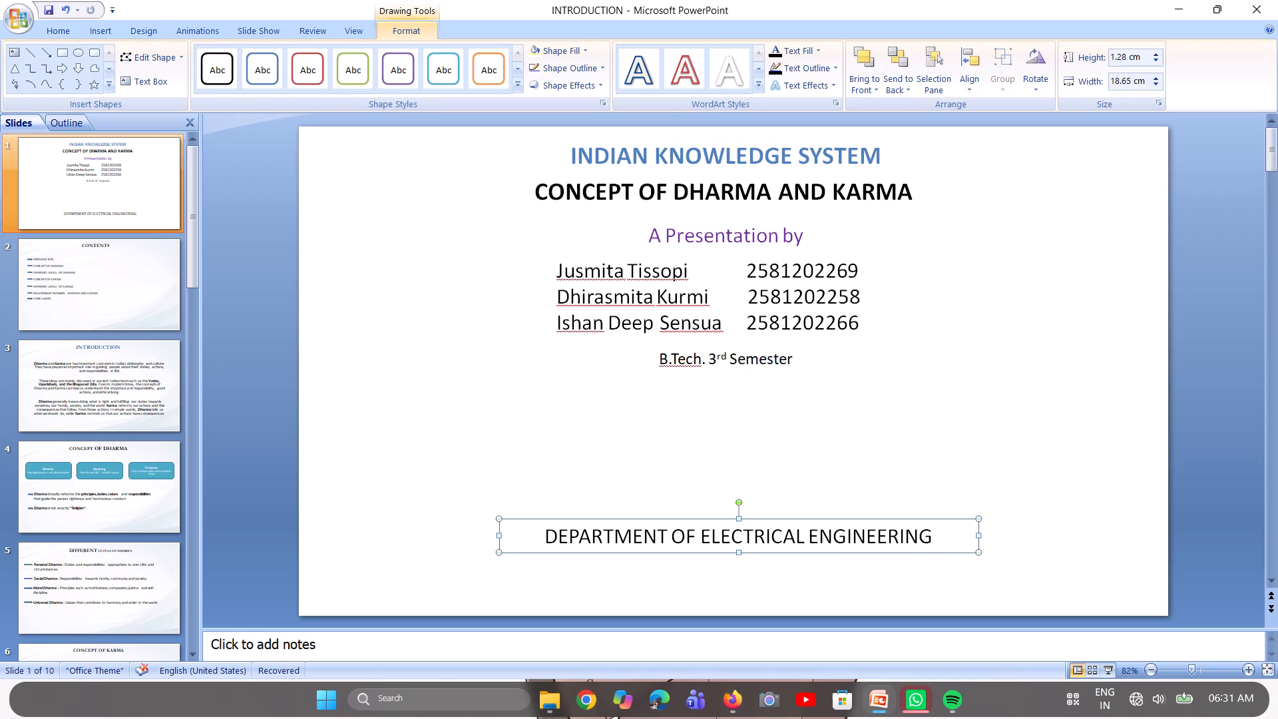
drag(525, 525, 509, 548)
drag(509, 548, 510, 525)
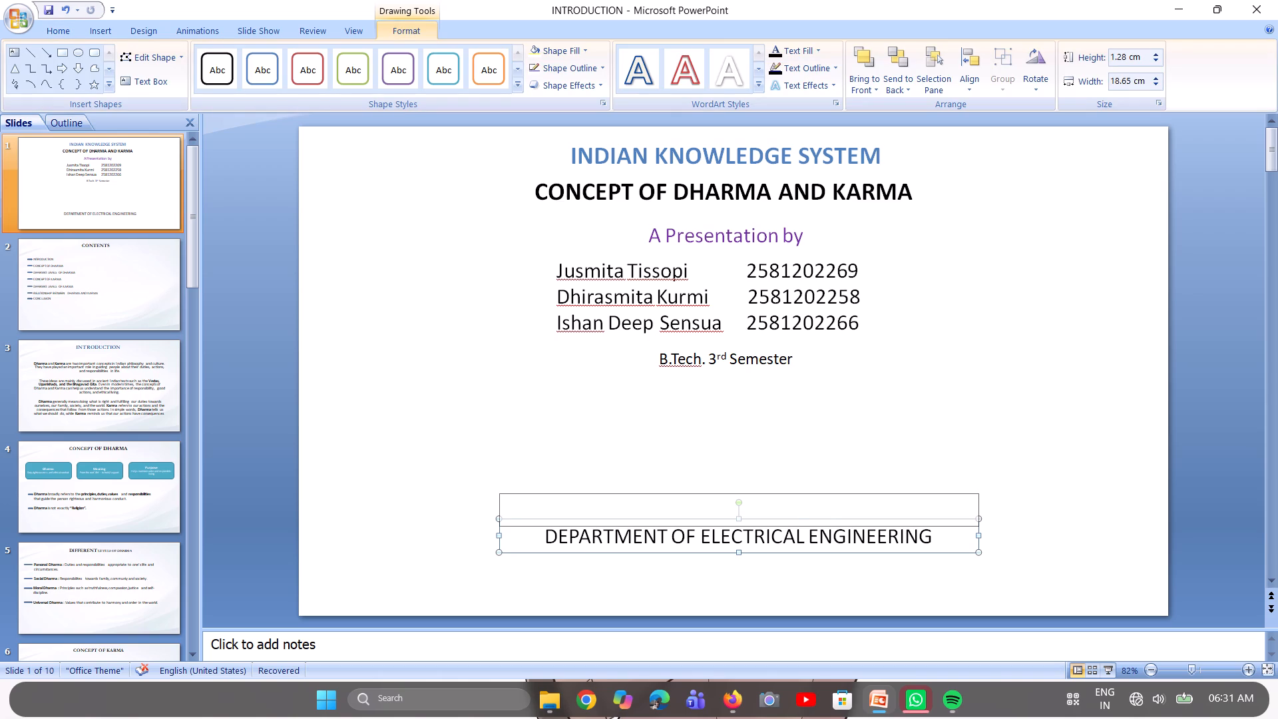
drag(510, 525, 512, 532)
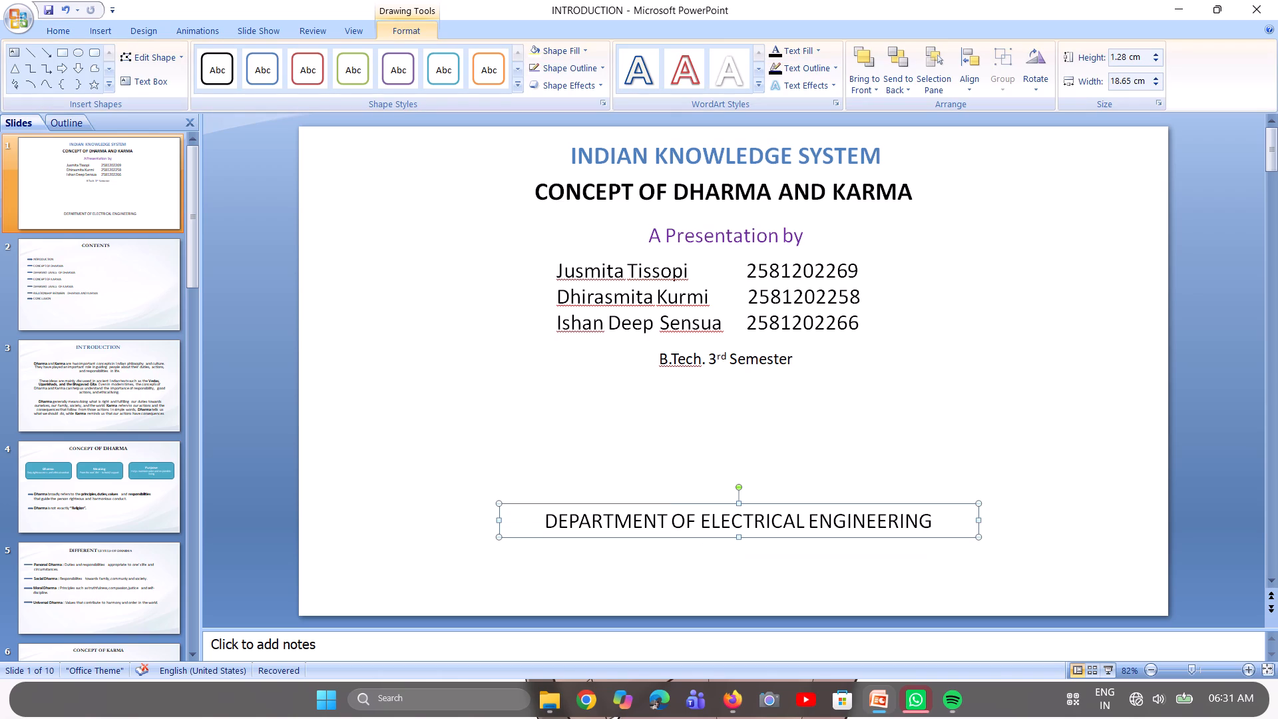
click(516, 578)
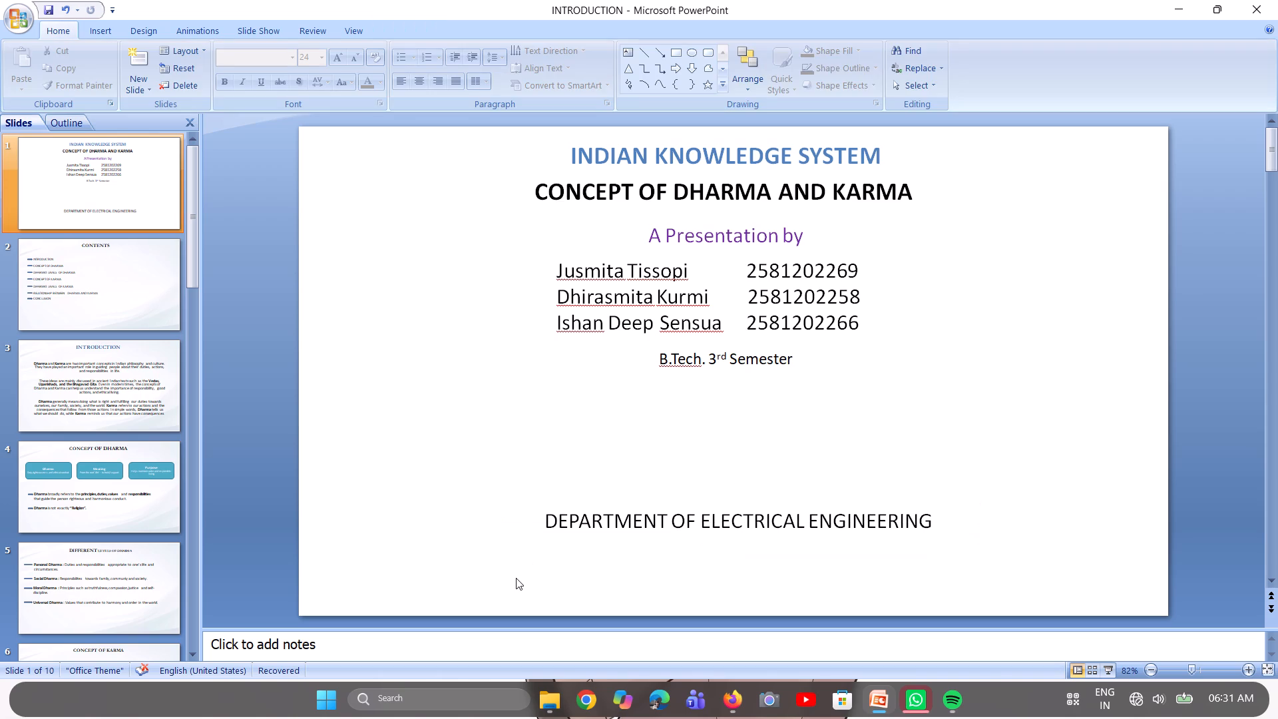
click(714, 538)
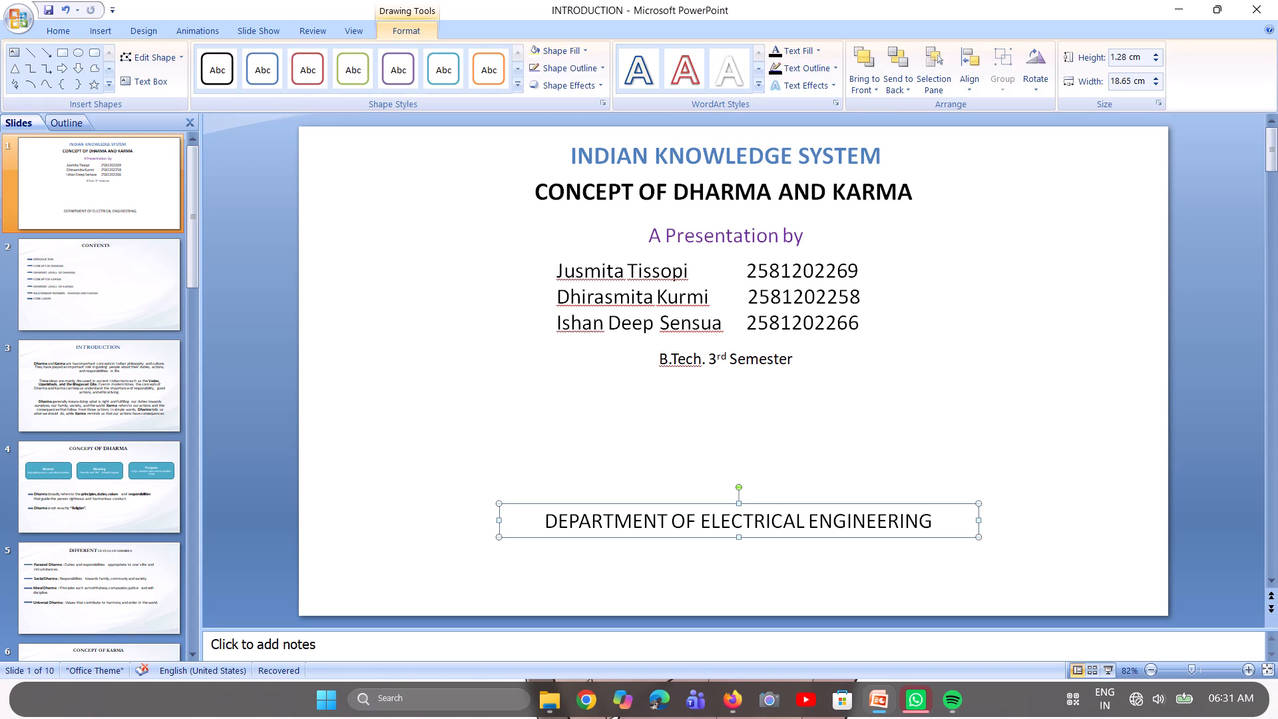
click(700, 565)
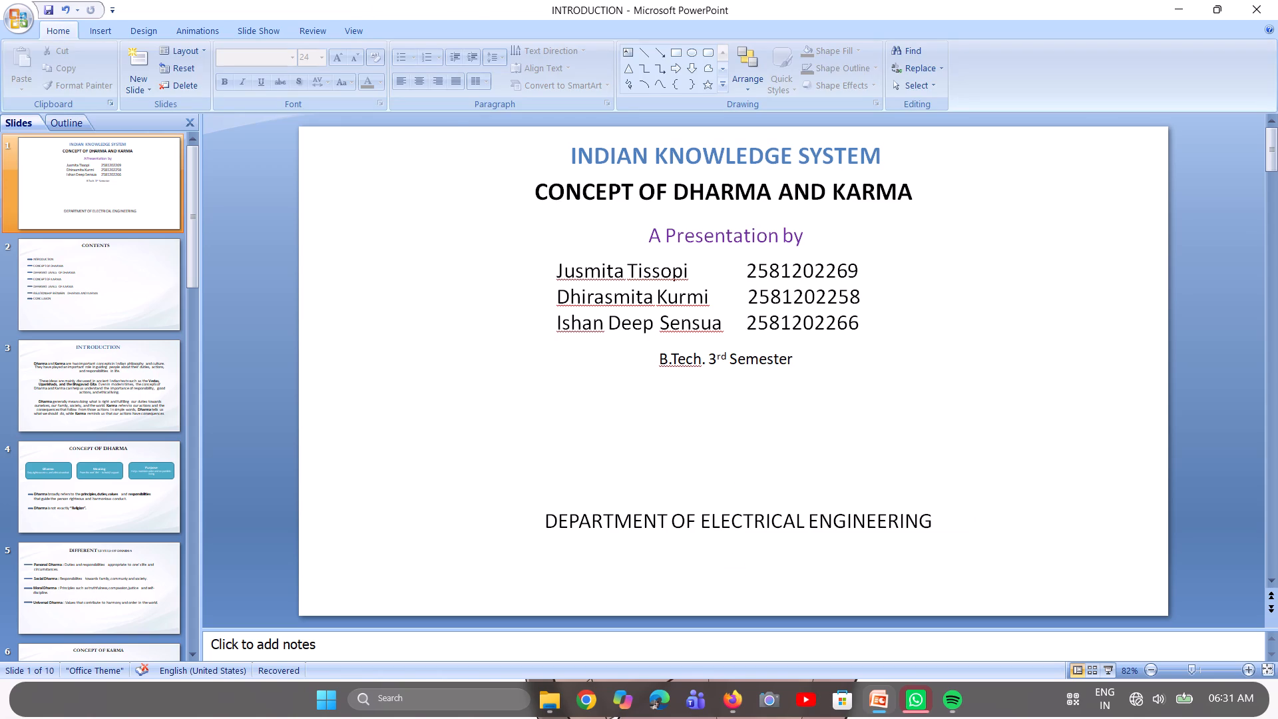
click(700, 528)
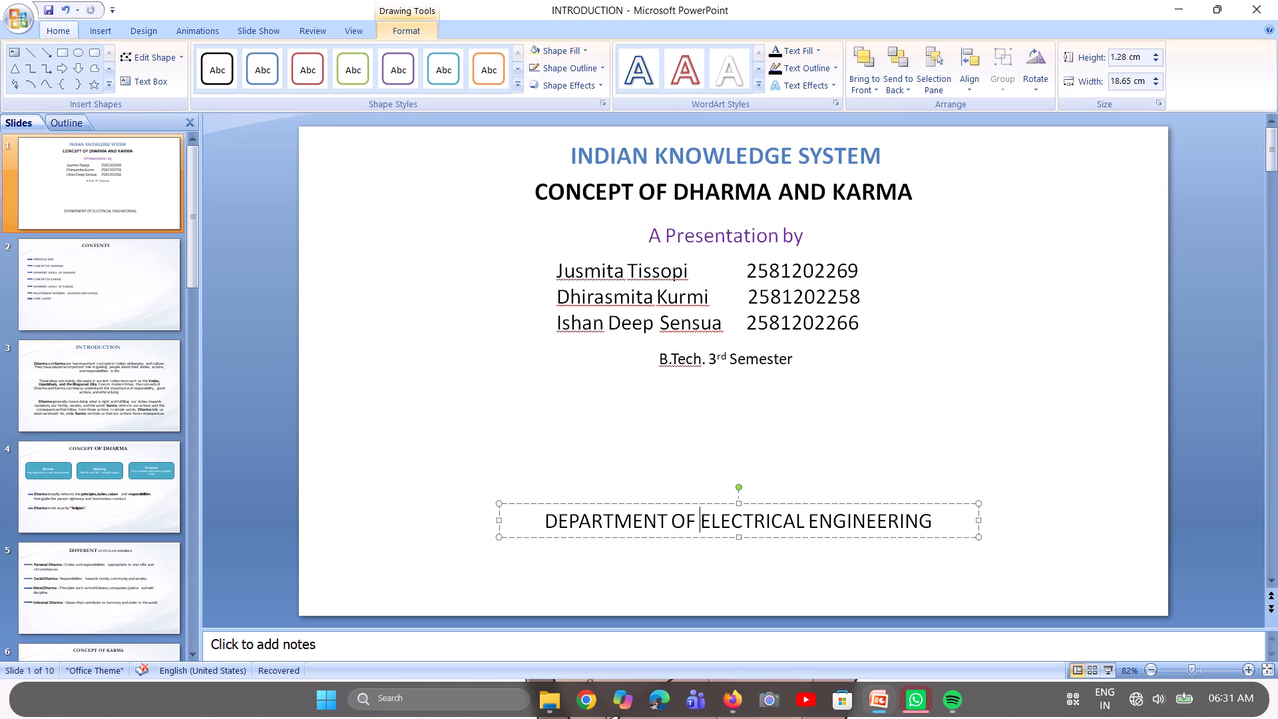
drag(505, 532, 493, 535)
click(555, 557)
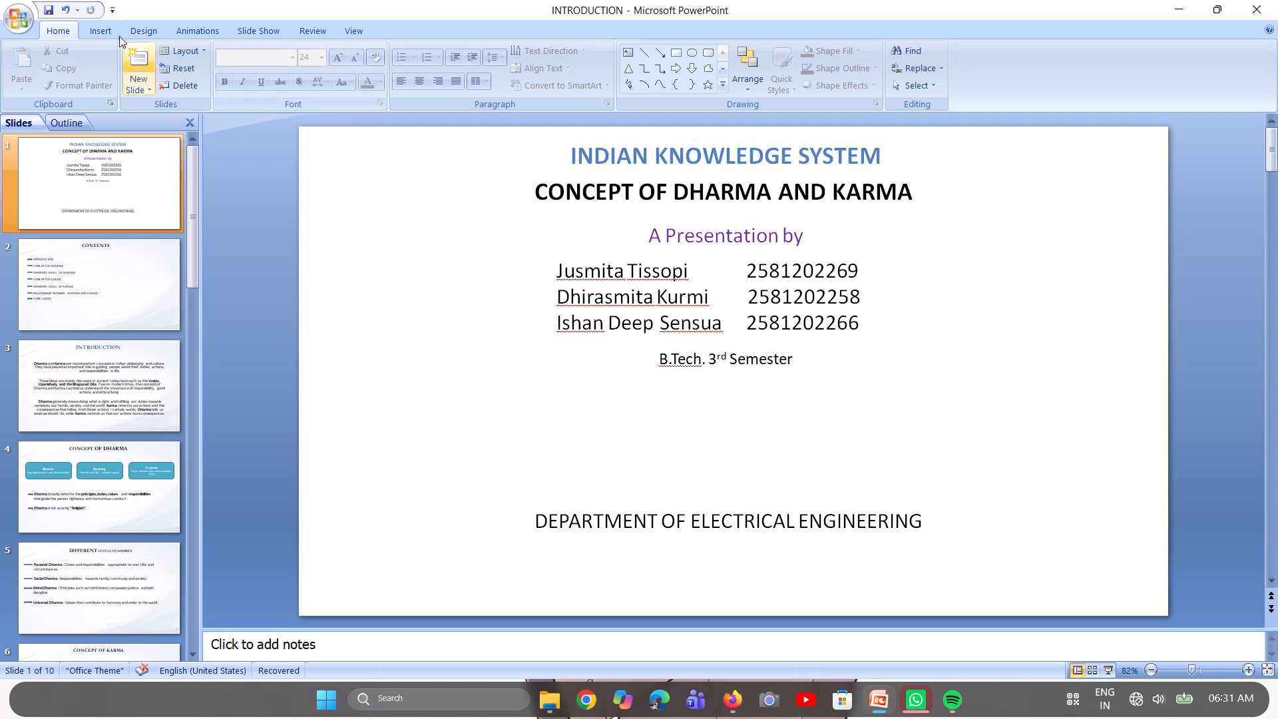
Add a text box directly beneath the department line reading "BINESWAR BRAHMA ENGINEERING COLLEGE".
drag(106, 23, 340, 85)
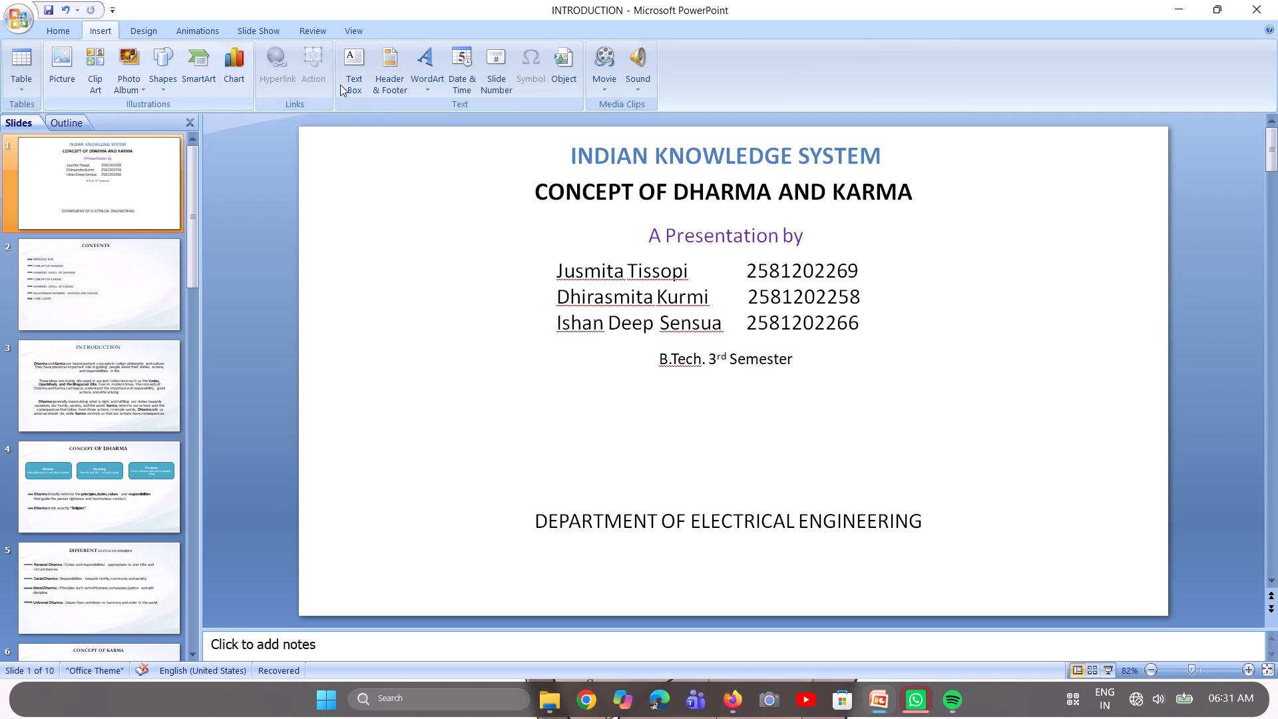
drag(340, 85, 341, 85)
drag(341, 85, 496, 503)
drag(531, 545, 660, 557)
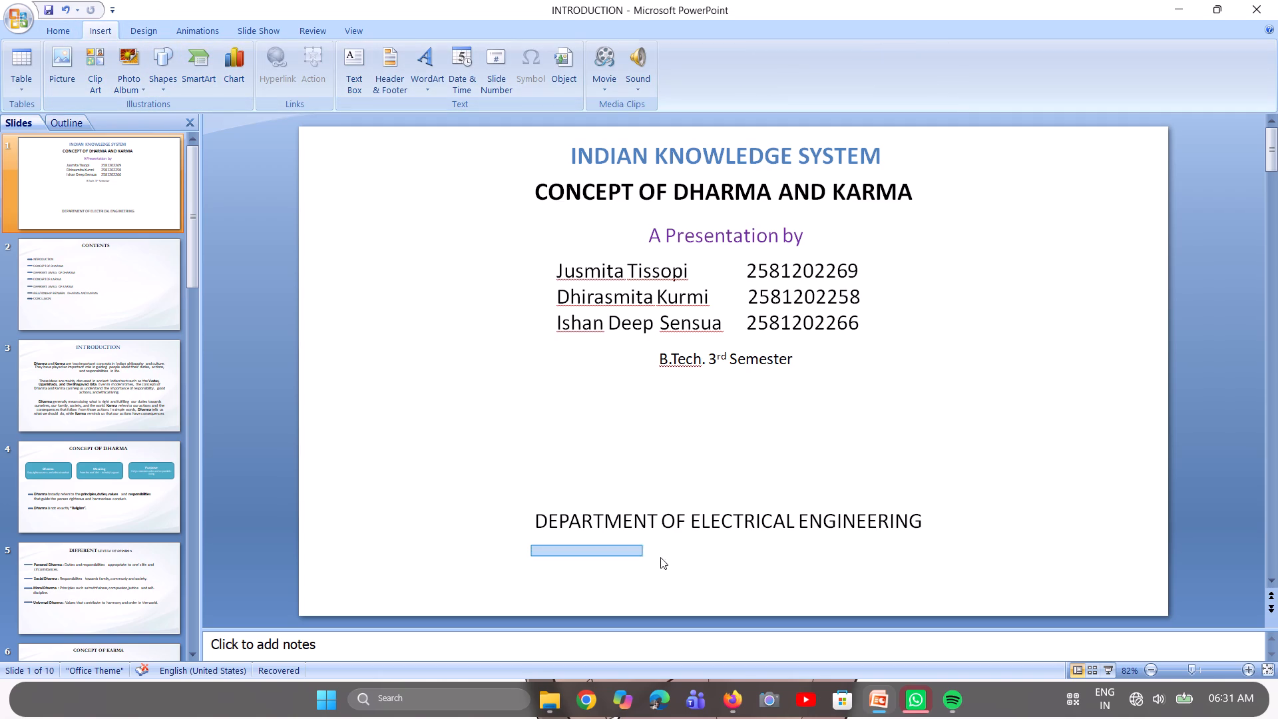
drag(660, 557, 923, 552)
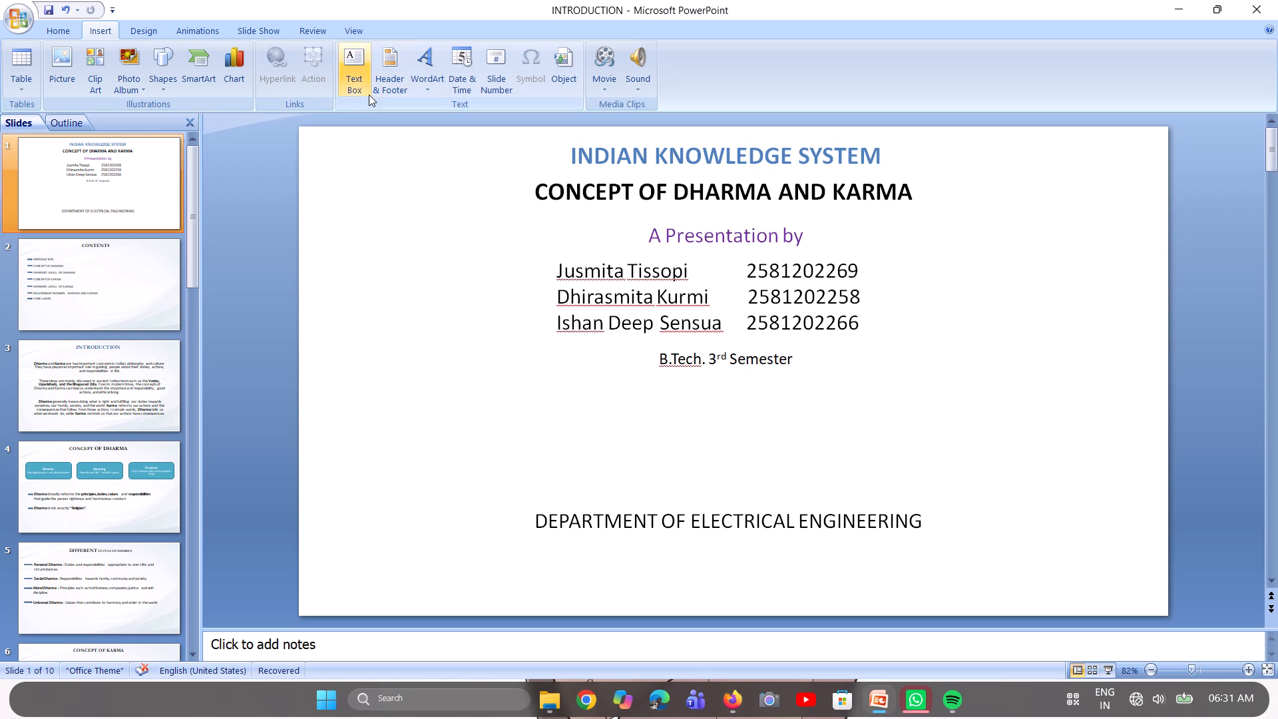
click(356, 86)
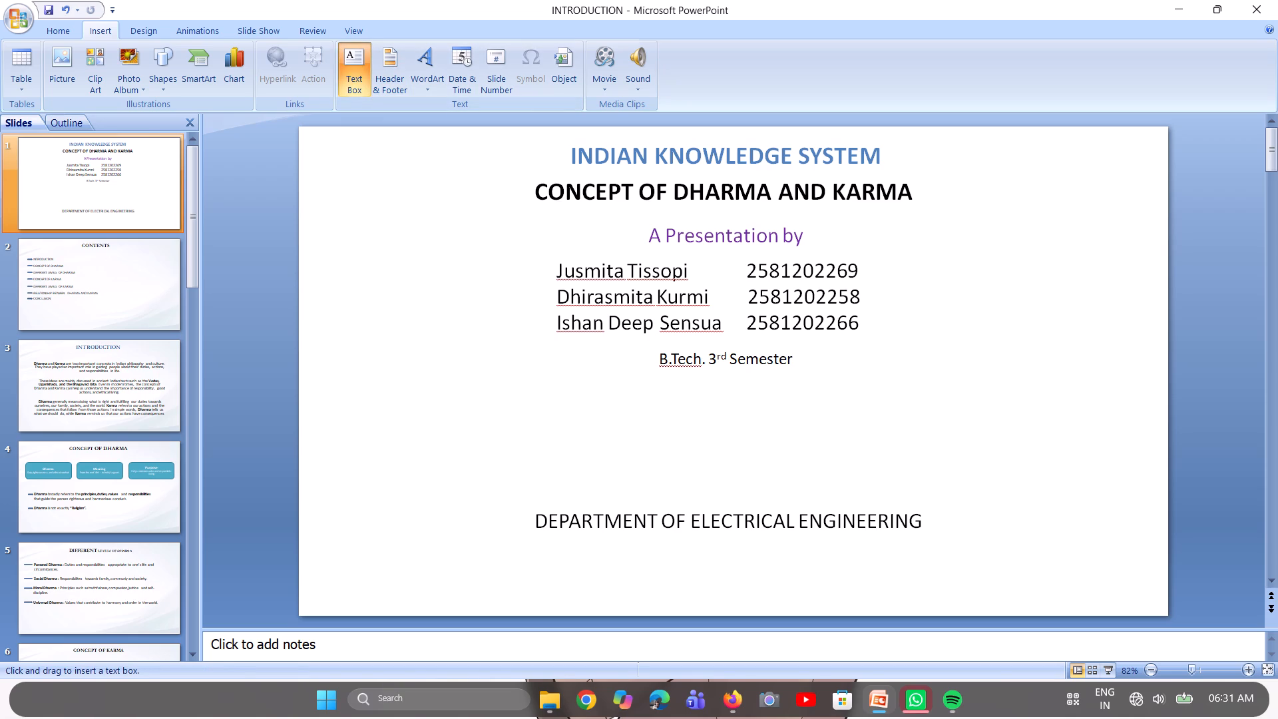
drag(534, 550, 919, 541)
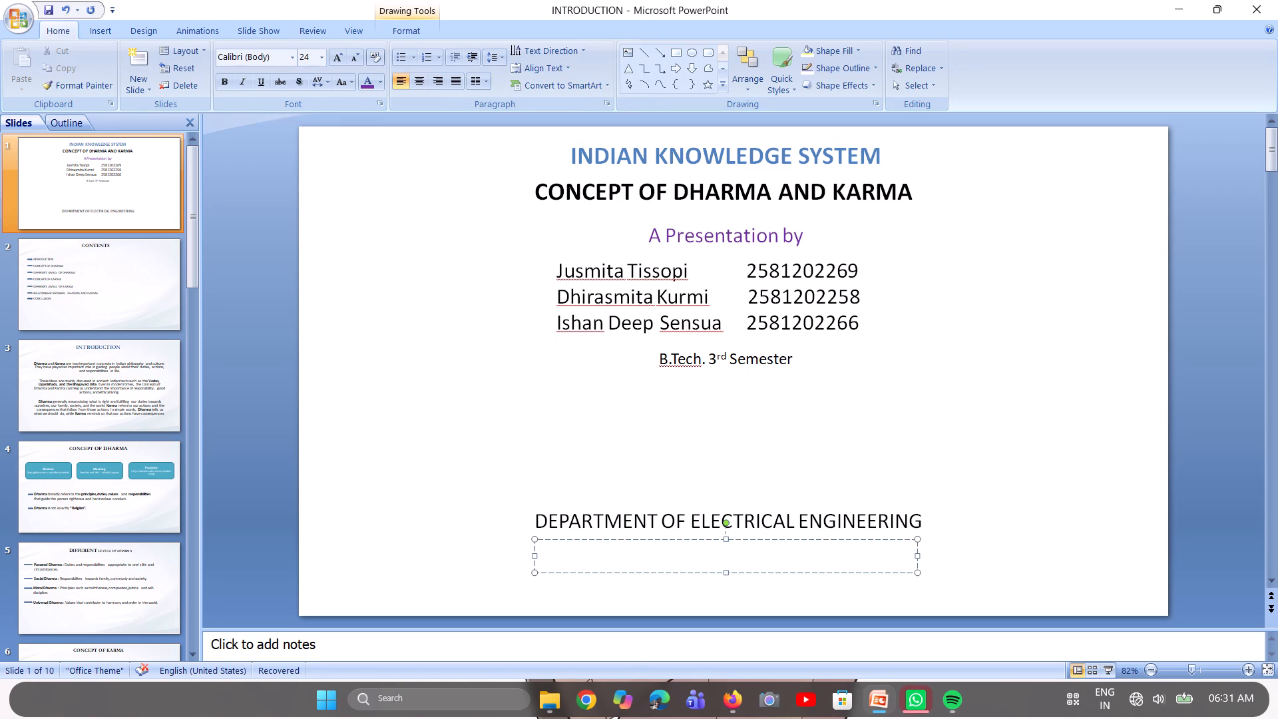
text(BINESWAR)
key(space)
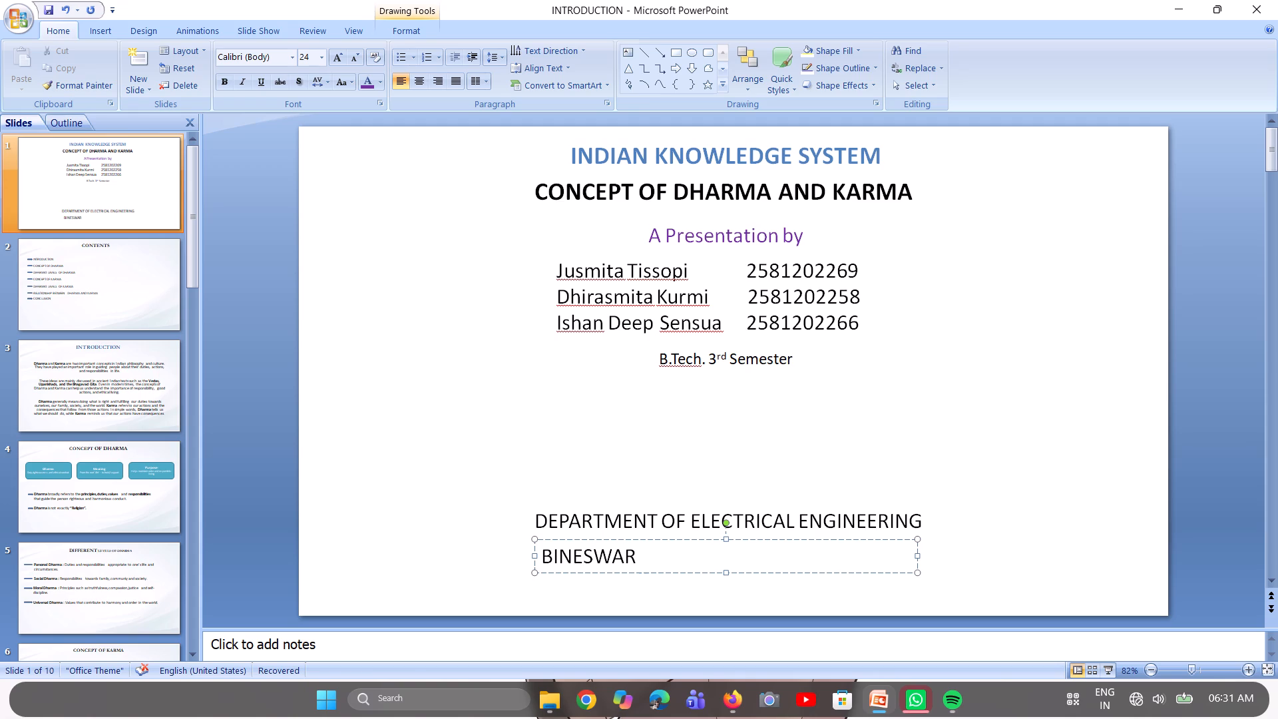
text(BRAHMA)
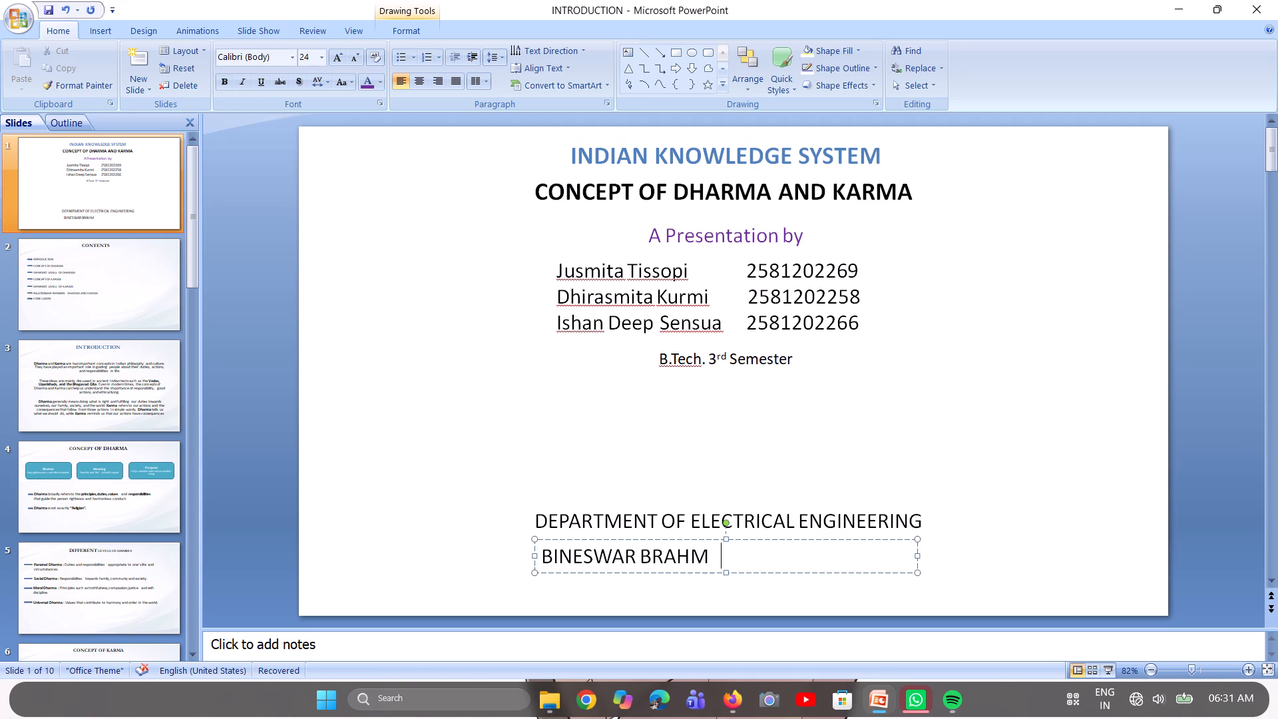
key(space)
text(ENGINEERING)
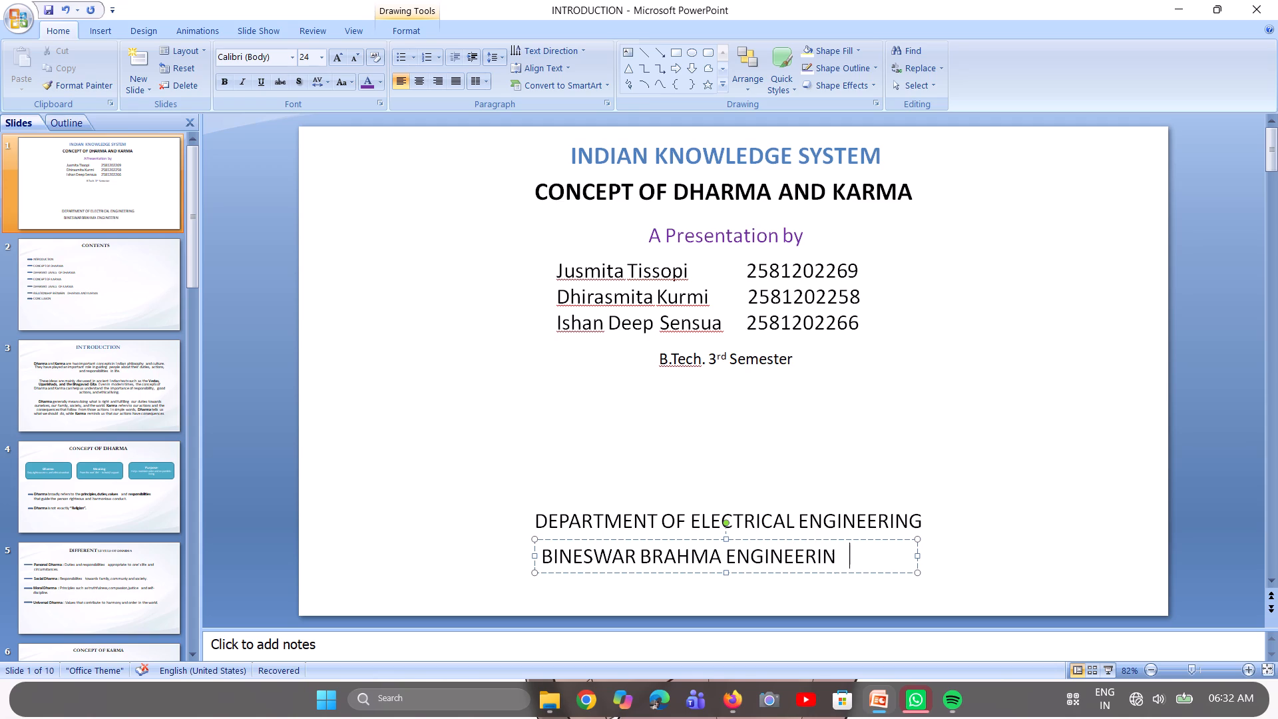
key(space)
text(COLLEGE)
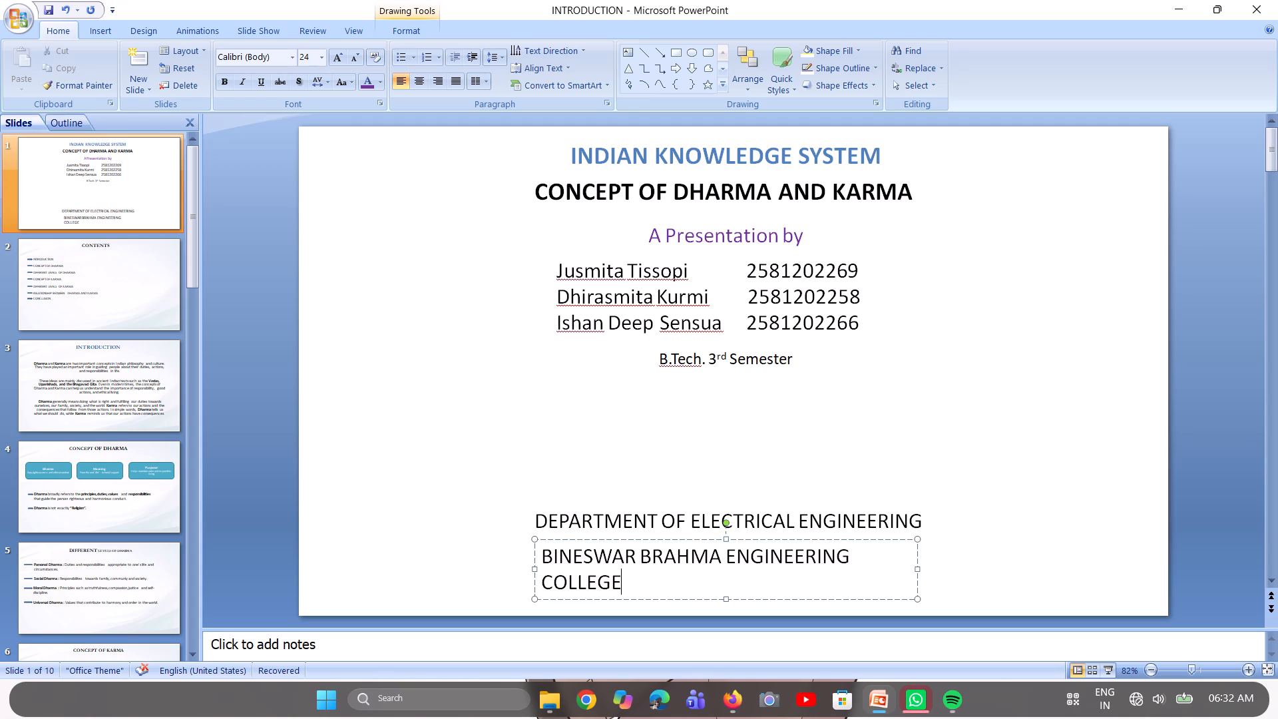
Centre the college name's text and widen its box so the name fits on one line.
click(417, 78)
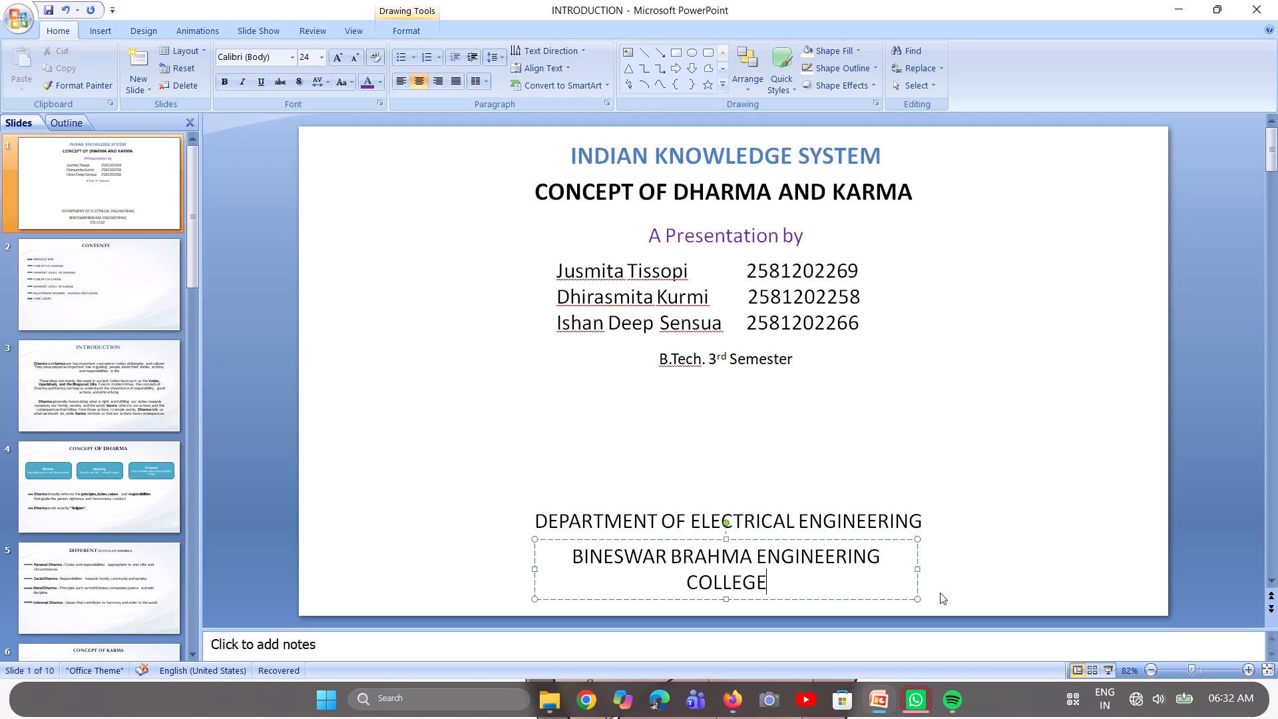
drag(918, 569, 1082, 565)
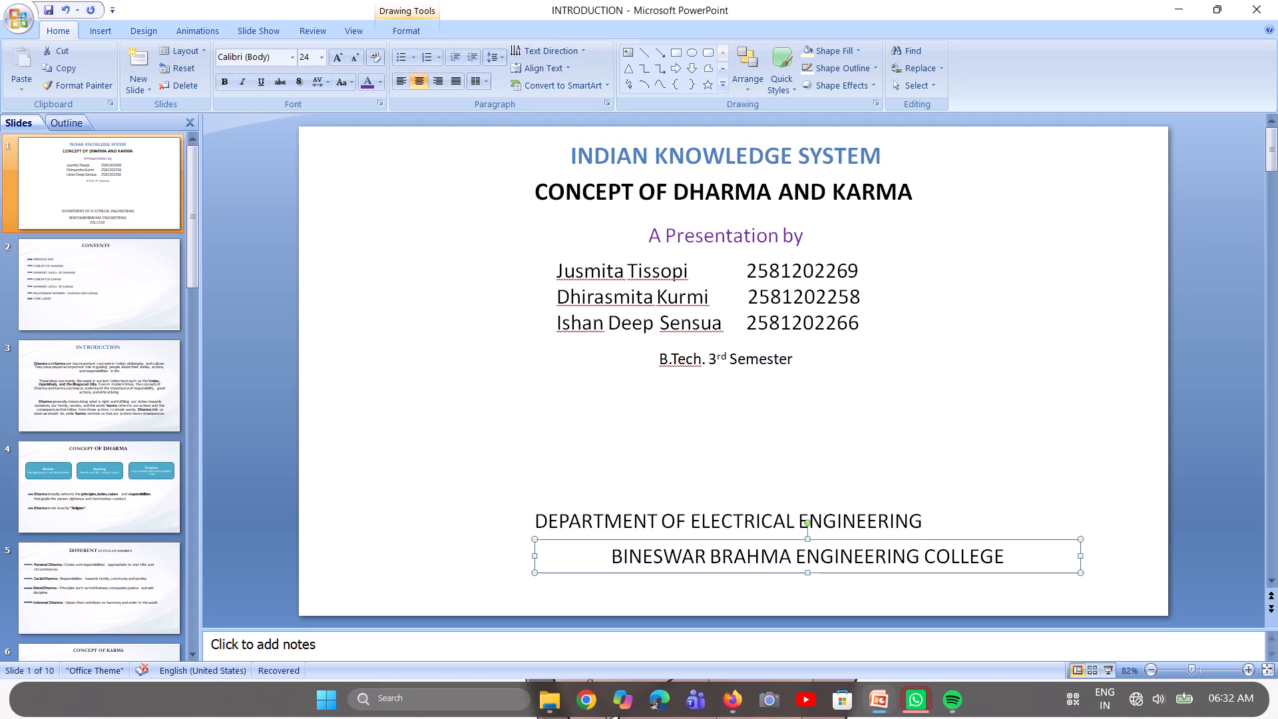
Move the college name text box across so its text lines up beneath the department line.
drag(547, 561, 533, 561)
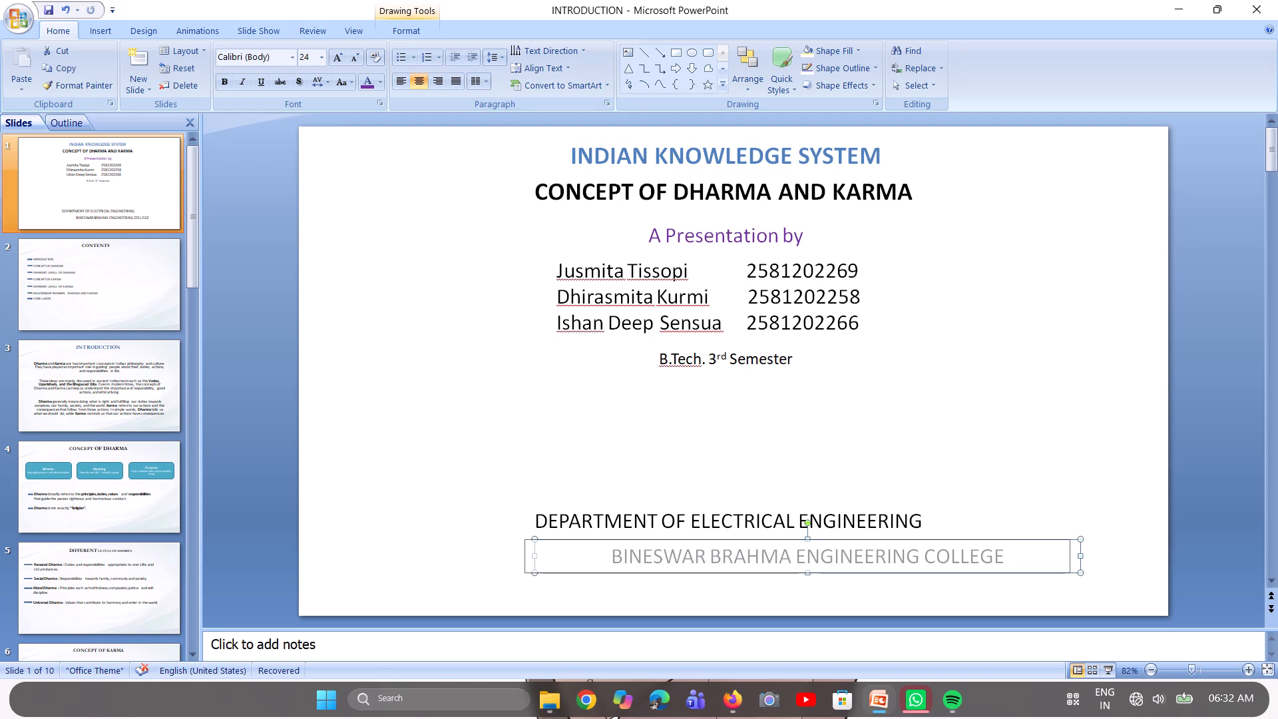
drag(533, 561, 532, 561)
drag(532, 561, 521, 561)
drag(521, 561, 513, 561)
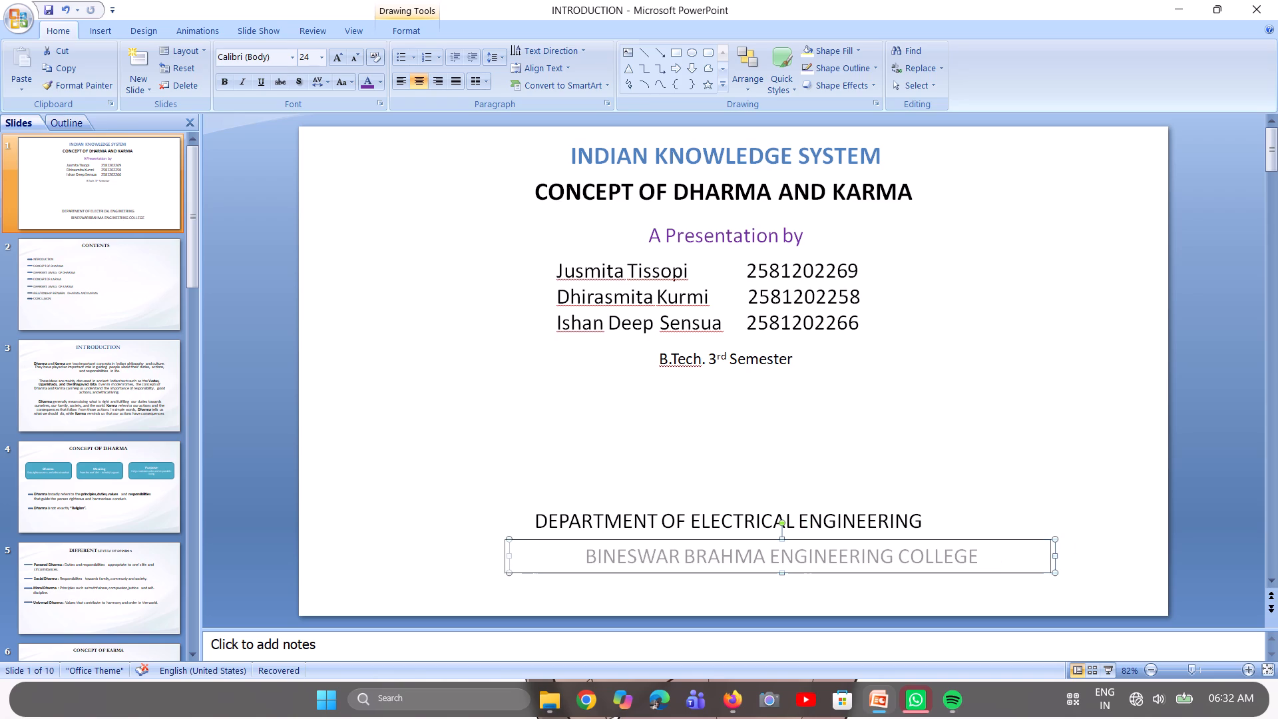
drag(513, 561, 473, 562)
click(477, 562)
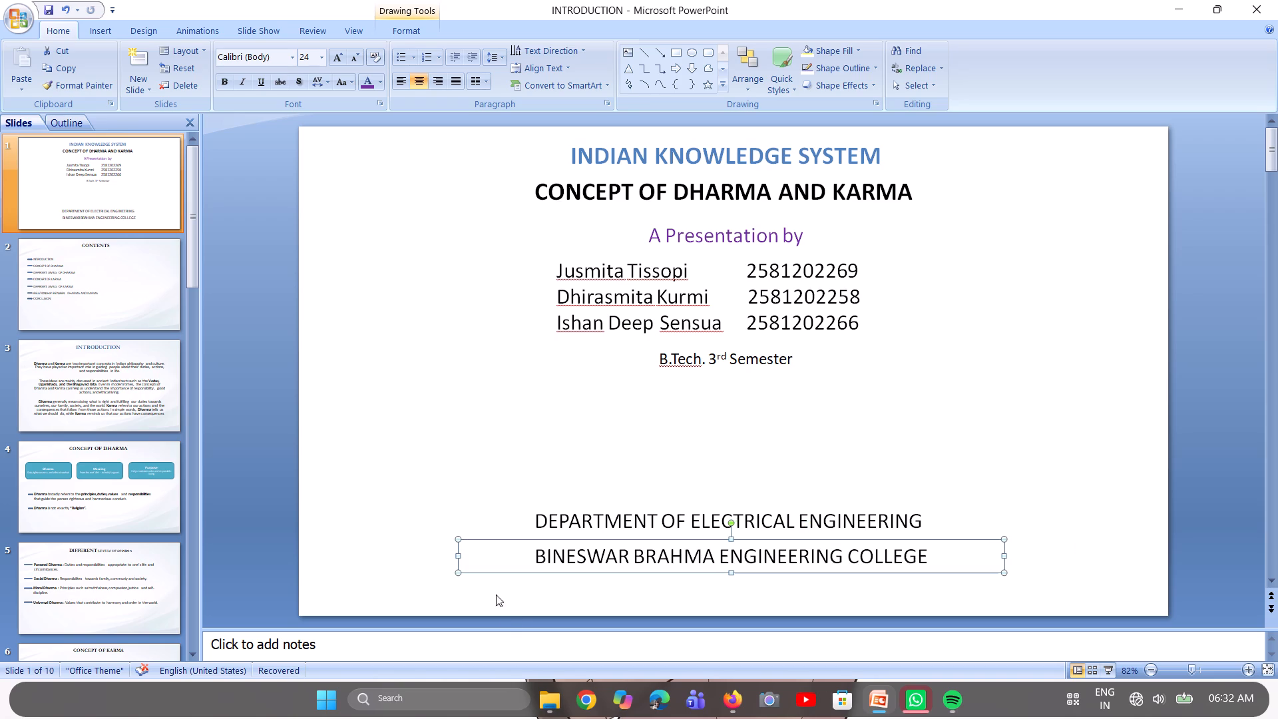
click(509, 622)
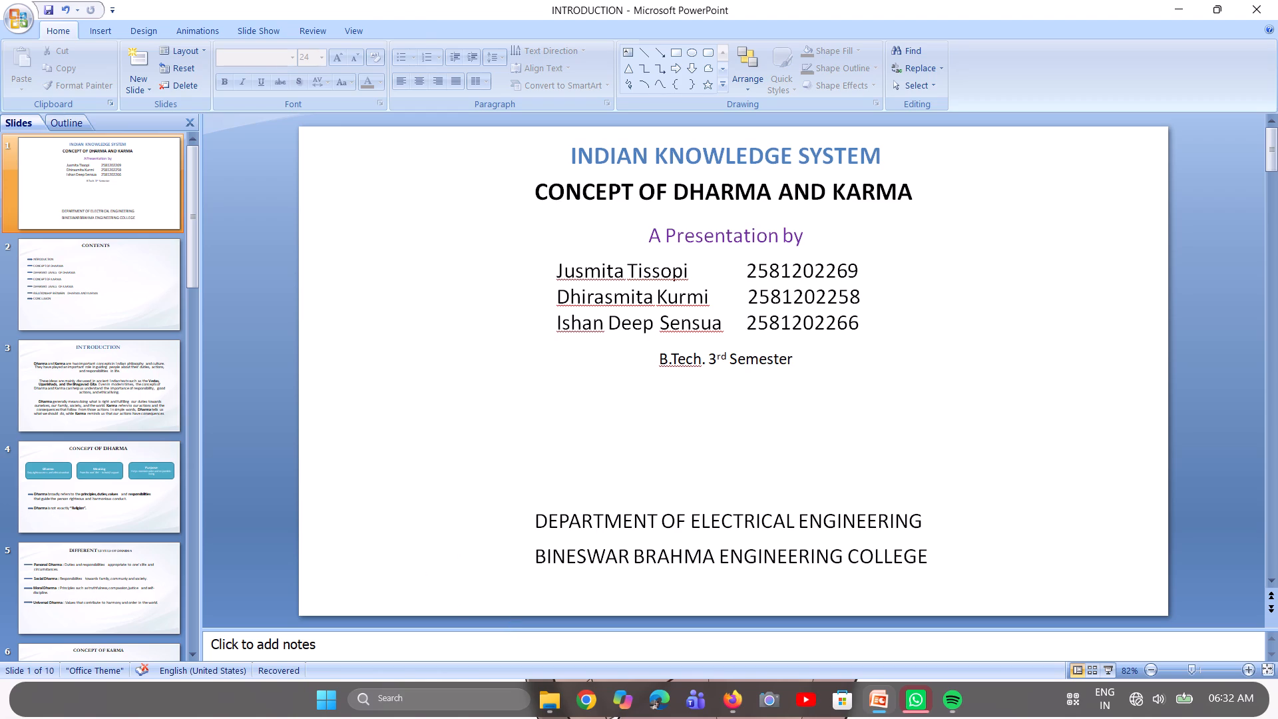
Add a text box directly beneath the college name line reading "KOKRAJHAR,ASSAM-783370".
click(93, 32)
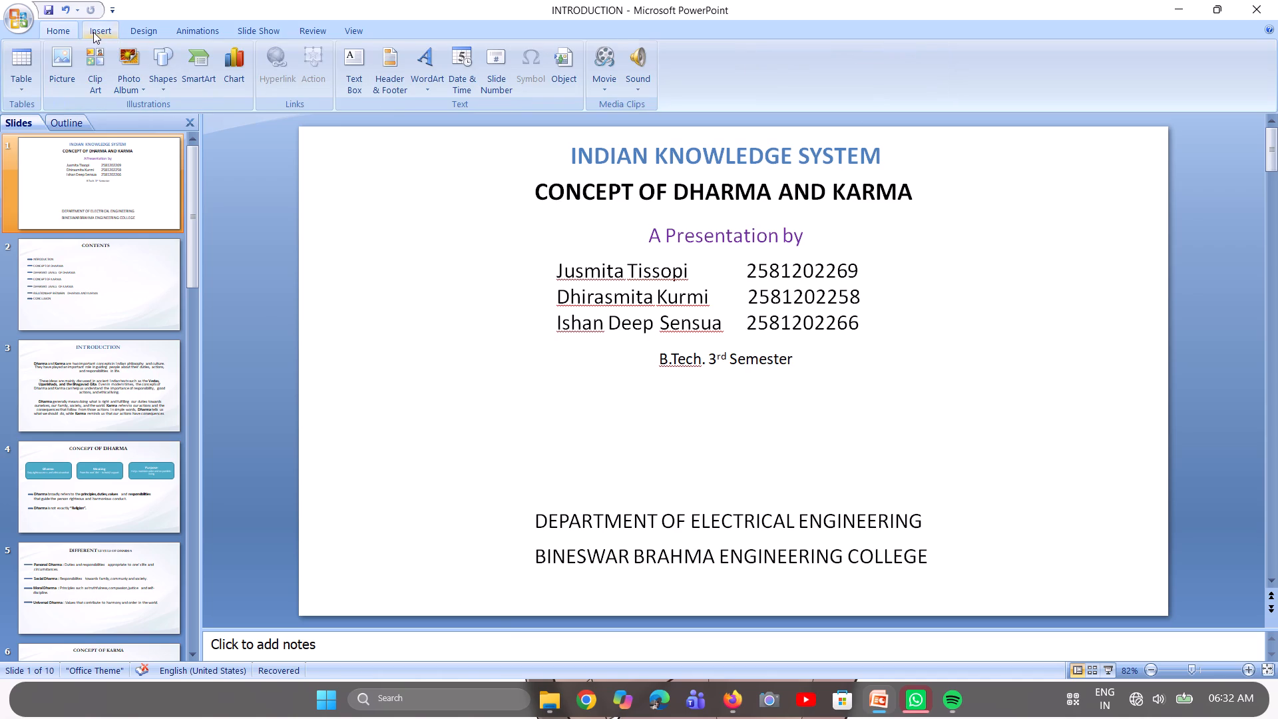
click(369, 80)
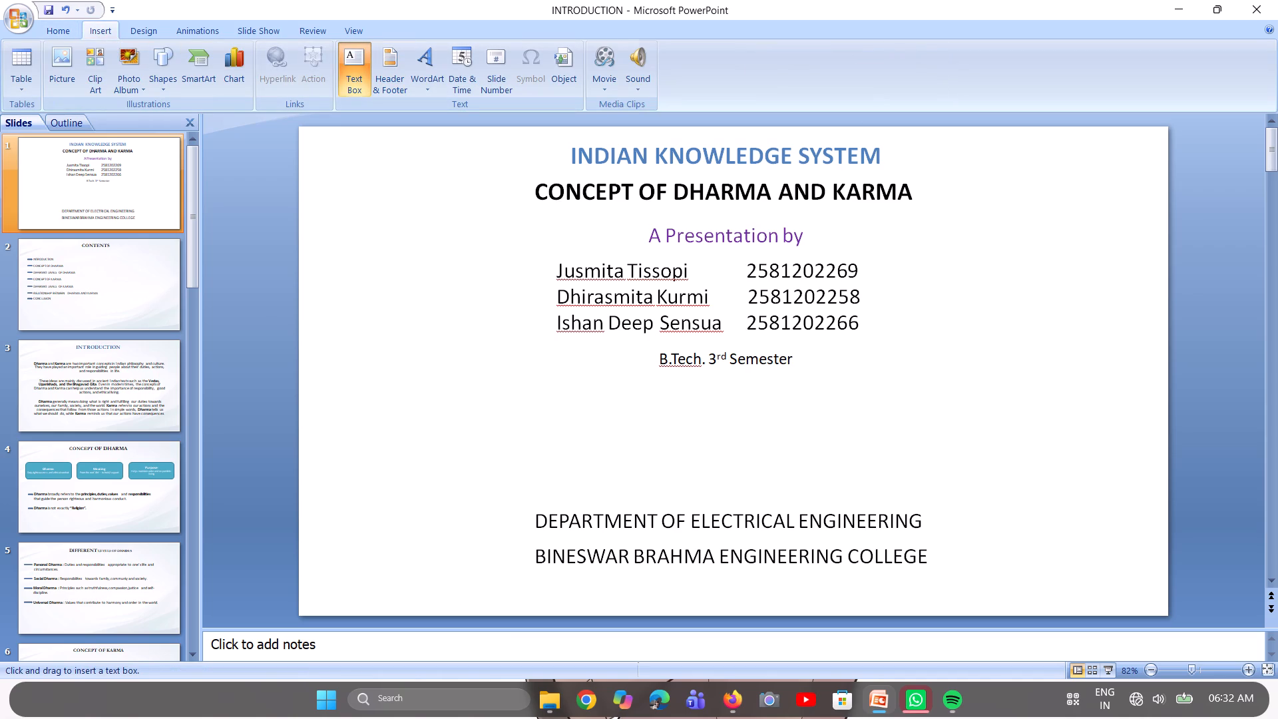
drag(546, 593, 870, 581)
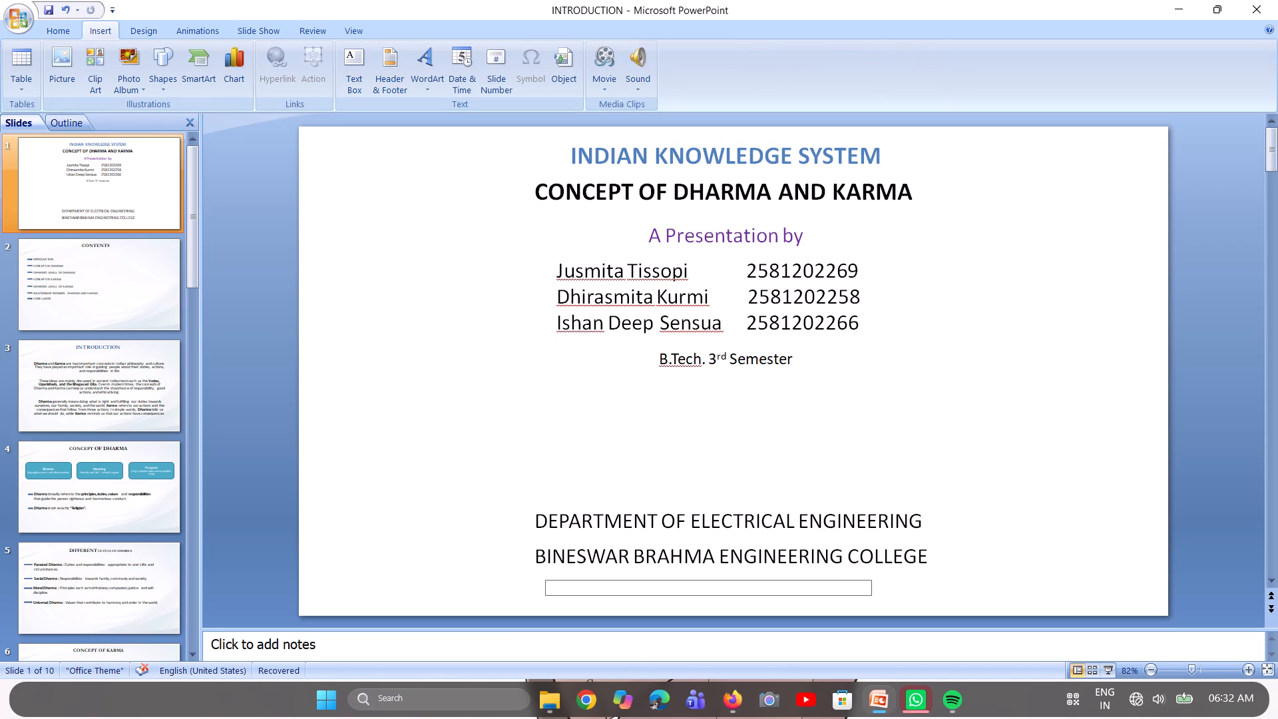
drag(870, 581, 904, 588)
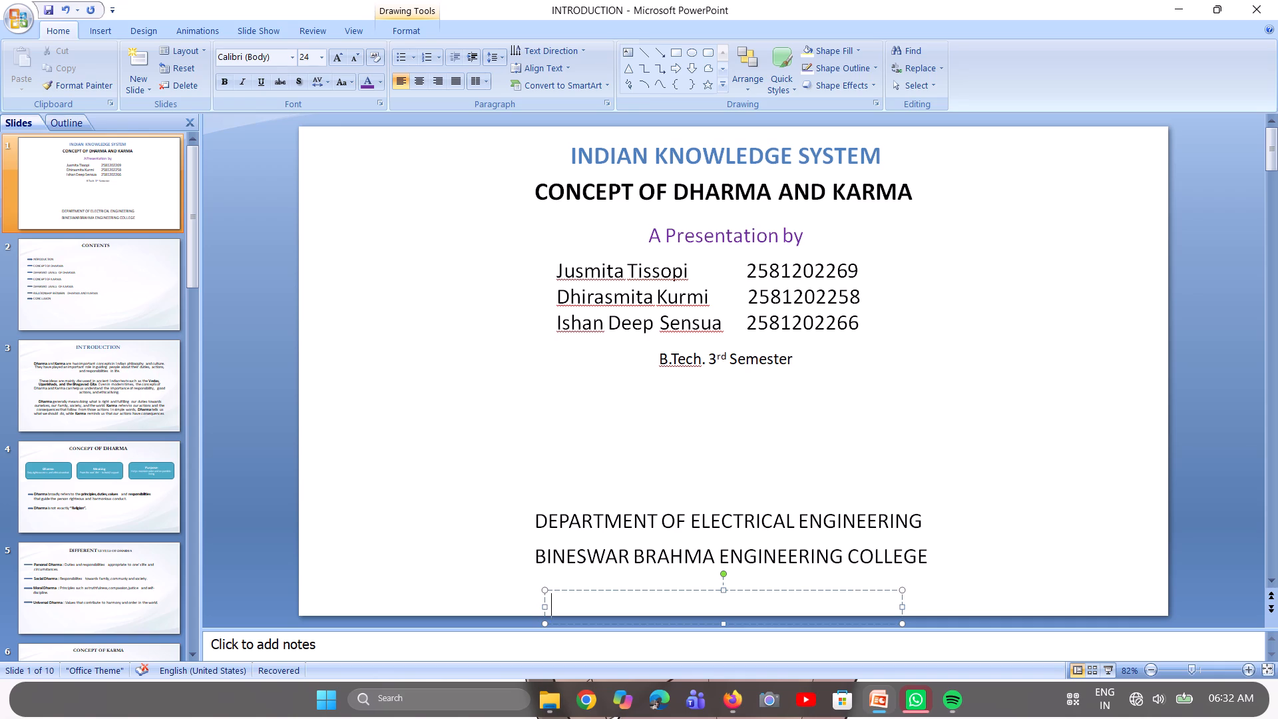
drag(777, 591, 777, 576)
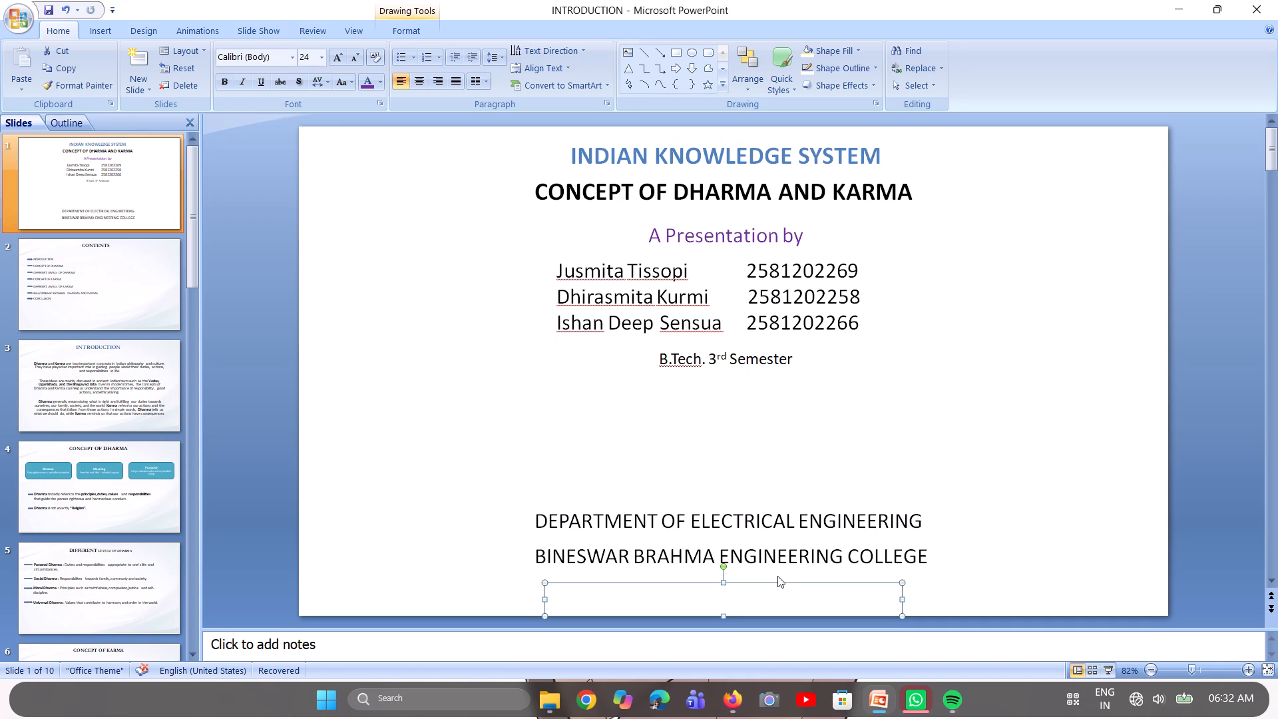
drag(779, 583, 779, 575)
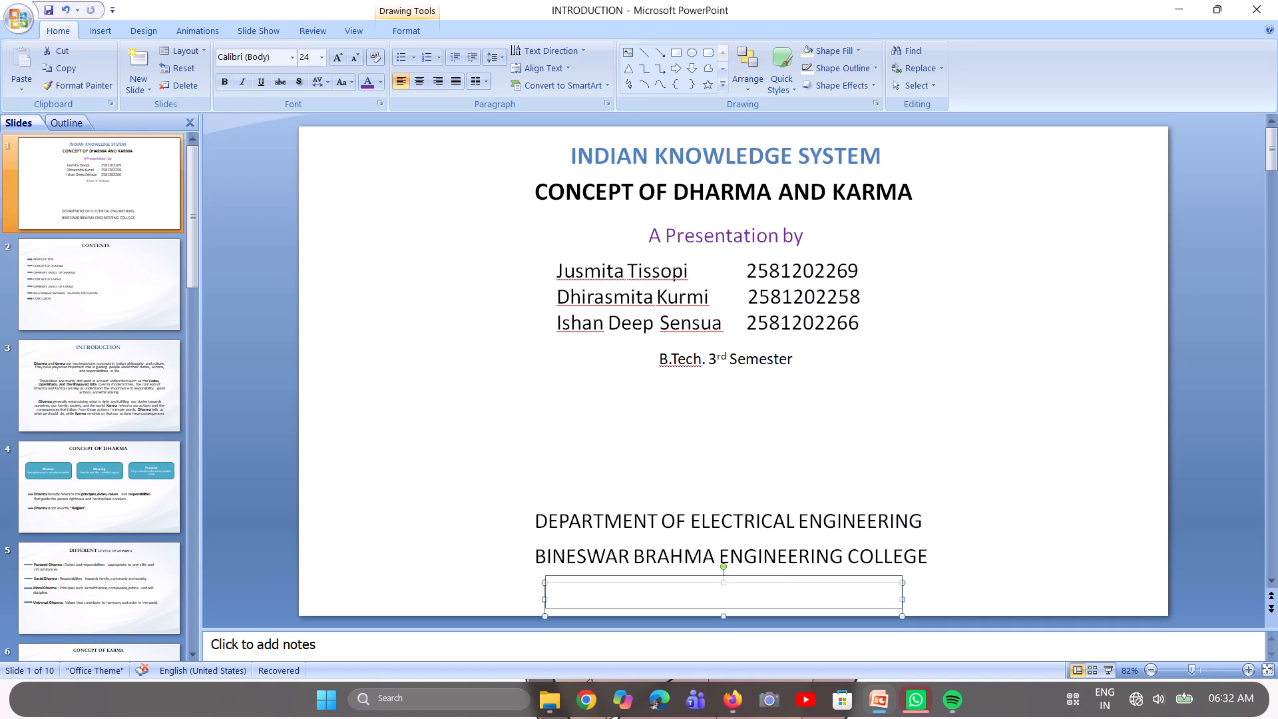
drag(779, 575, 779, 577)
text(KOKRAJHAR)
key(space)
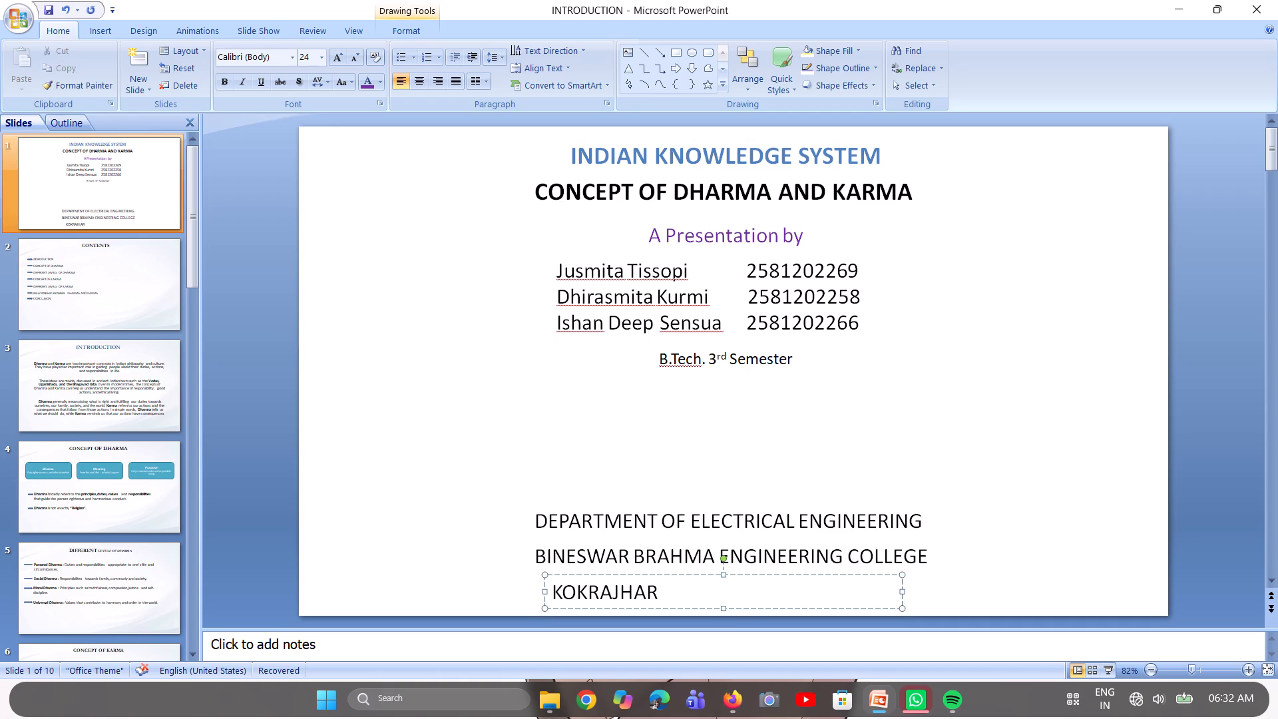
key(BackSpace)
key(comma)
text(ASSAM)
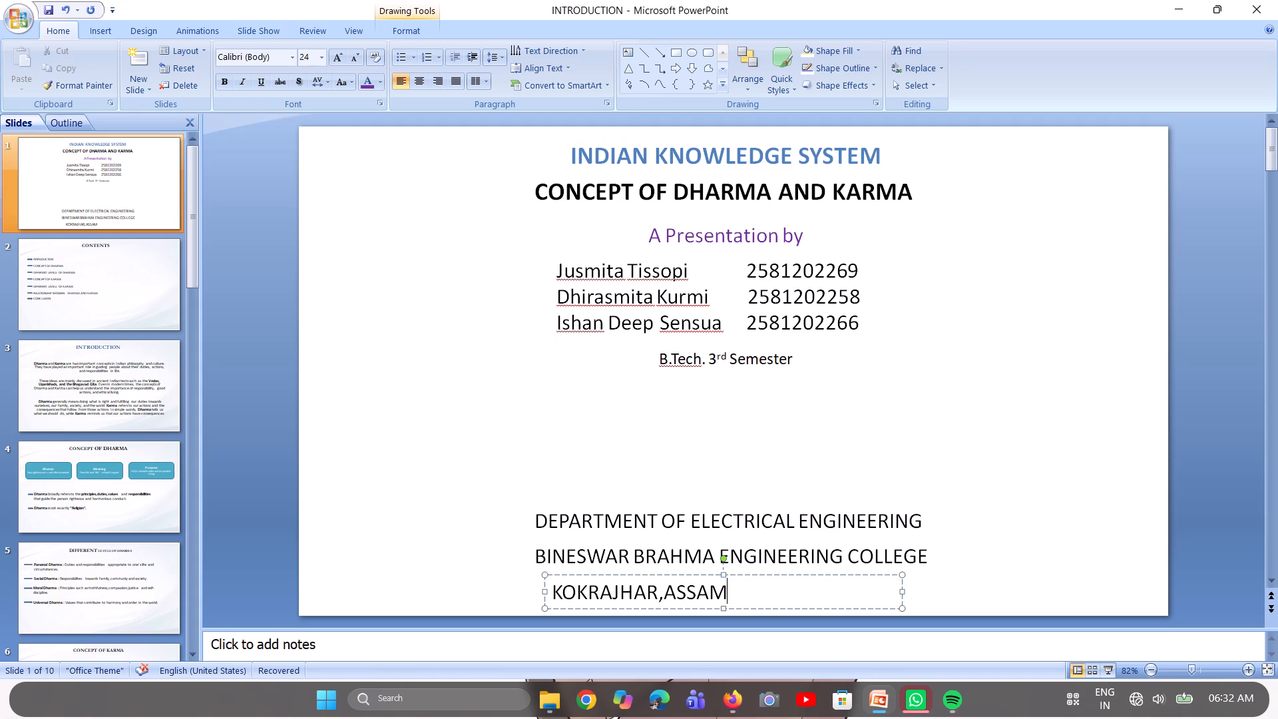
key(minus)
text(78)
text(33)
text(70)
Centre the location line's text and shift its box slightly across so it sits centred beneath the college name.
click(419, 76)
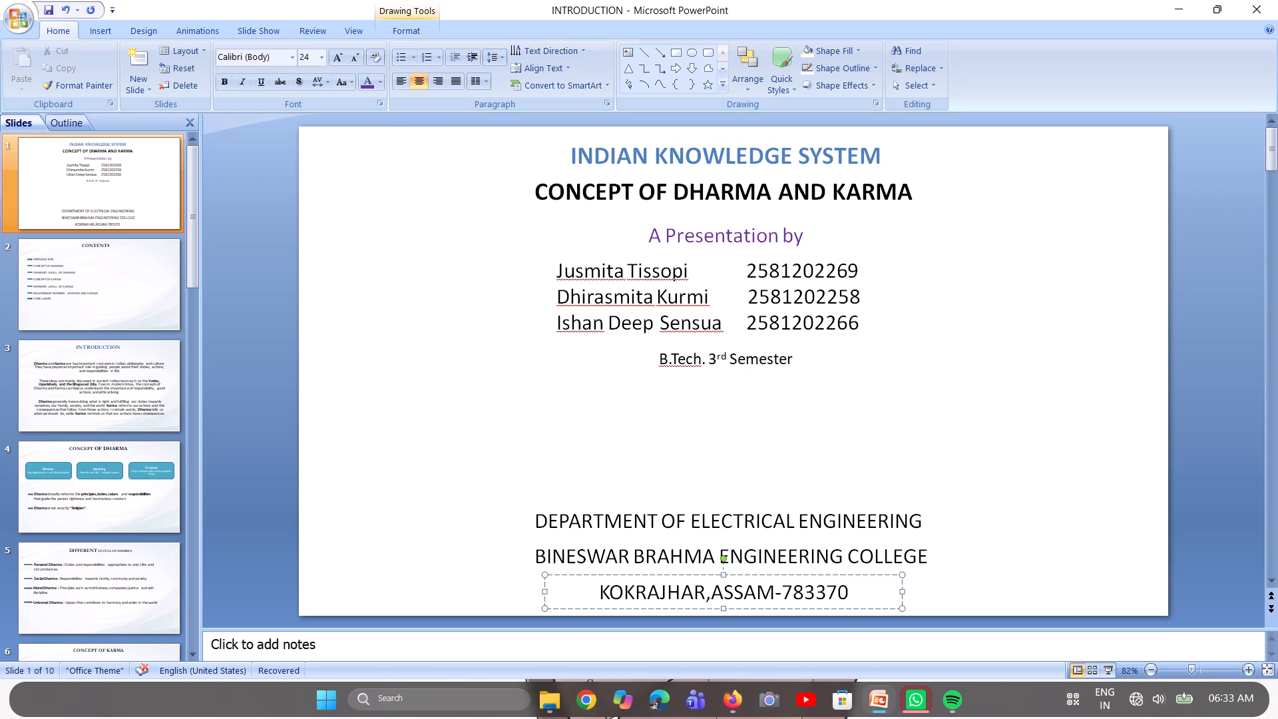
click(556, 600)
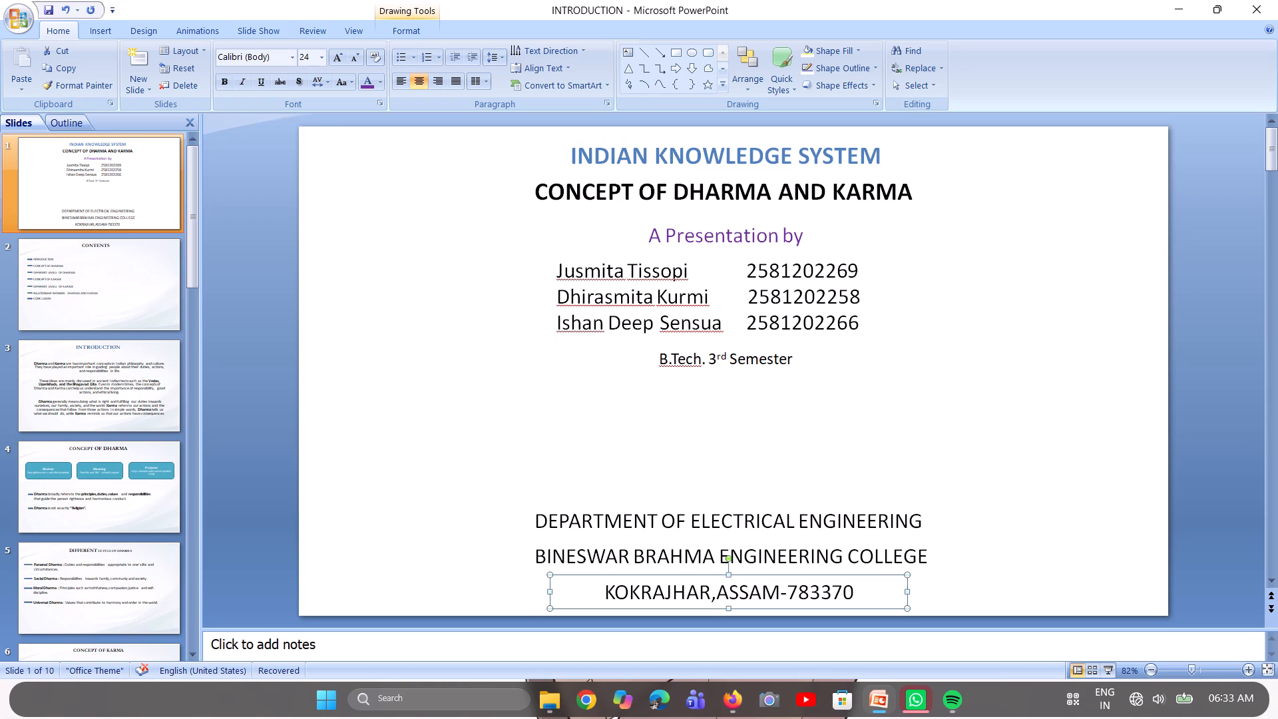
click(452, 611)
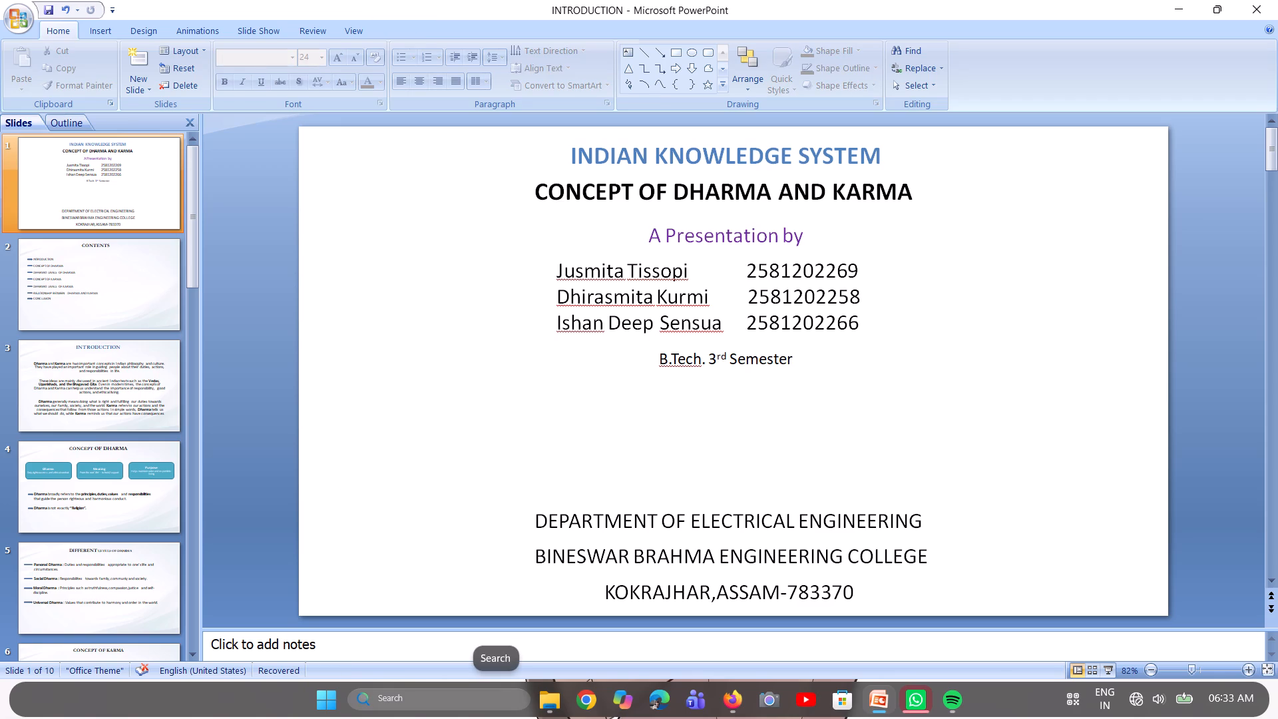
Check the computer's Wi-Fi connection in the list of available networks.
click(1140, 710)
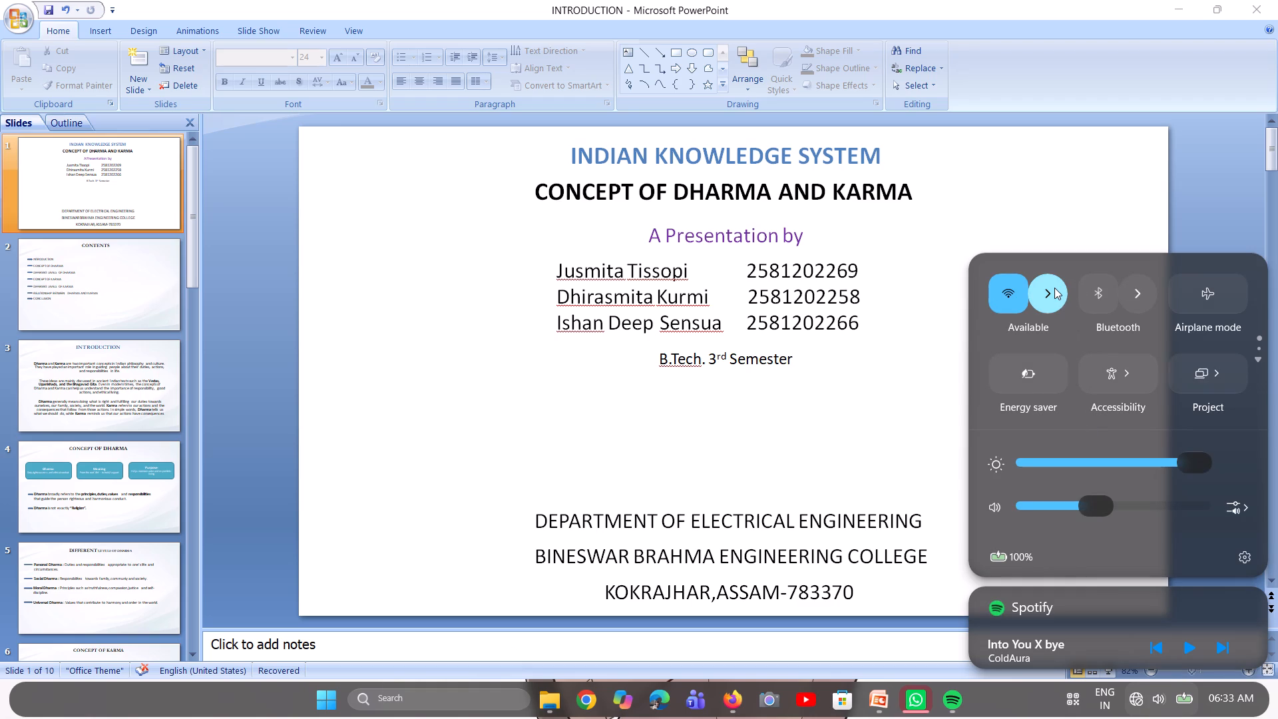
click(1054, 288)
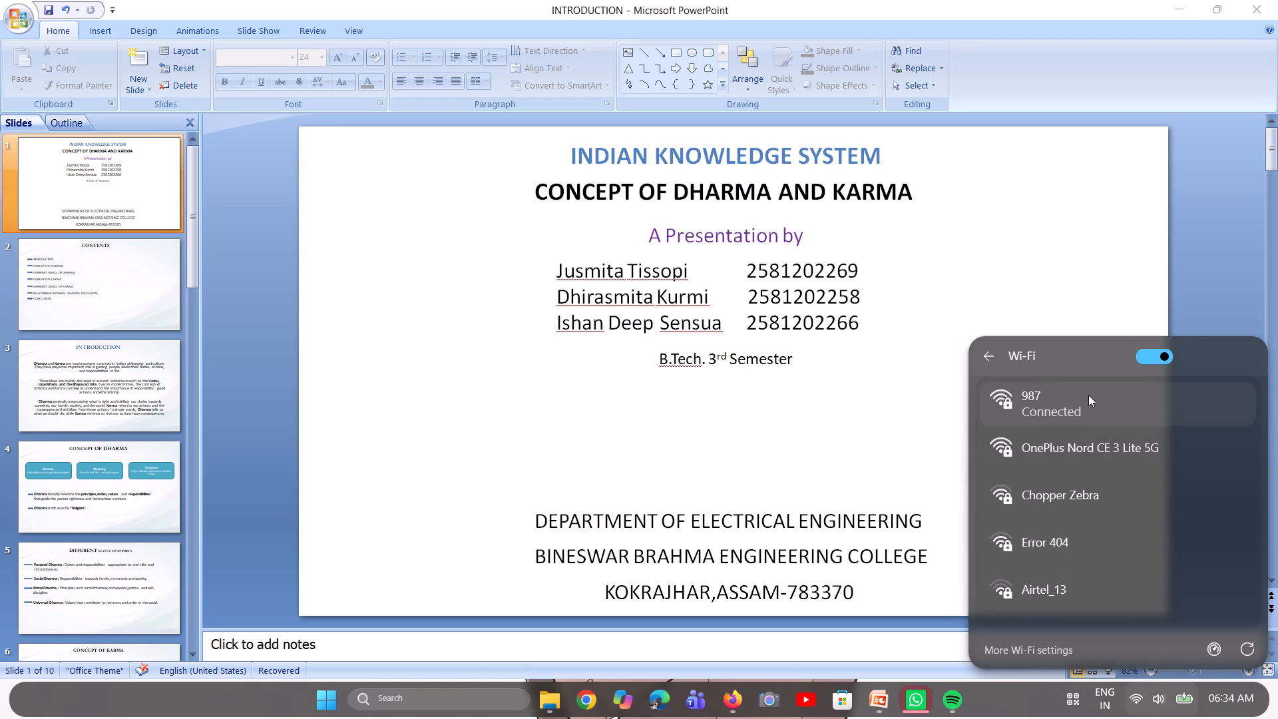
click(1254, 69)
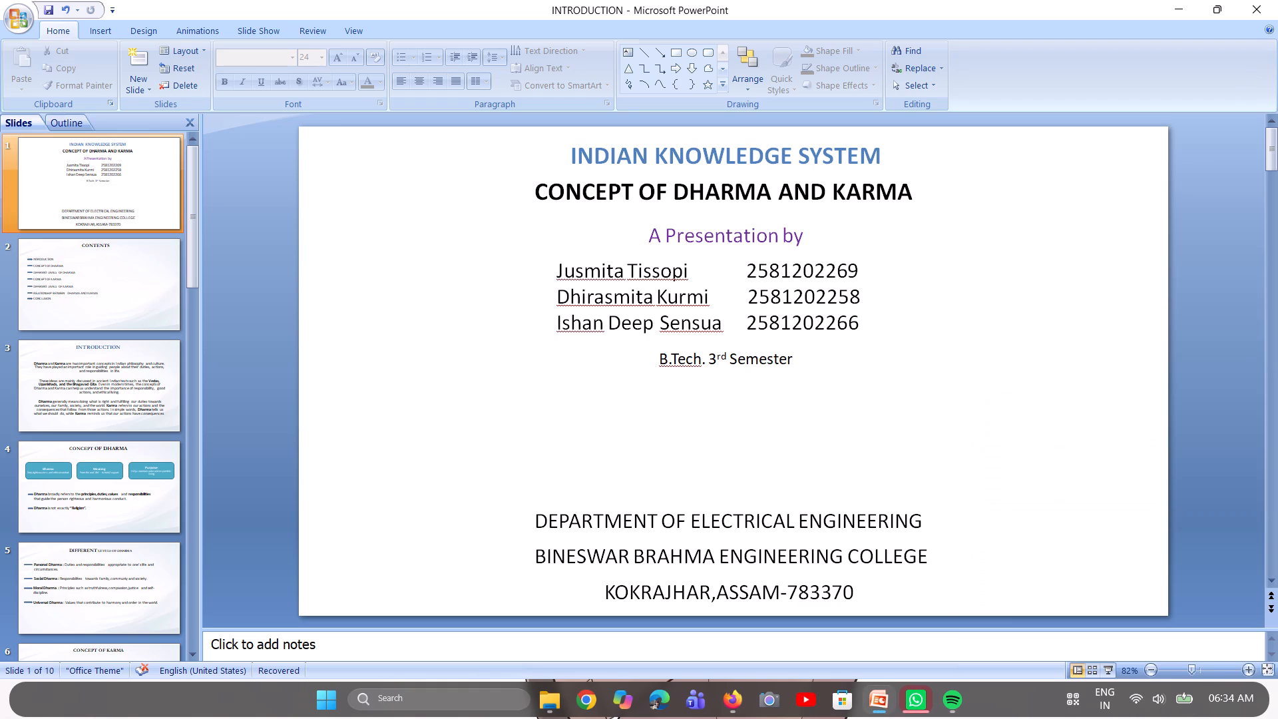
Switch to Google Chrome and search Google for Bineswar Brahma Engineering College.
click(594, 710)
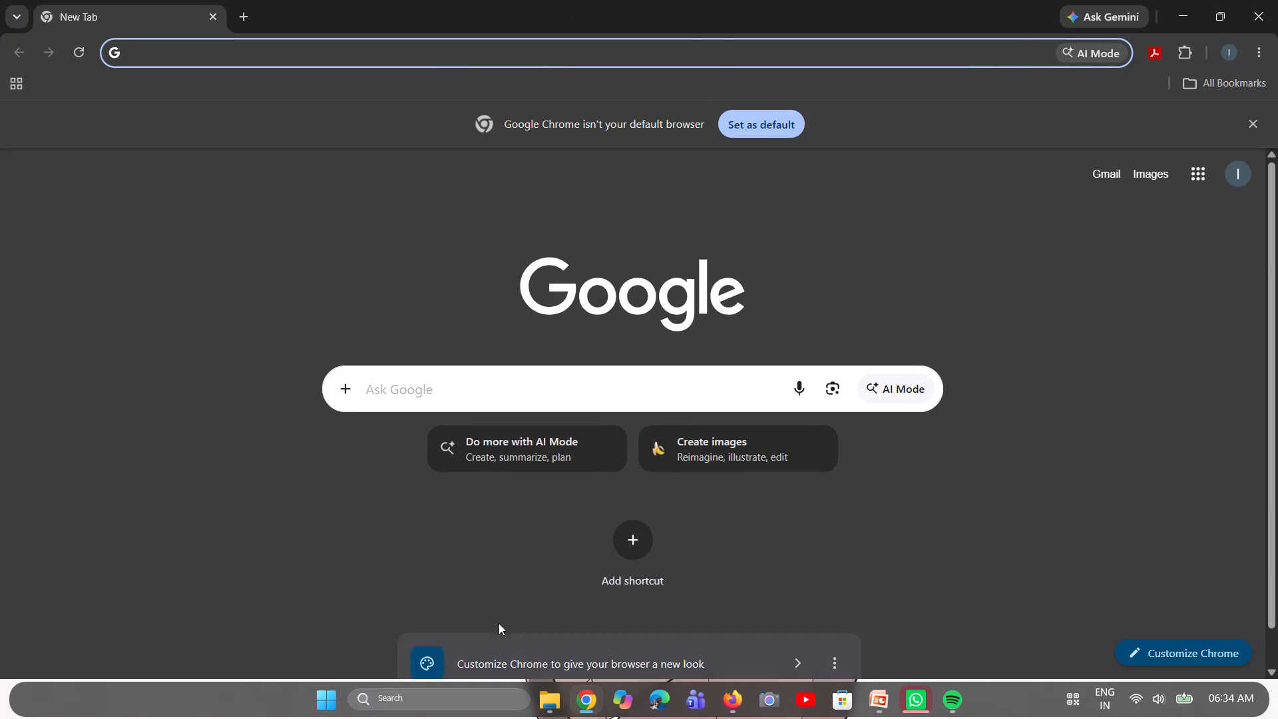
click(548, 393)
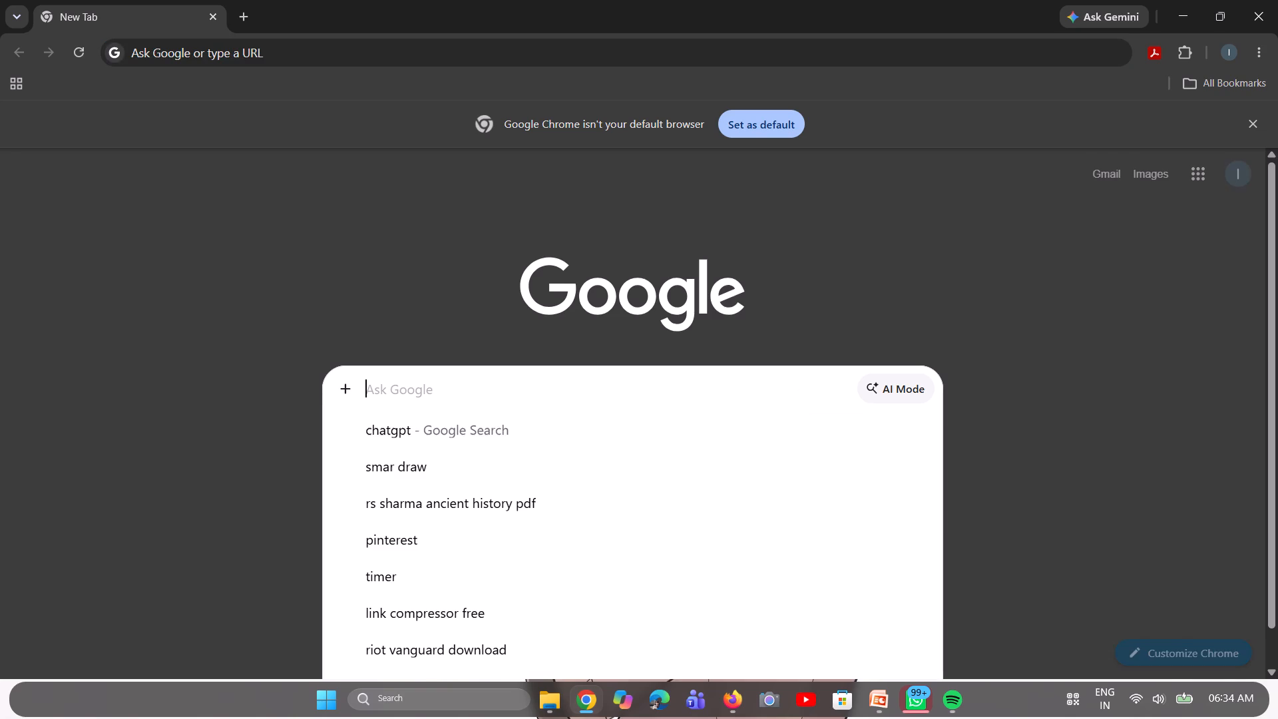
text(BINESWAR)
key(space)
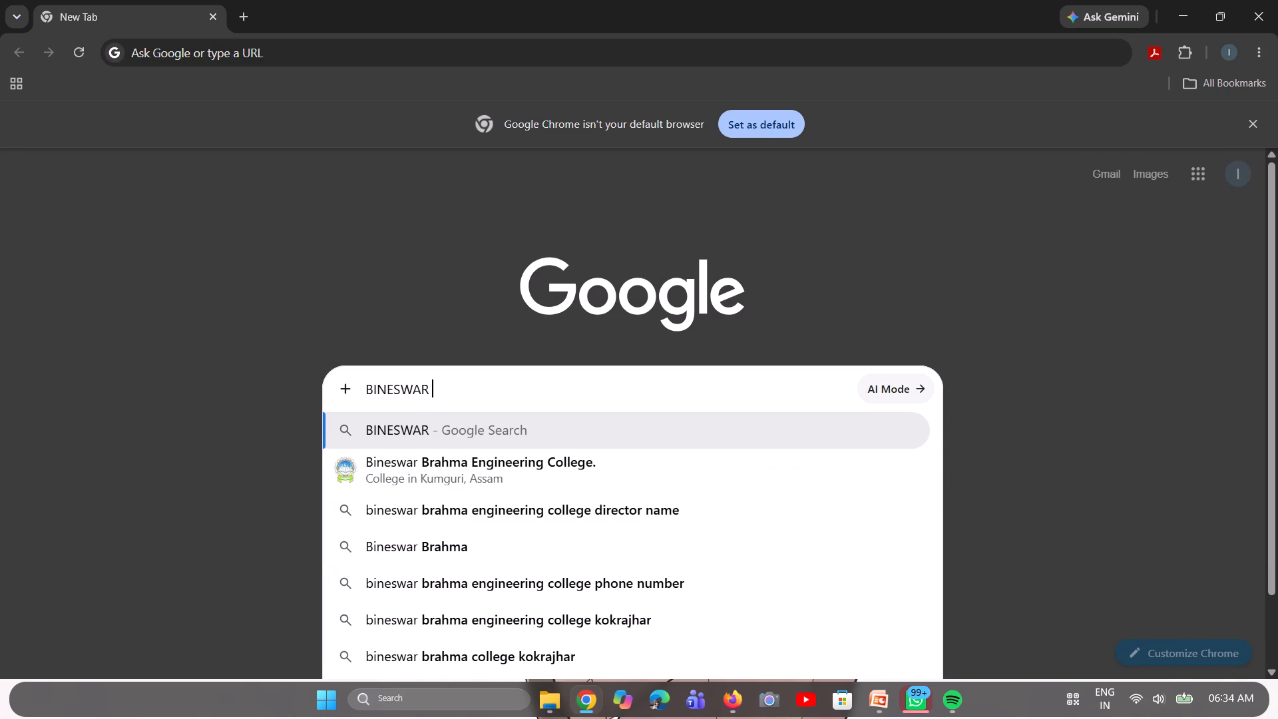
click(467, 479)
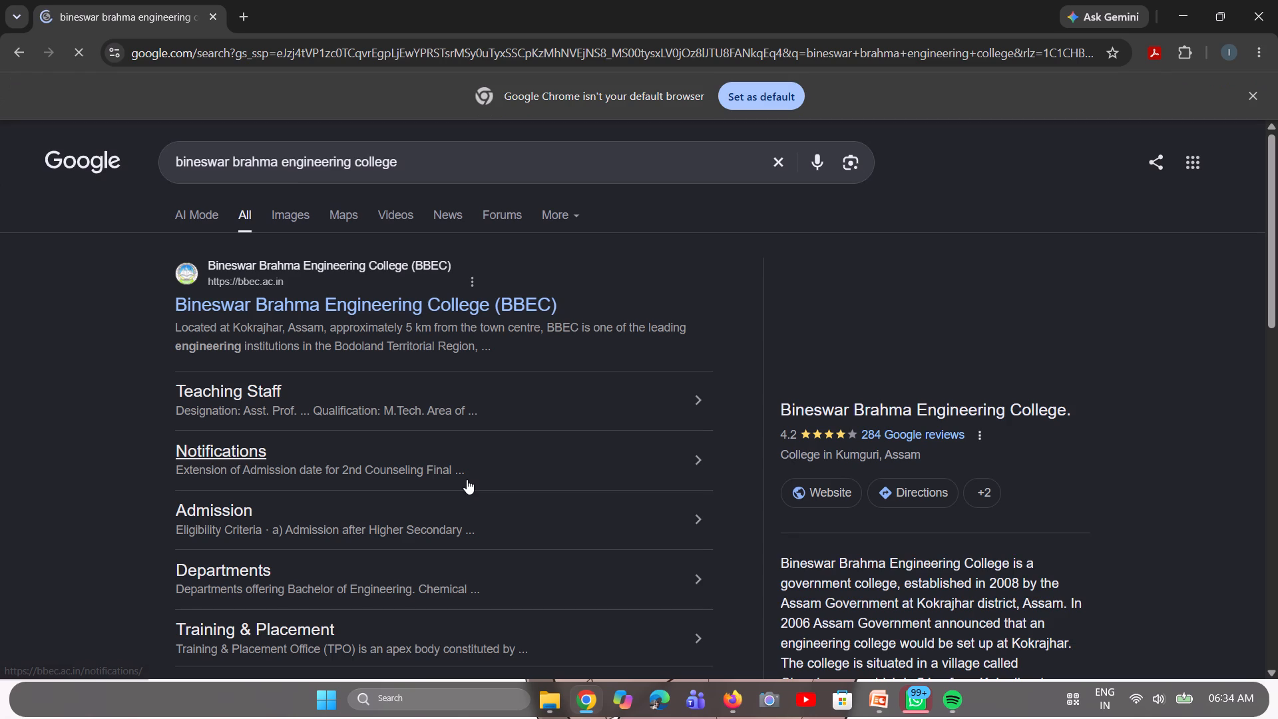
Show image results for the Bineswar Brahma Engineering College search and copy the college emblem image from the Wikipedia result.
click(283, 226)
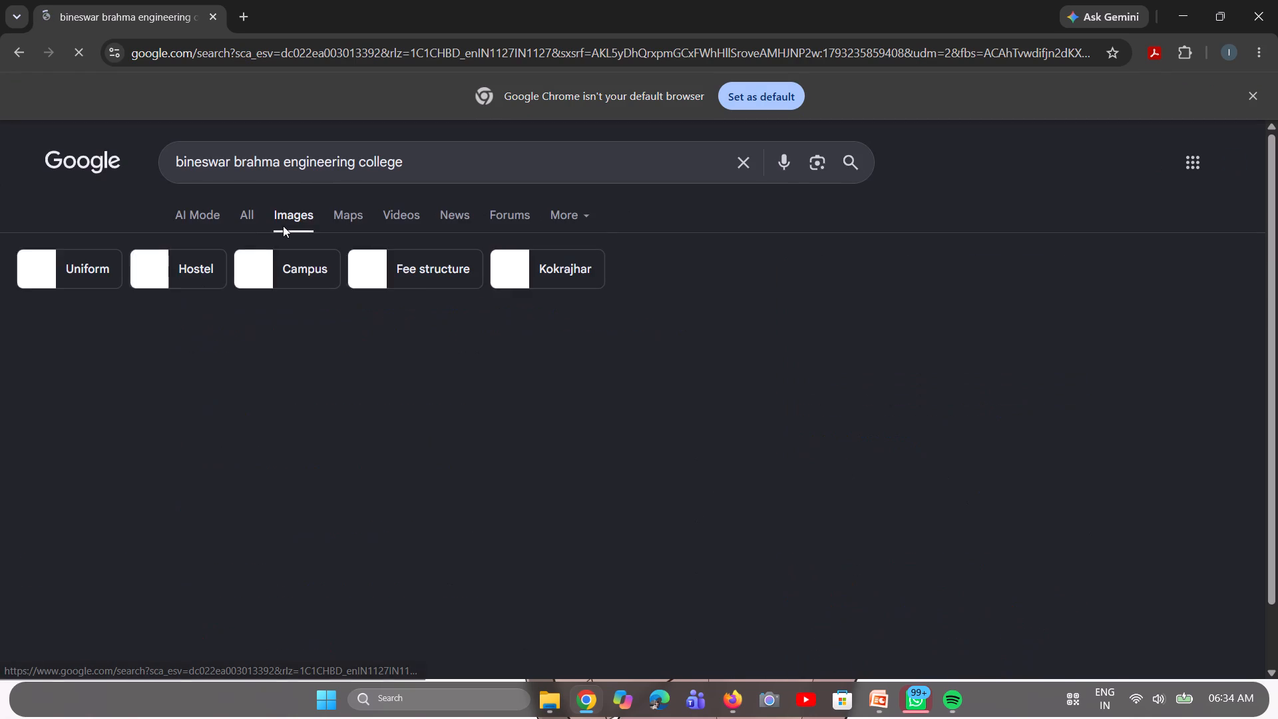
click(160, 396)
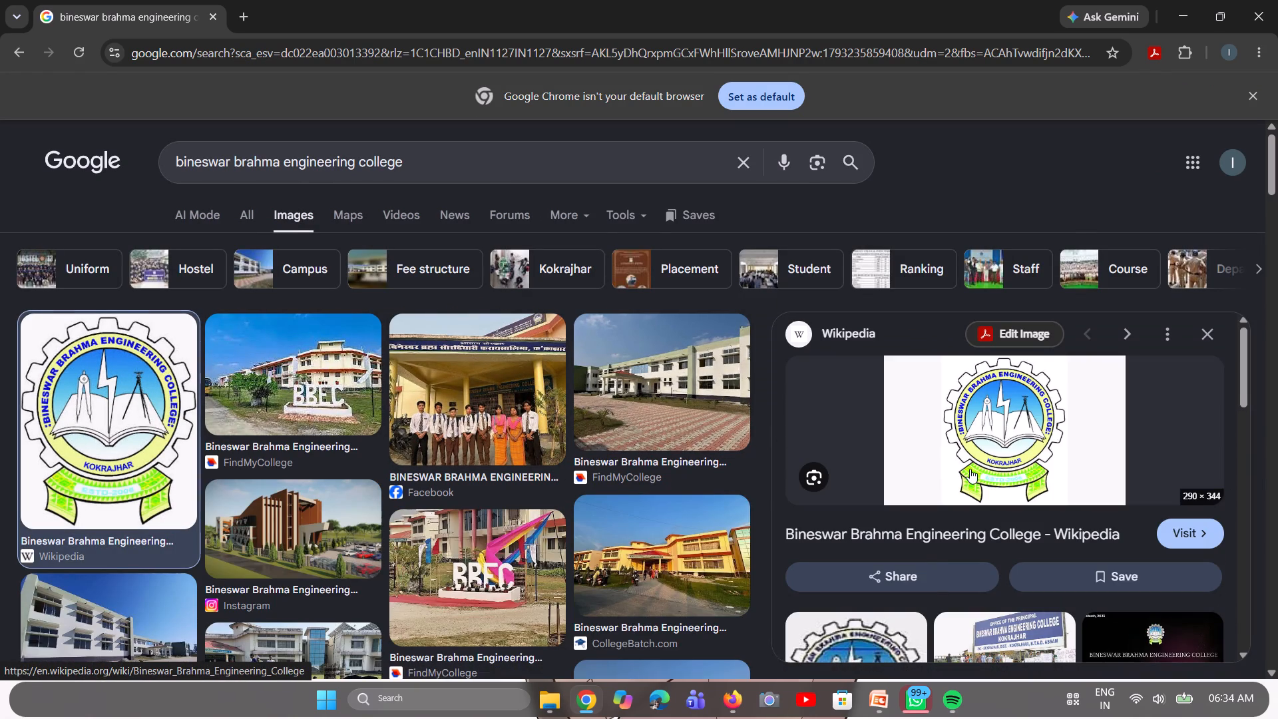
right_click(967, 438)
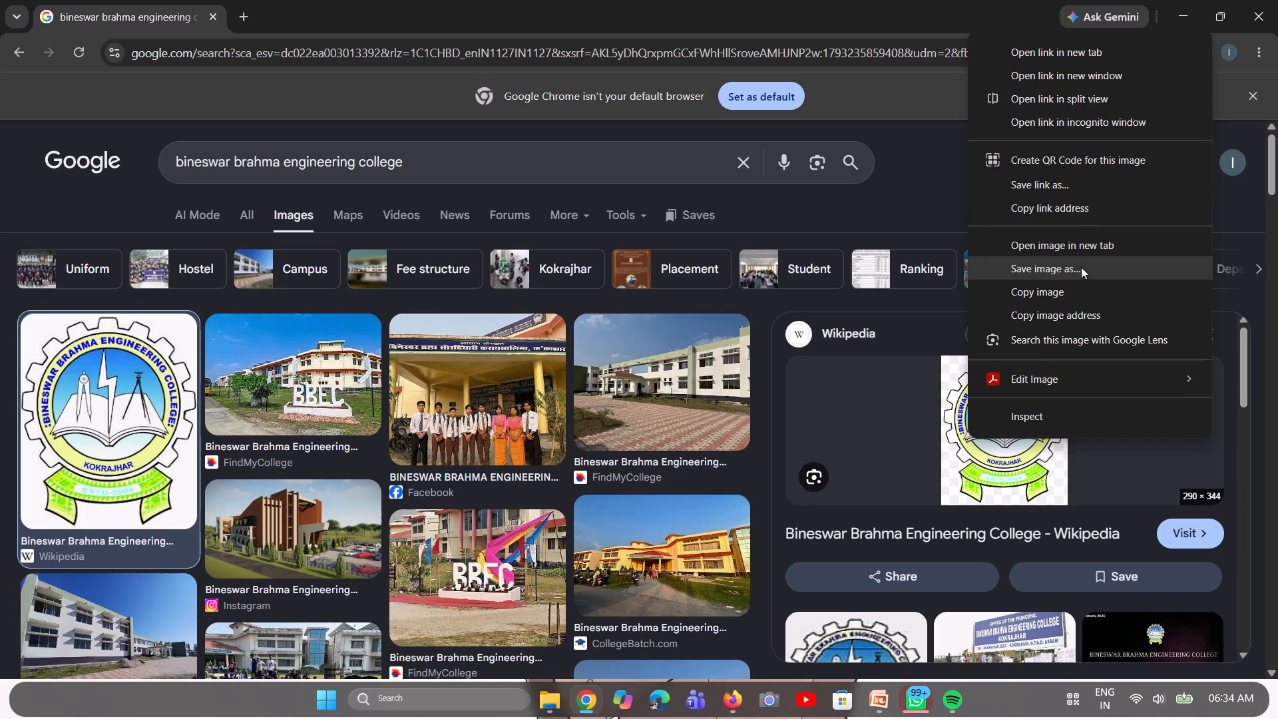
click(1069, 291)
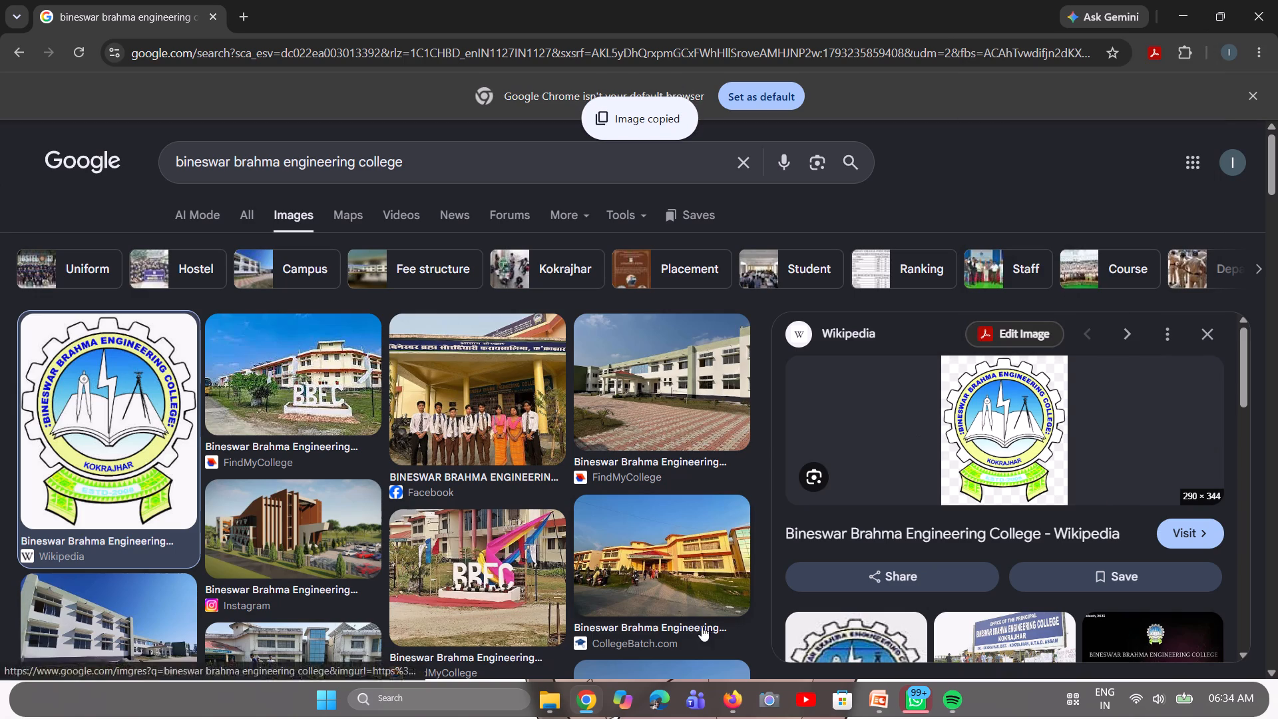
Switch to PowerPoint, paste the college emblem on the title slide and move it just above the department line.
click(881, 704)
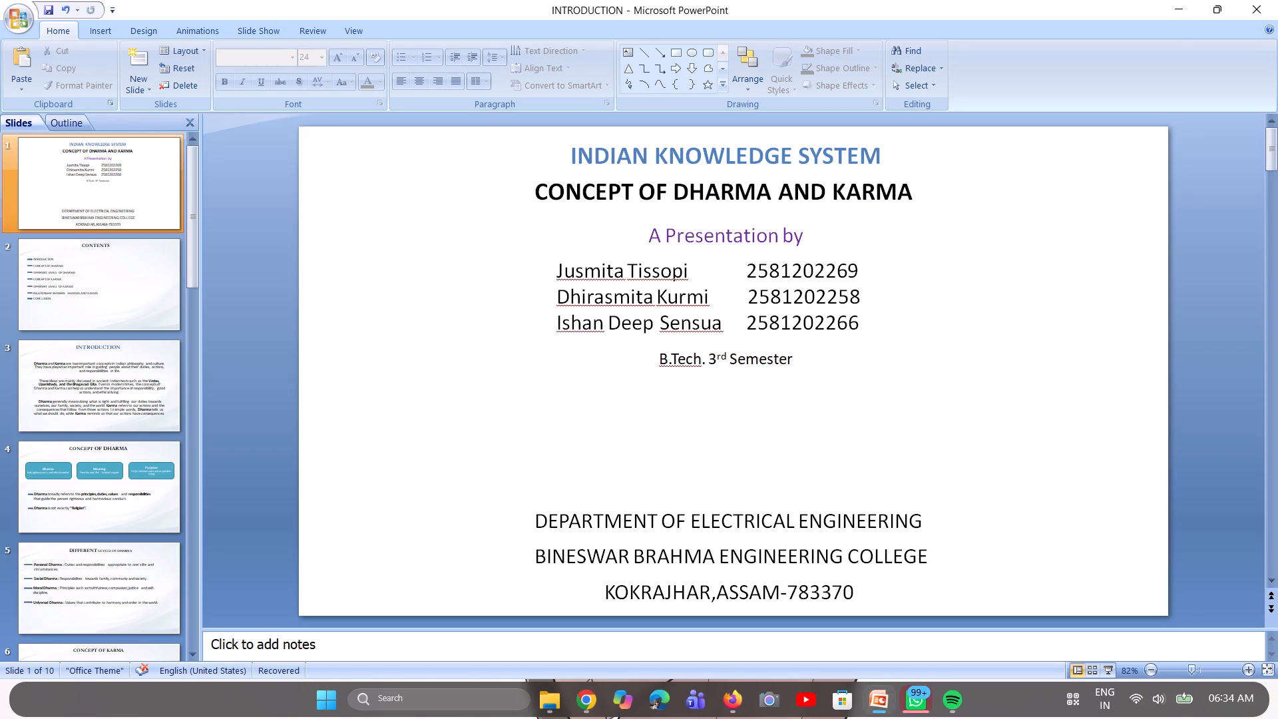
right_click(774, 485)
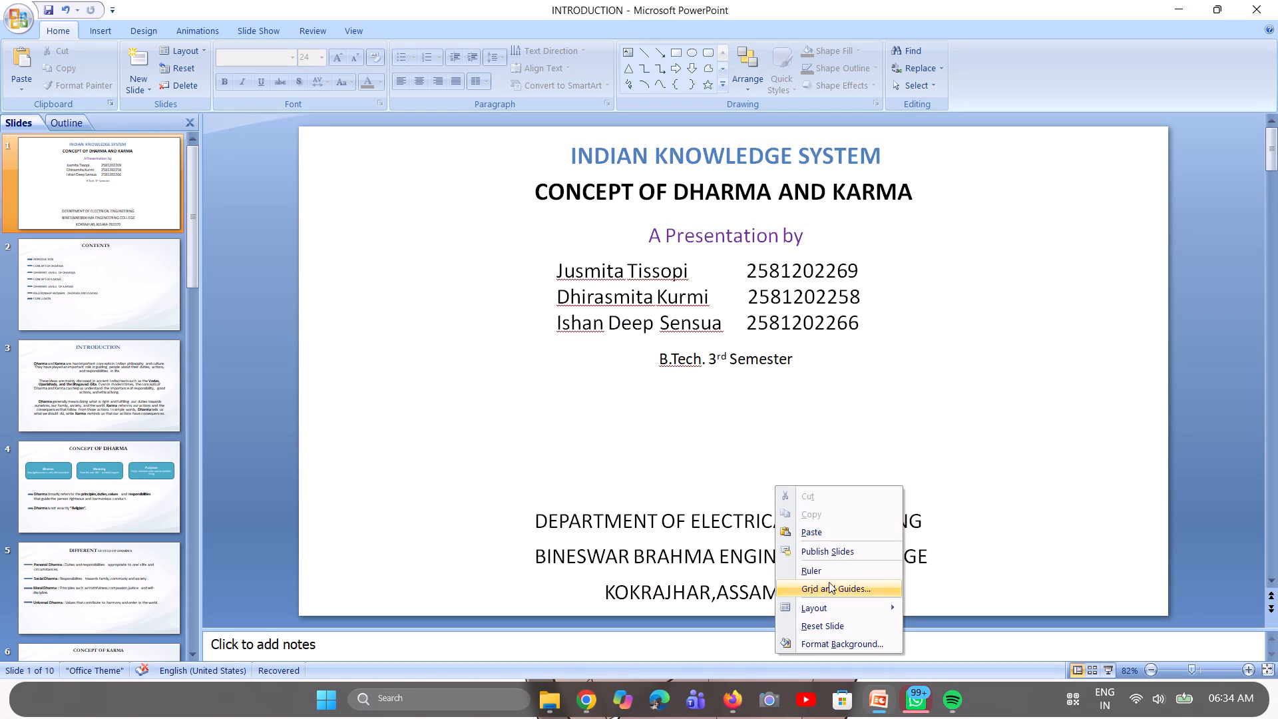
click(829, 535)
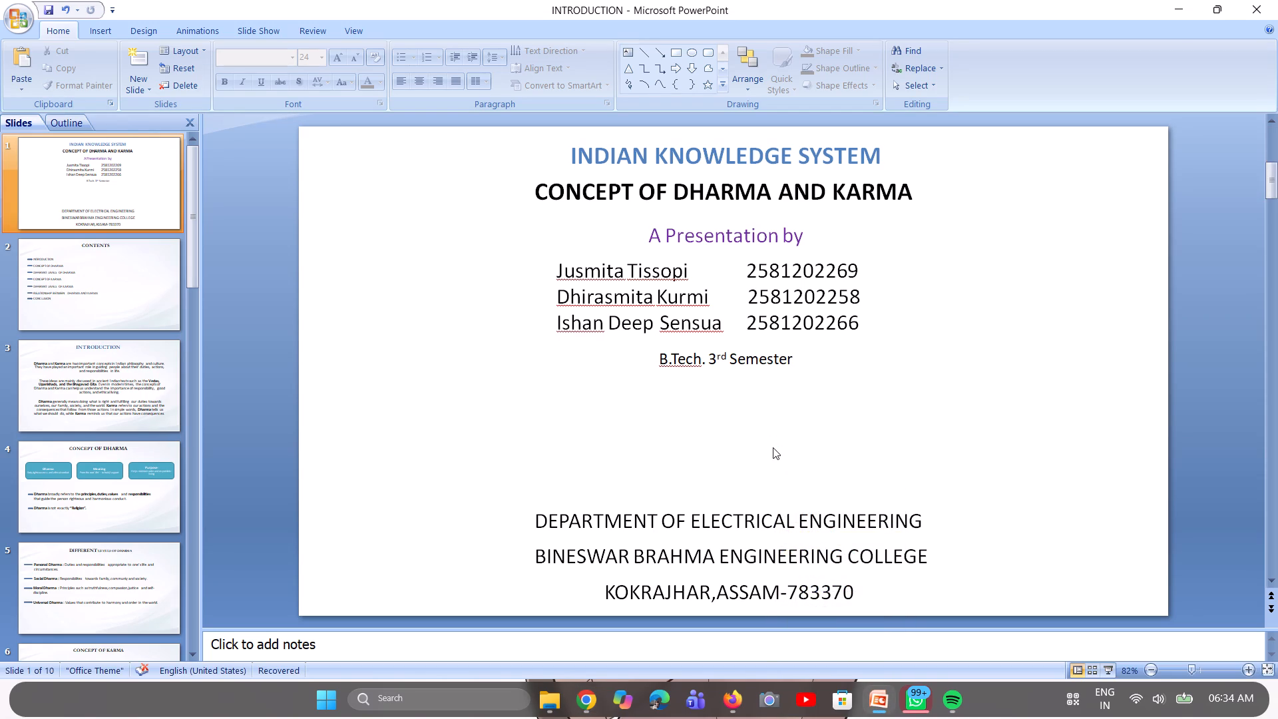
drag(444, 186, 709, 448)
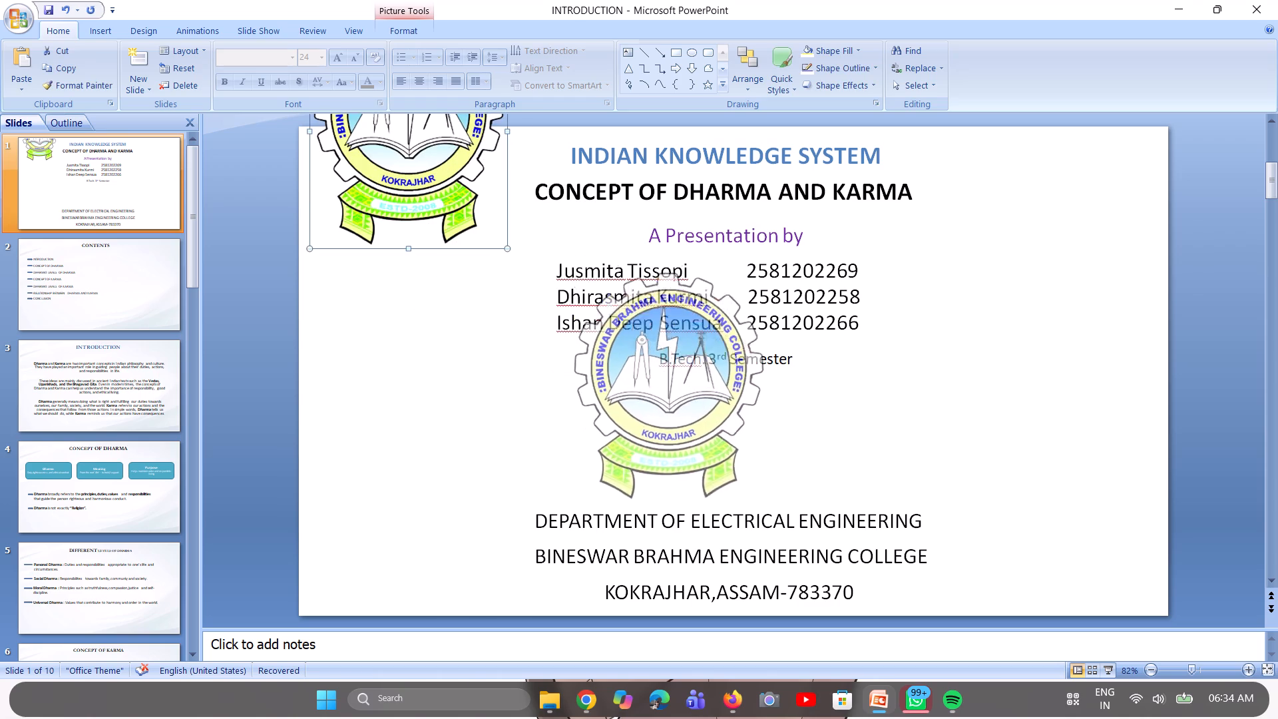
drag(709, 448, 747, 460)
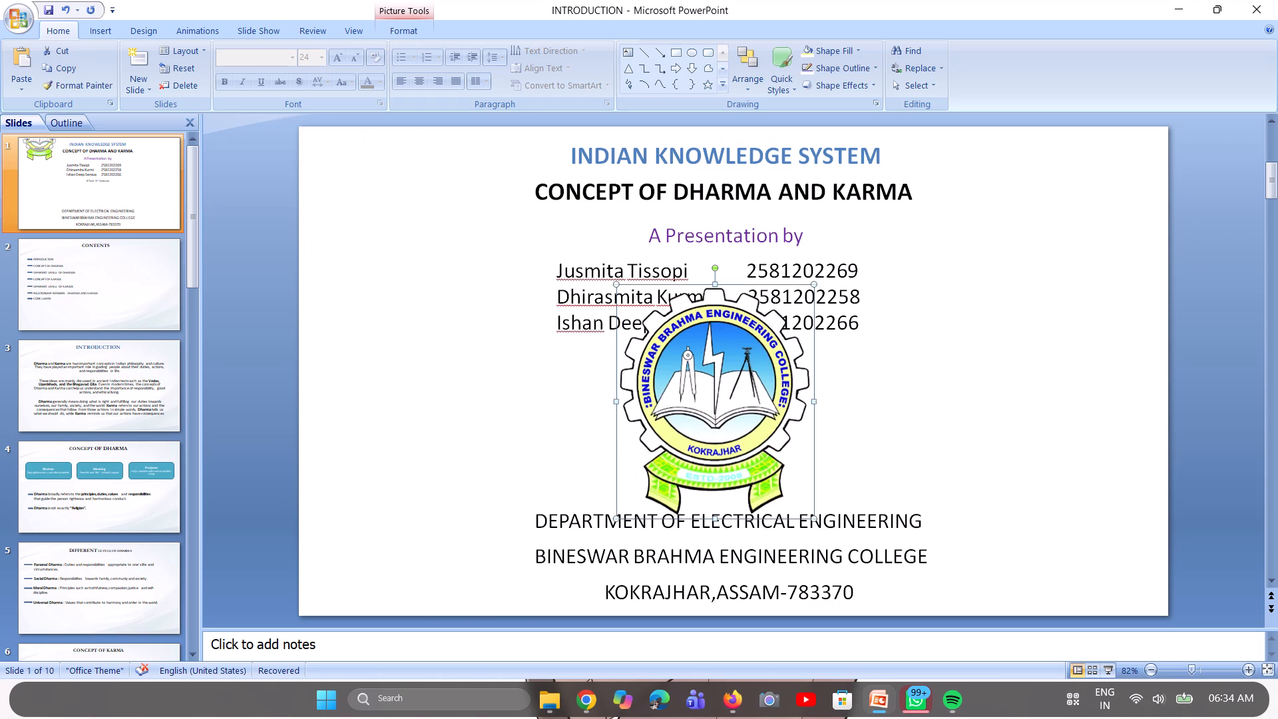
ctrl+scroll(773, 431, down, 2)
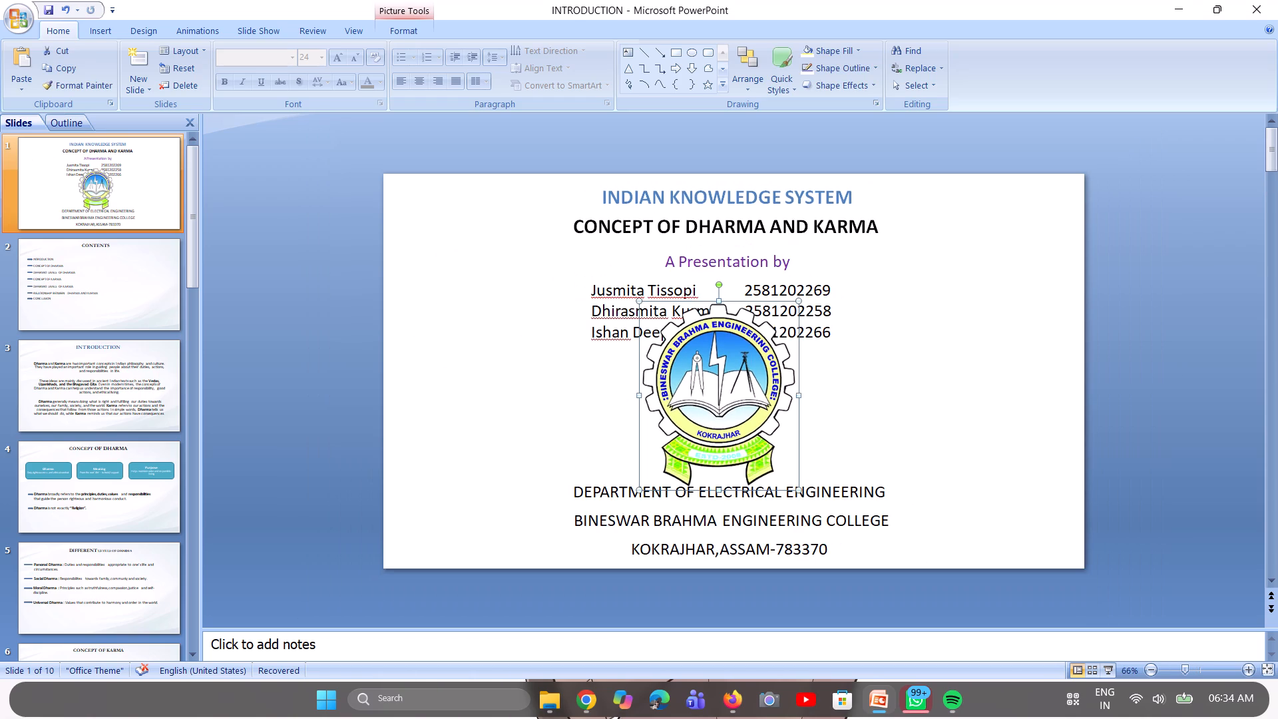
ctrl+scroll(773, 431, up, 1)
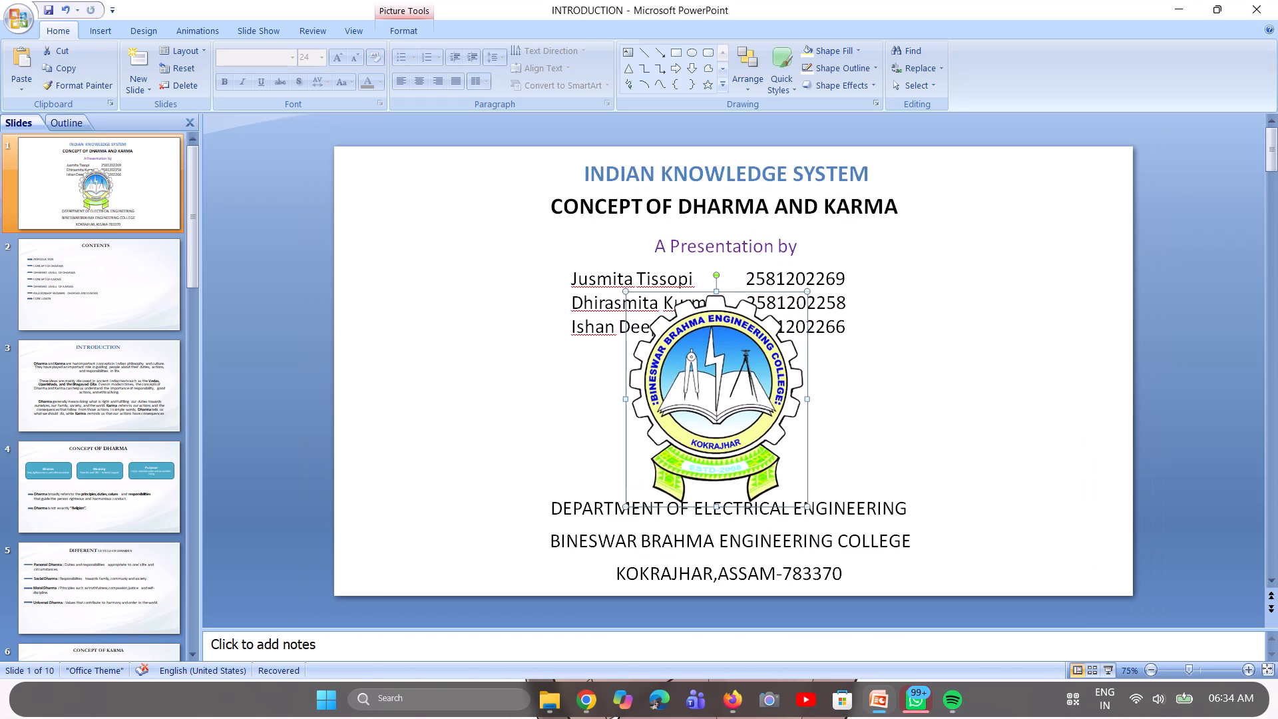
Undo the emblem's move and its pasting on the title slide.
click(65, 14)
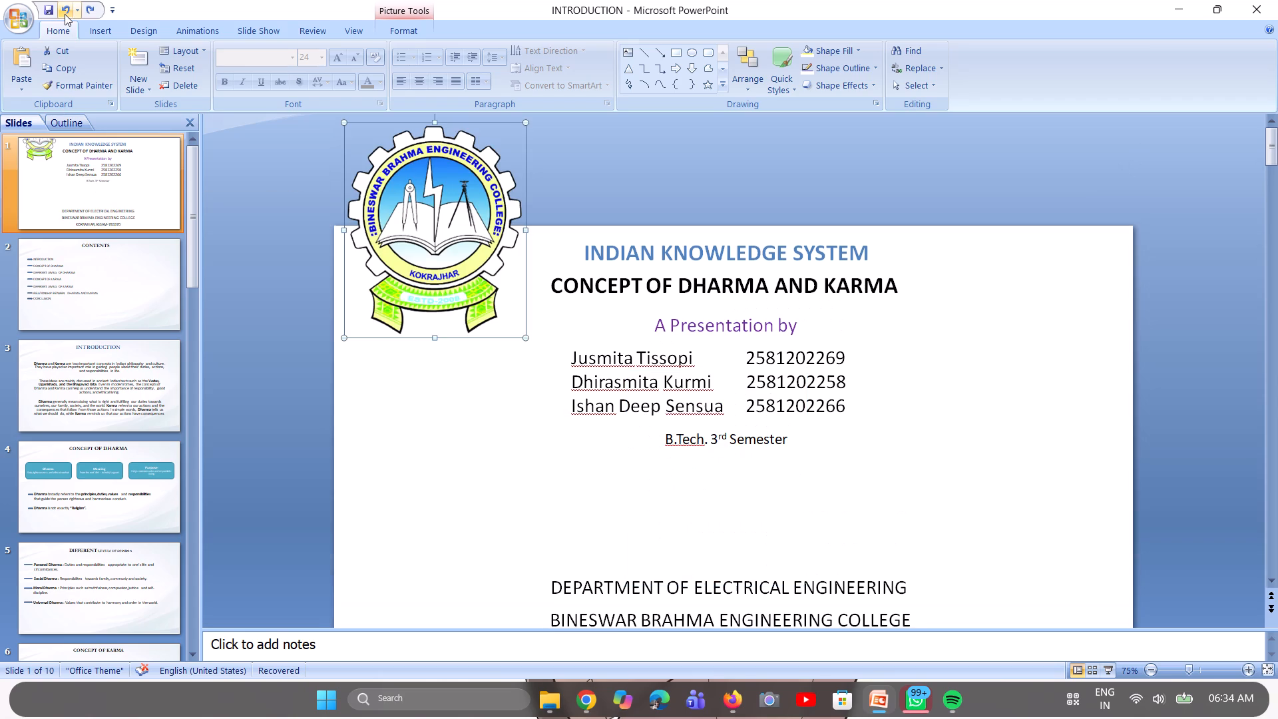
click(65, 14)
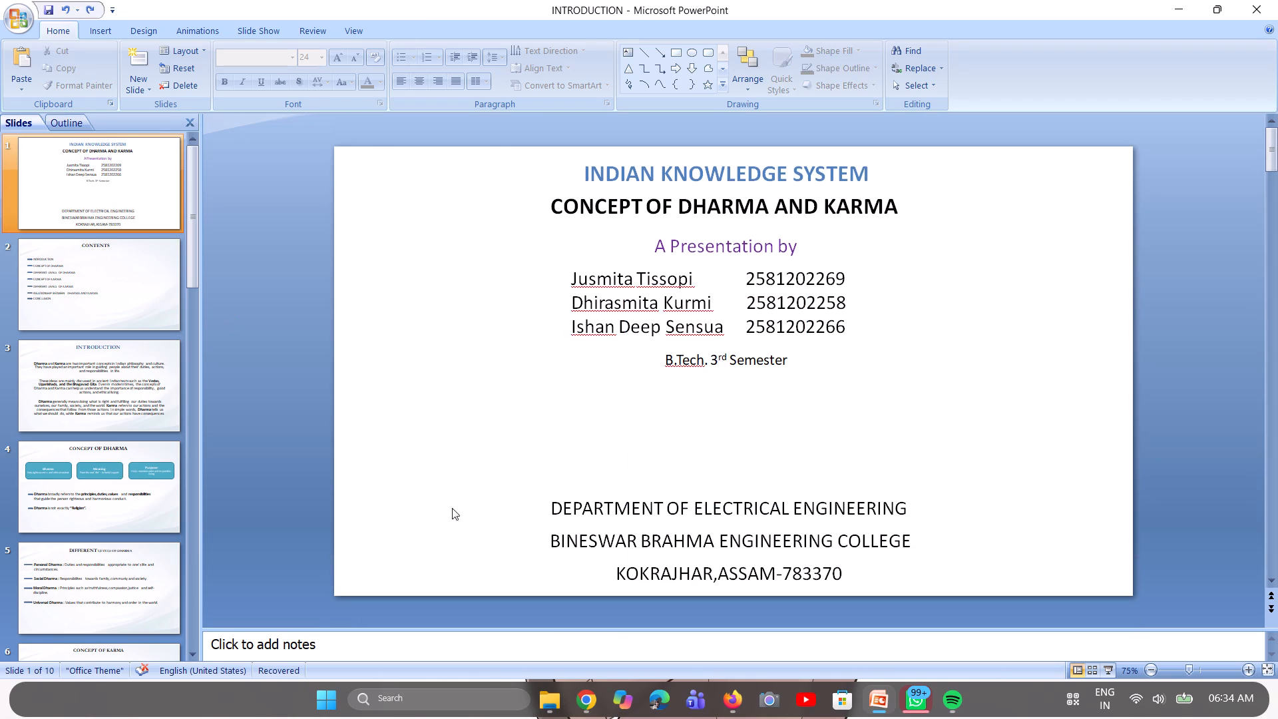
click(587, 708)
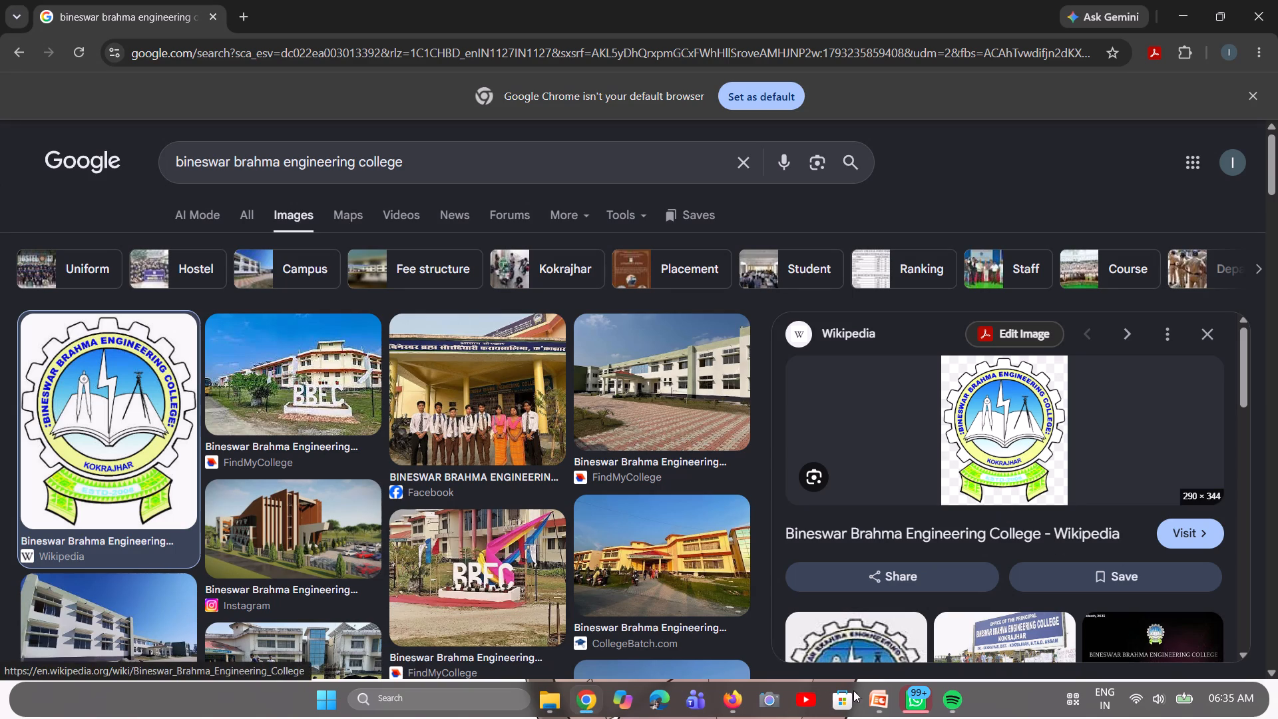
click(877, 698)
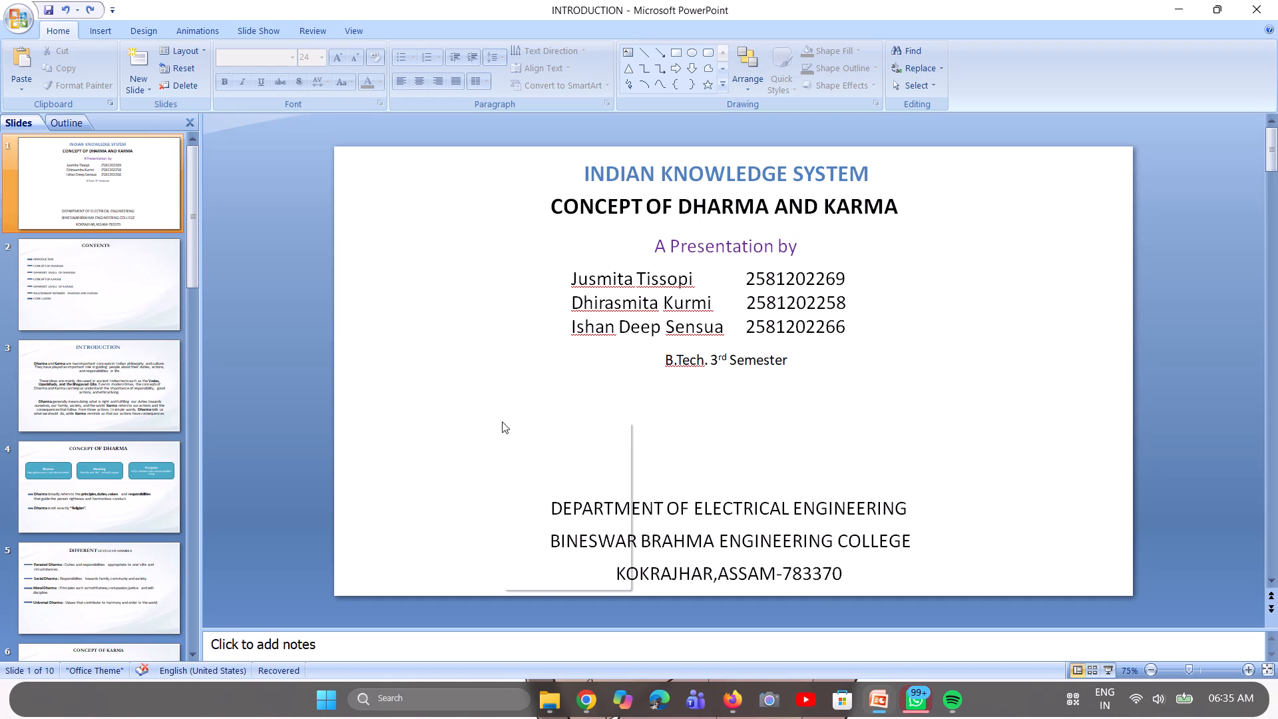
Paste the college emblem on the title slide and move it to the middle, just above the department line.
right_click(502, 421)
click(548, 469)
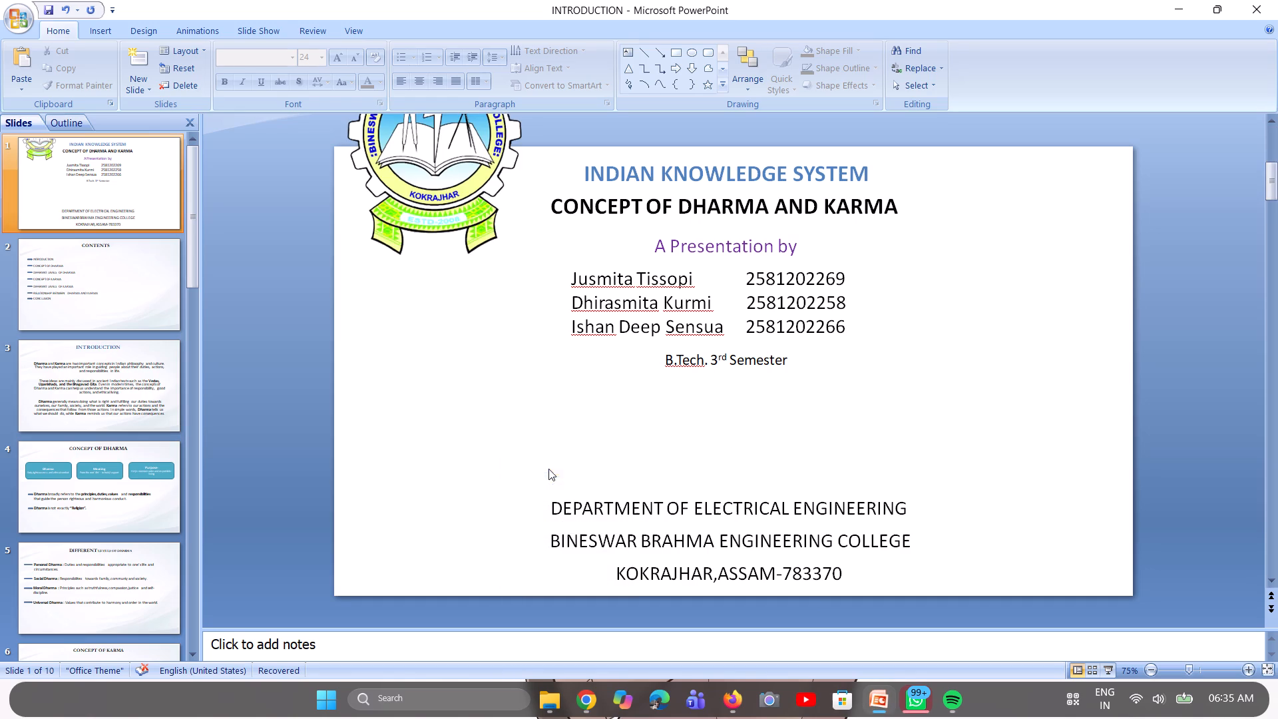
drag(444, 218, 718, 436)
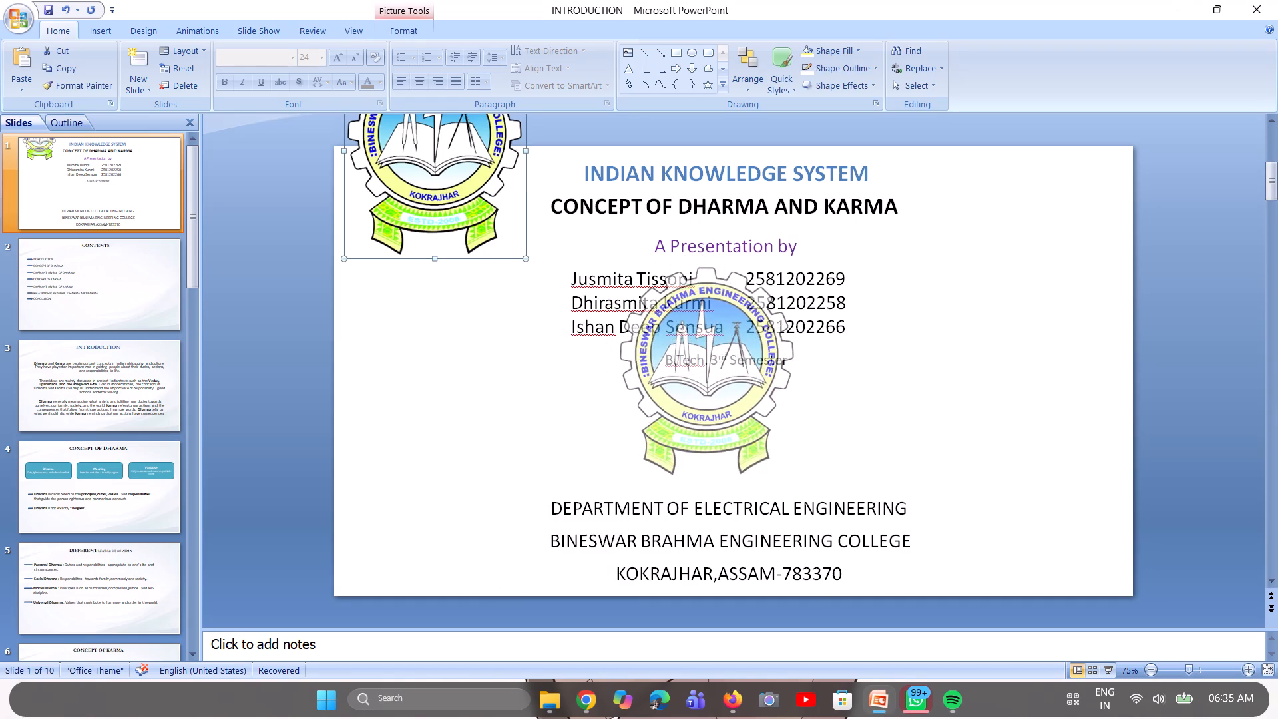
drag(718, 436, 732, 446)
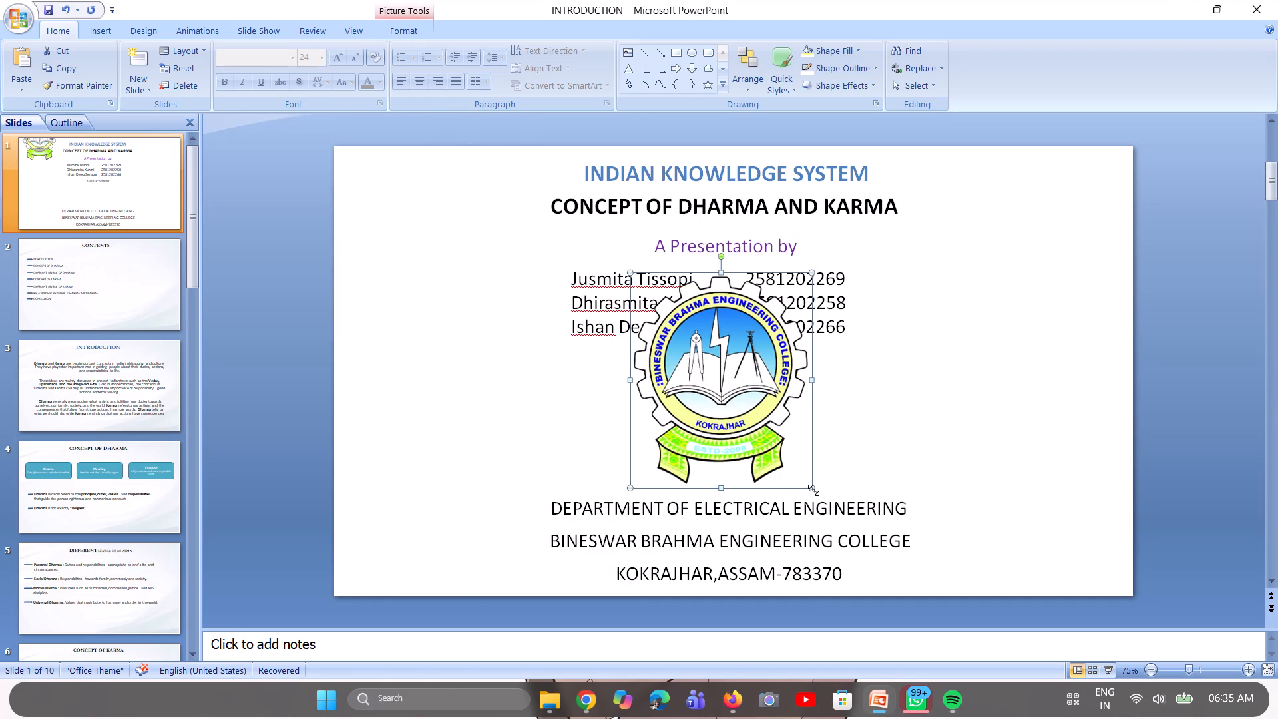
Shrink the college emblem on the title slide and place it between the B.Tech. 3rd Semester line and the department line.
drag(815, 489, 744, 380)
drag(709, 349, 755, 437)
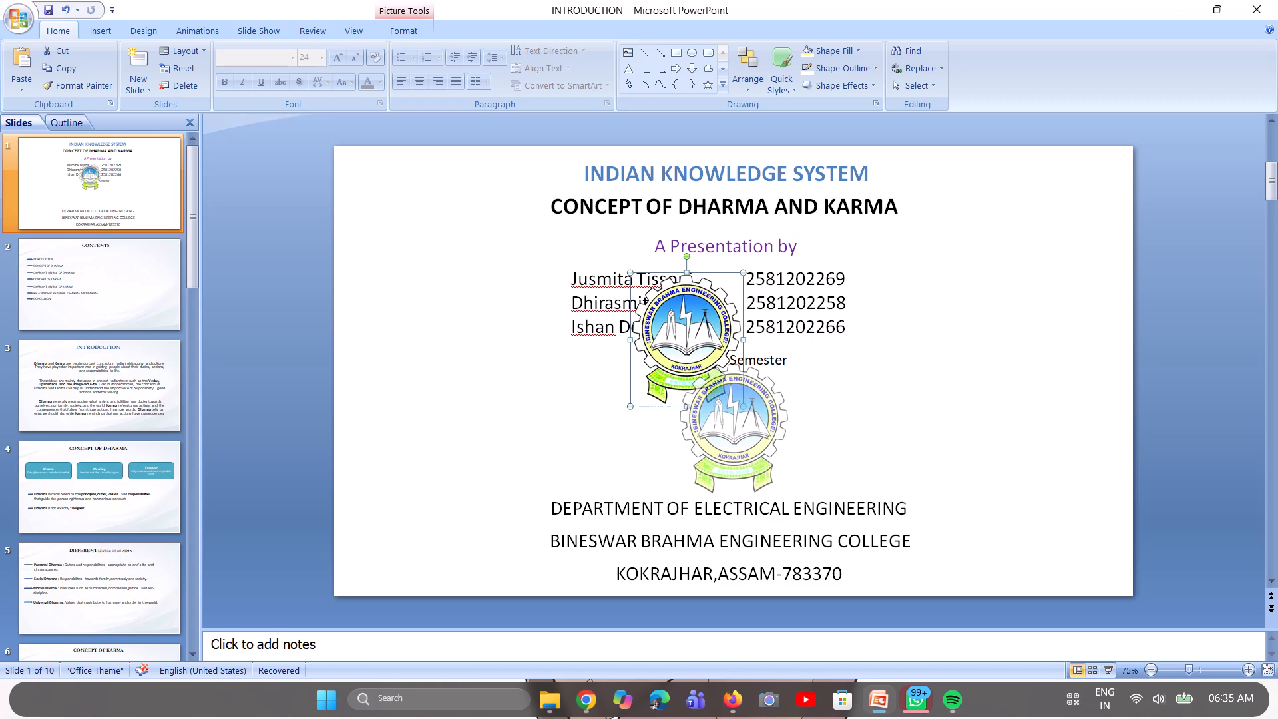
drag(755, 437, 753, 437)
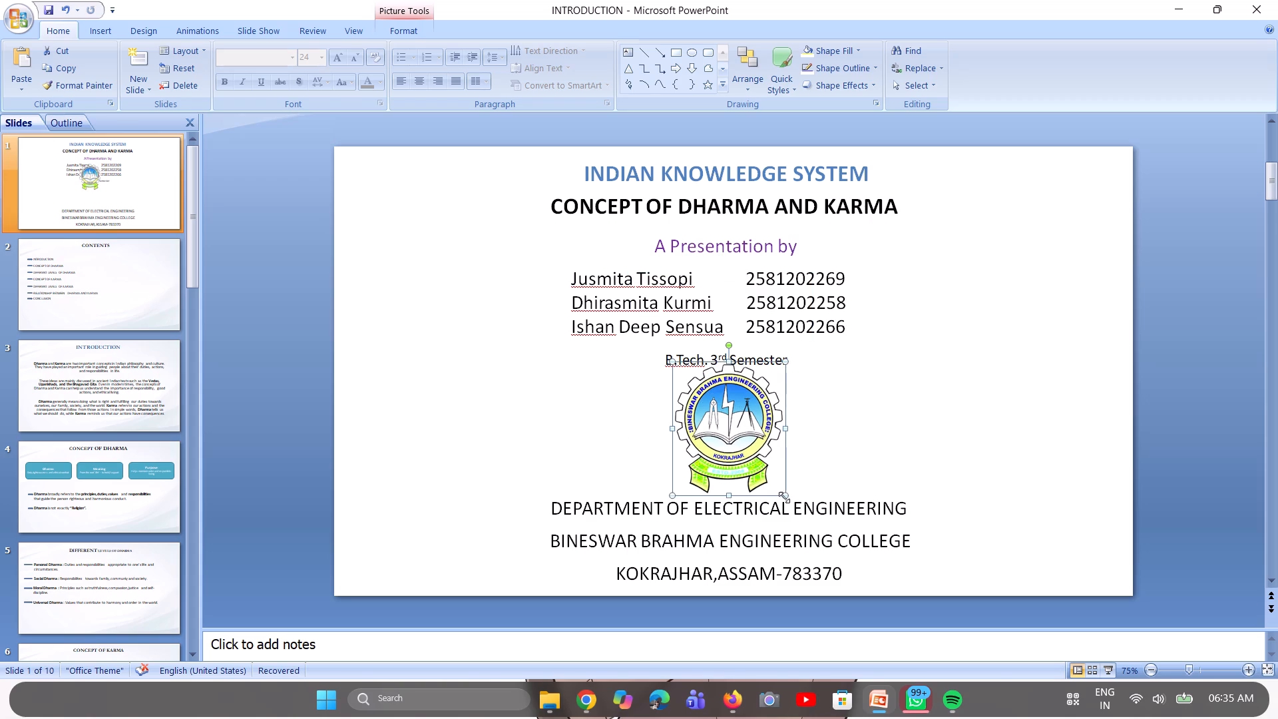
drag(783, 496, 770, 477)
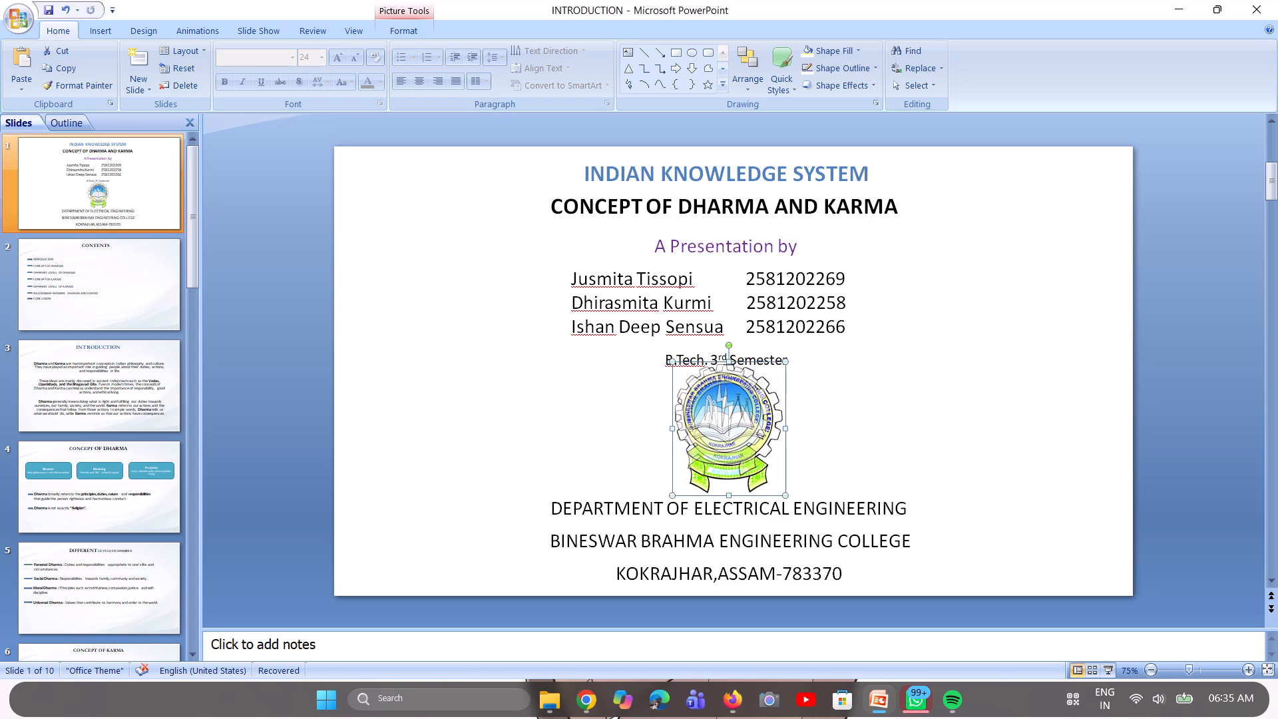
drag(770, 477, 761, 472)
drag(718, 411, 730, 429)
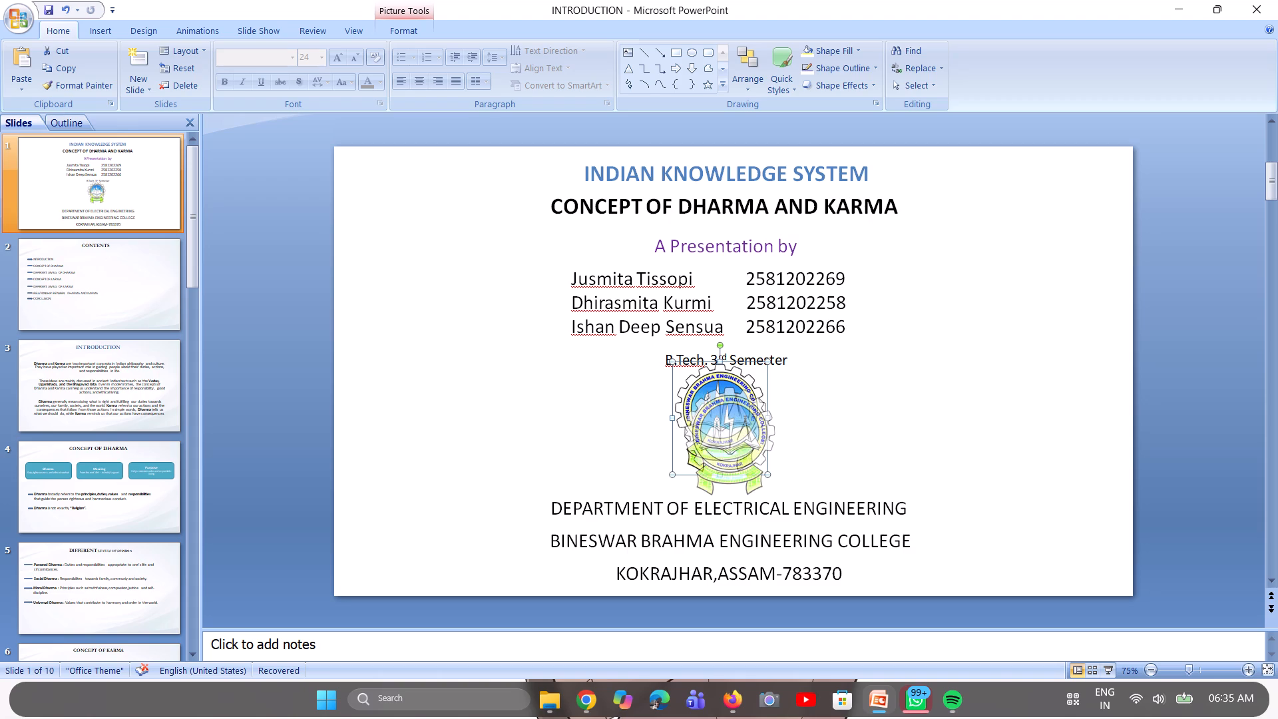
drag(730, 429, 719, 417)
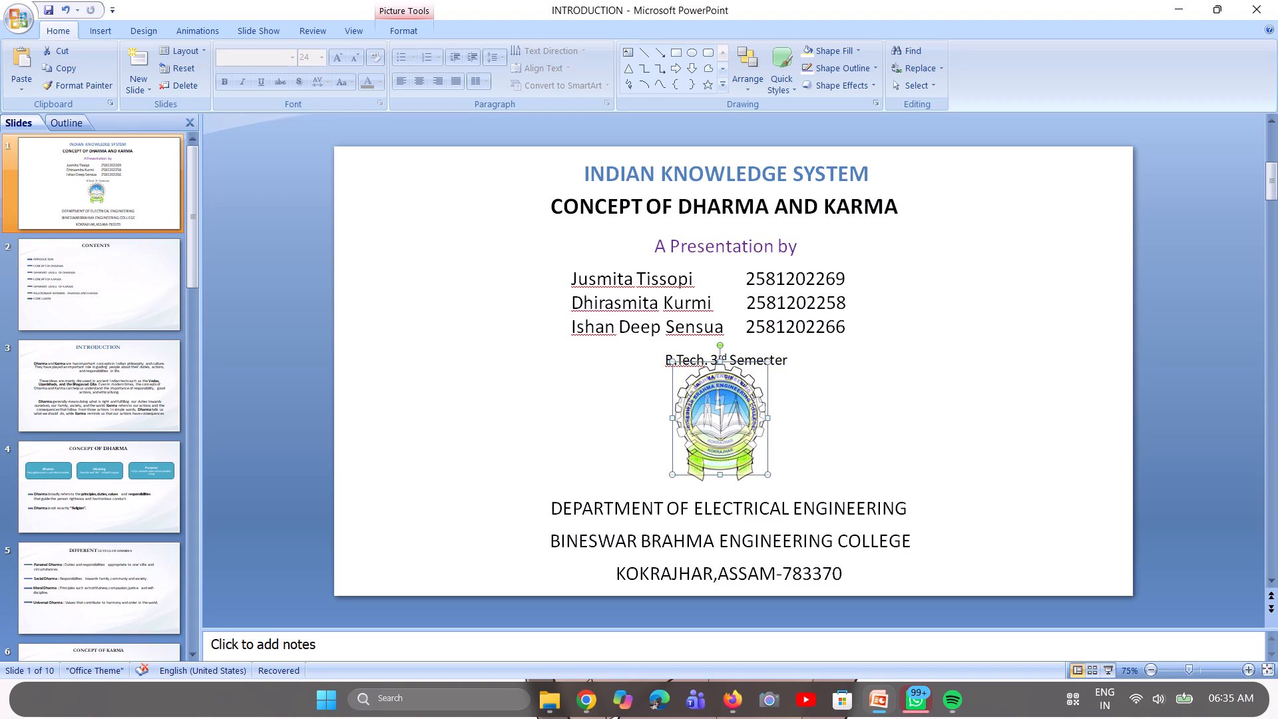
drag(719, 417, 721, 417)
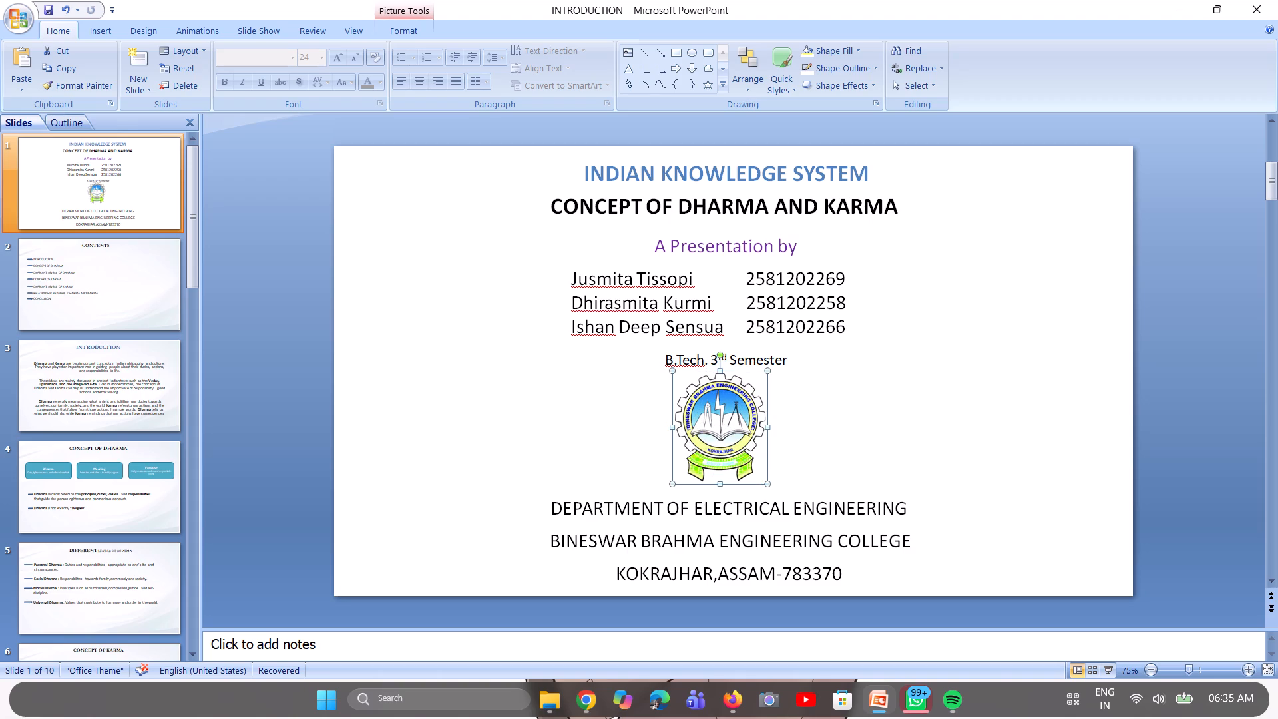
click(618, 389)
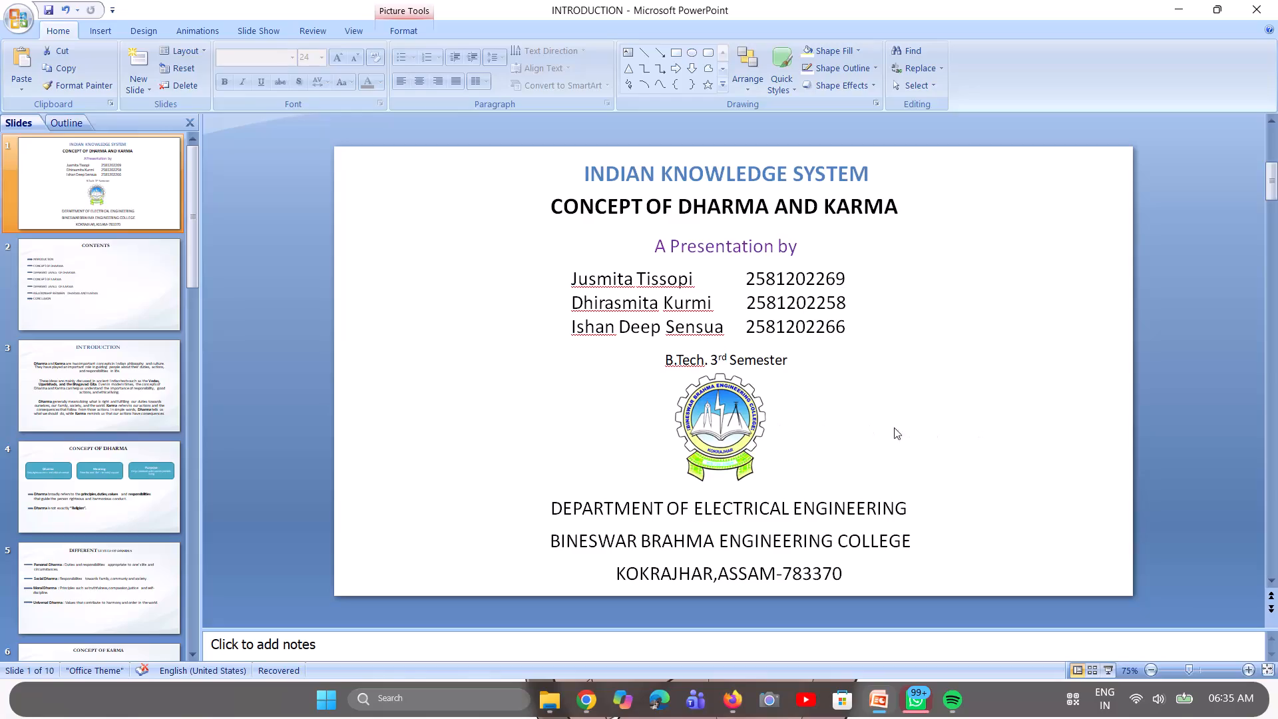
Fine-tune the emblem's horizontal position so it sits centred beneath the B.Tech. 3rd Semester line.
drag(726, 417, 745, 419)
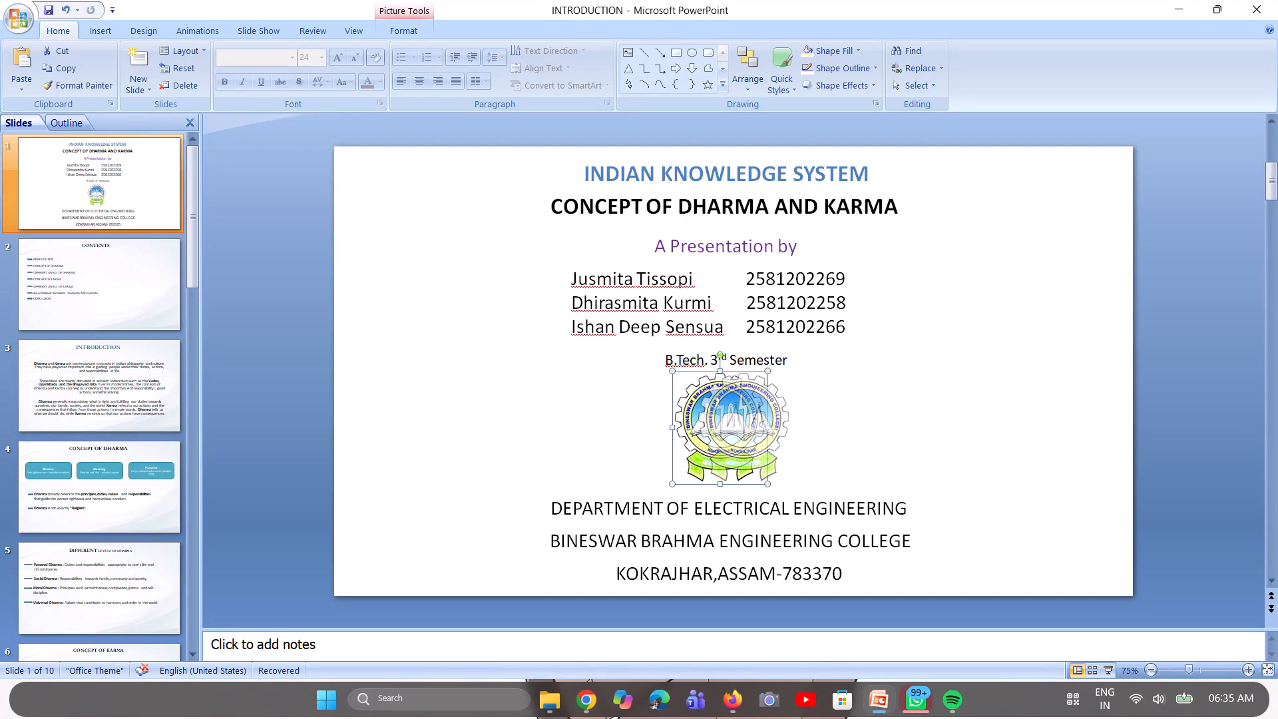
drag(745, 419, 740, 417)
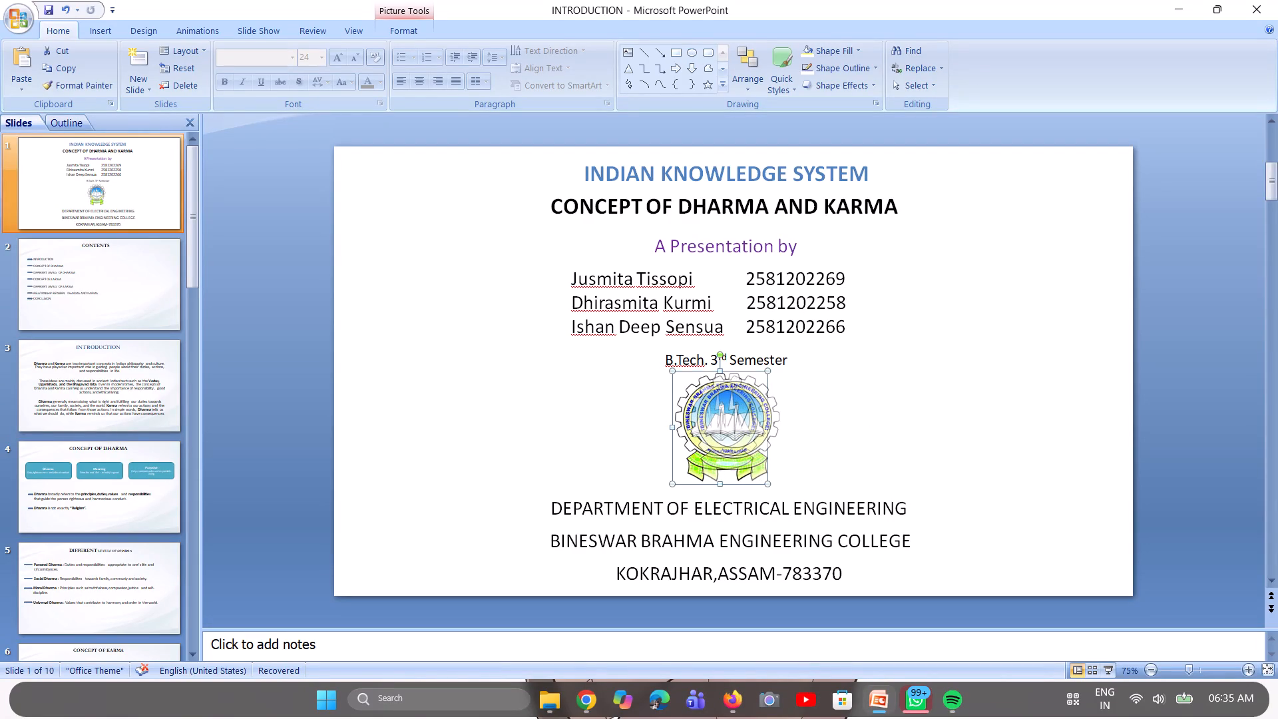
click(615, 407)
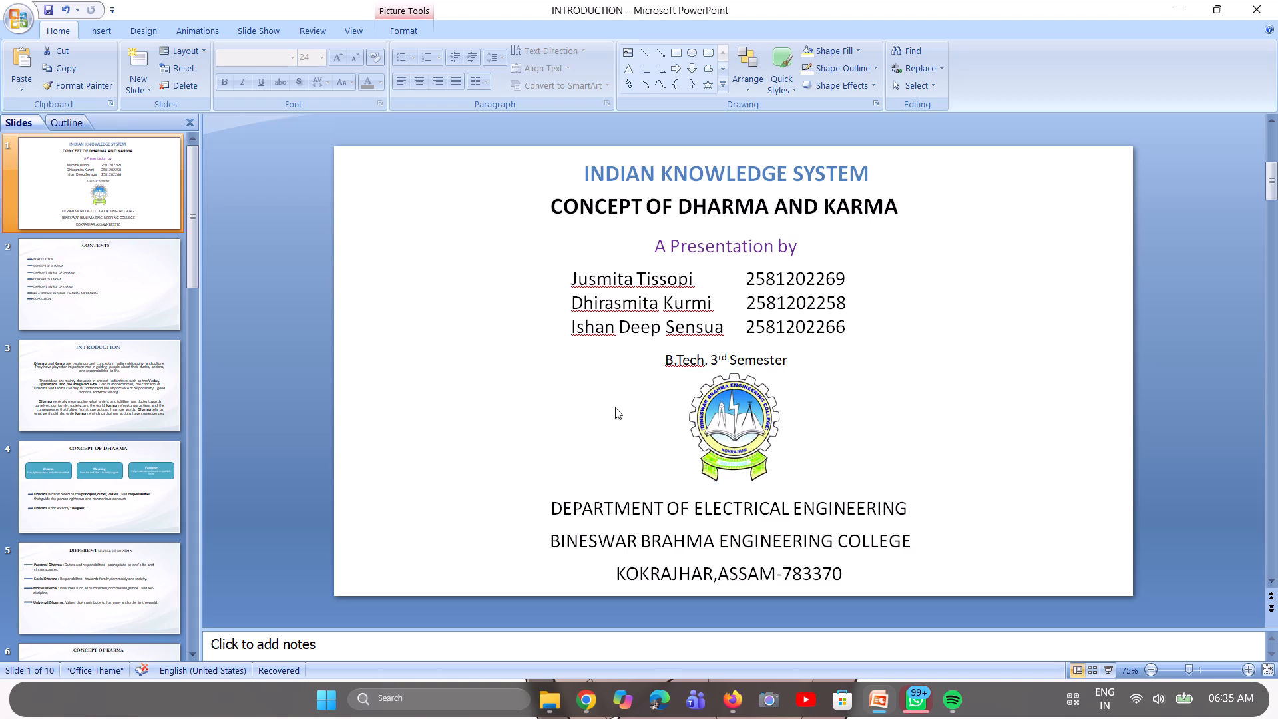
click(749, 388)
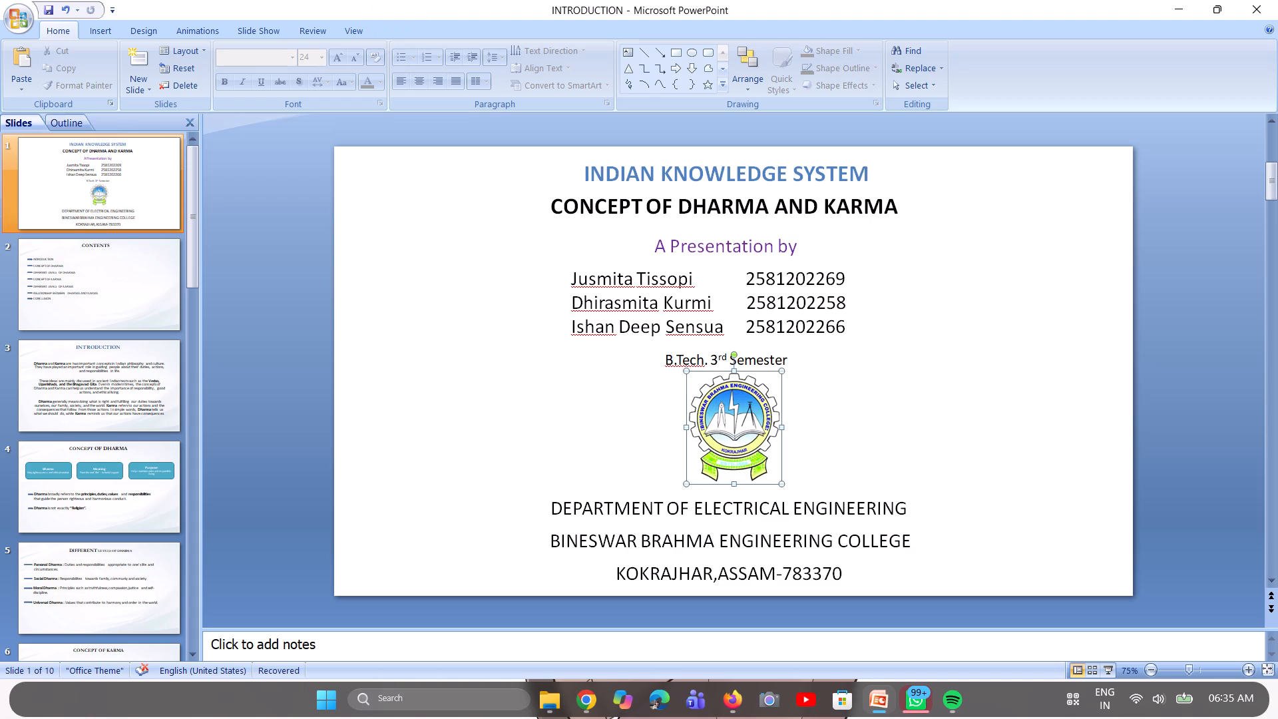
drag(742, 391, 730, 391)
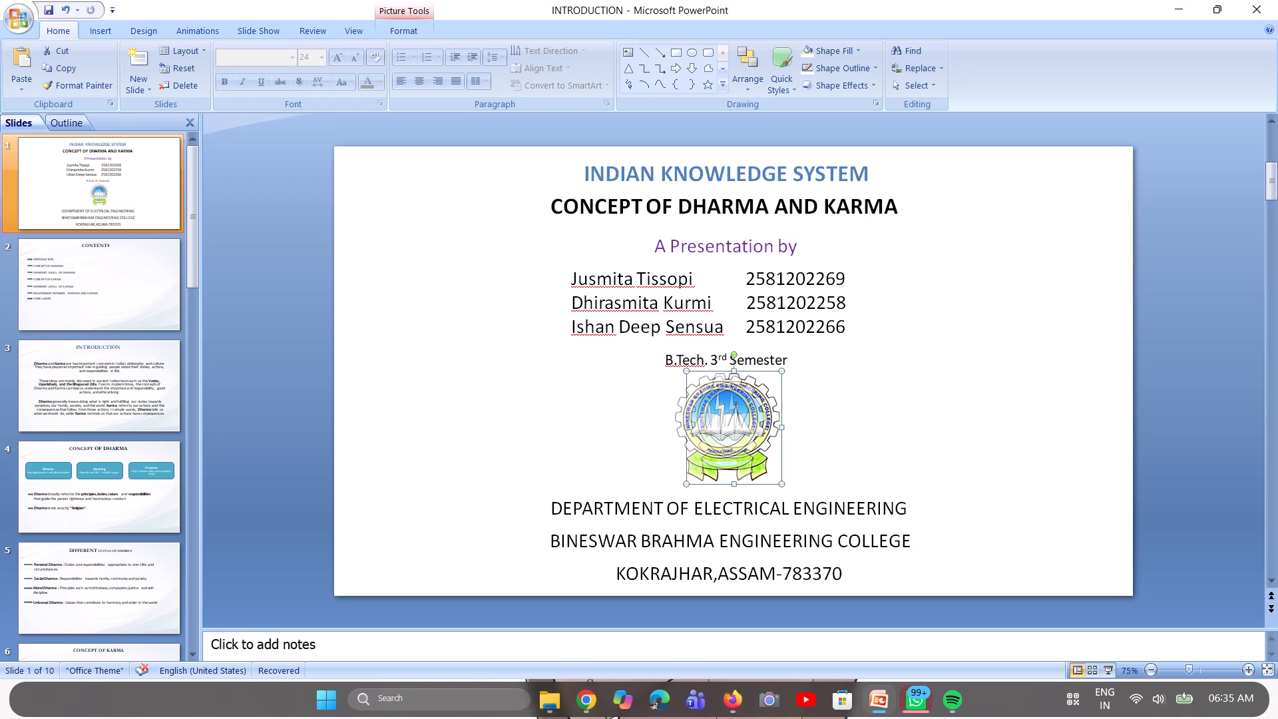
drag(730, 391, 732, 391)
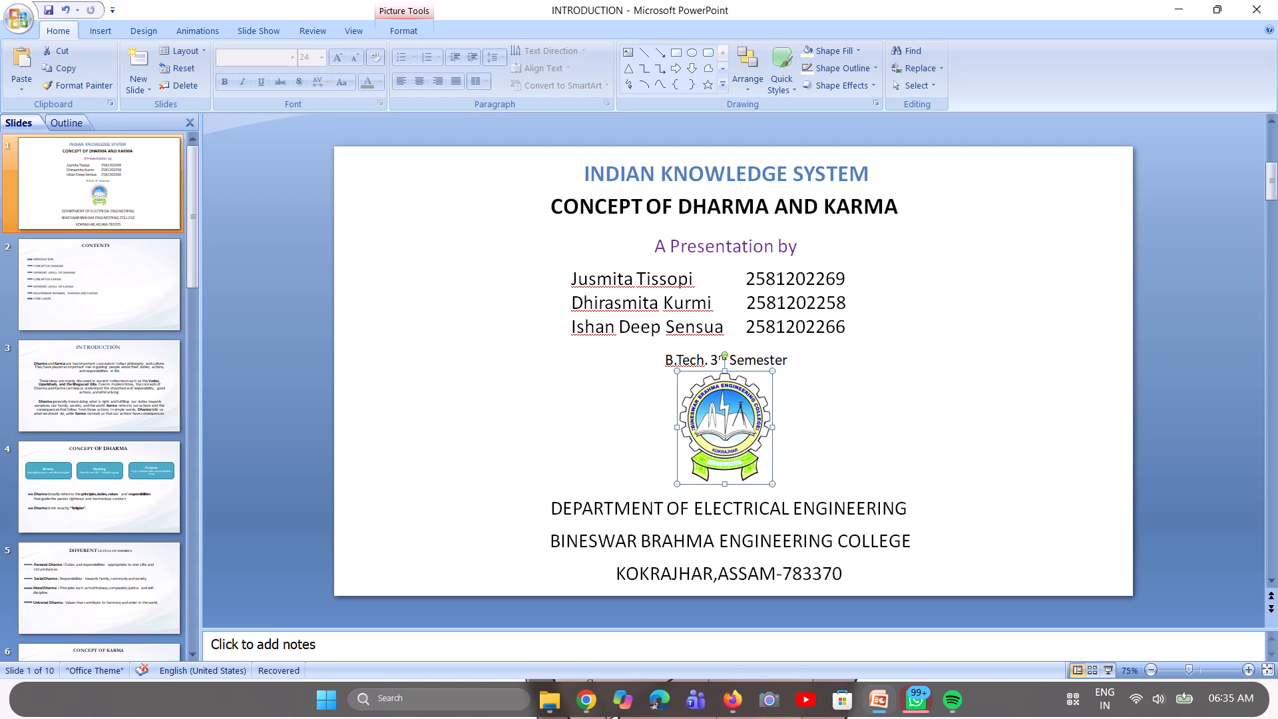
click(525, 431)
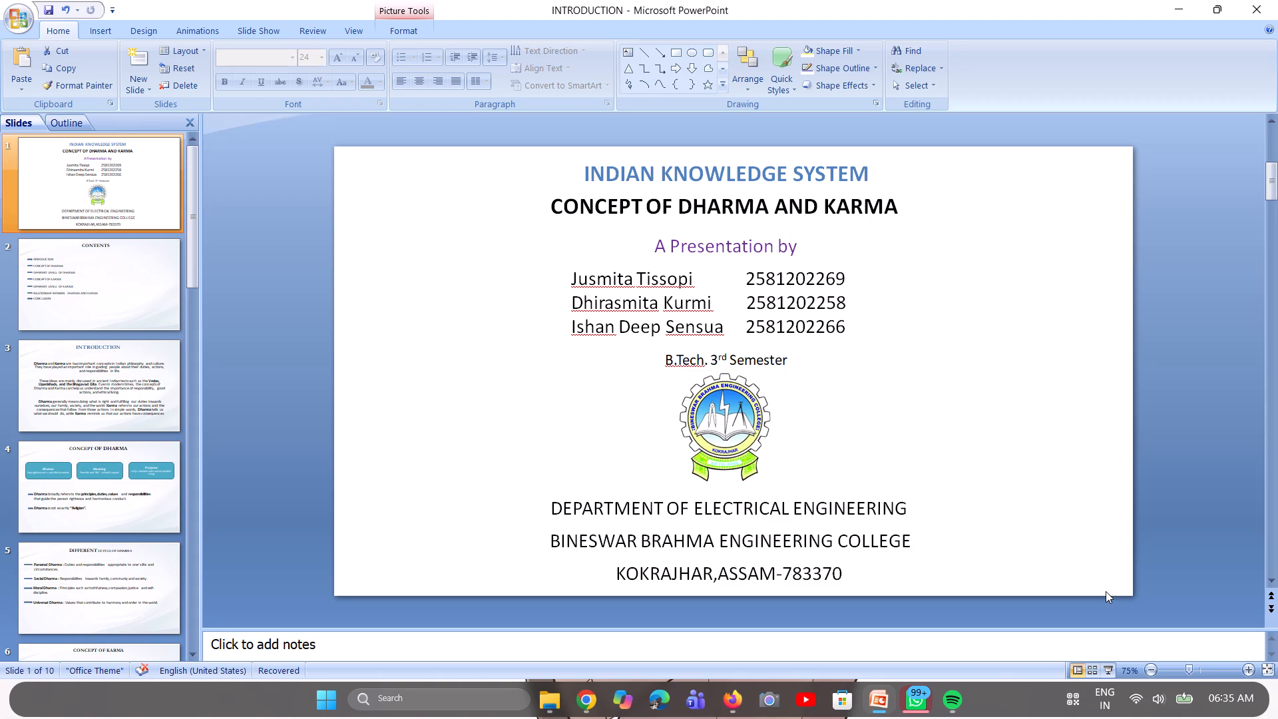
Close the INTRODUCTION presentation, saving its changes.
click(1273, 1)
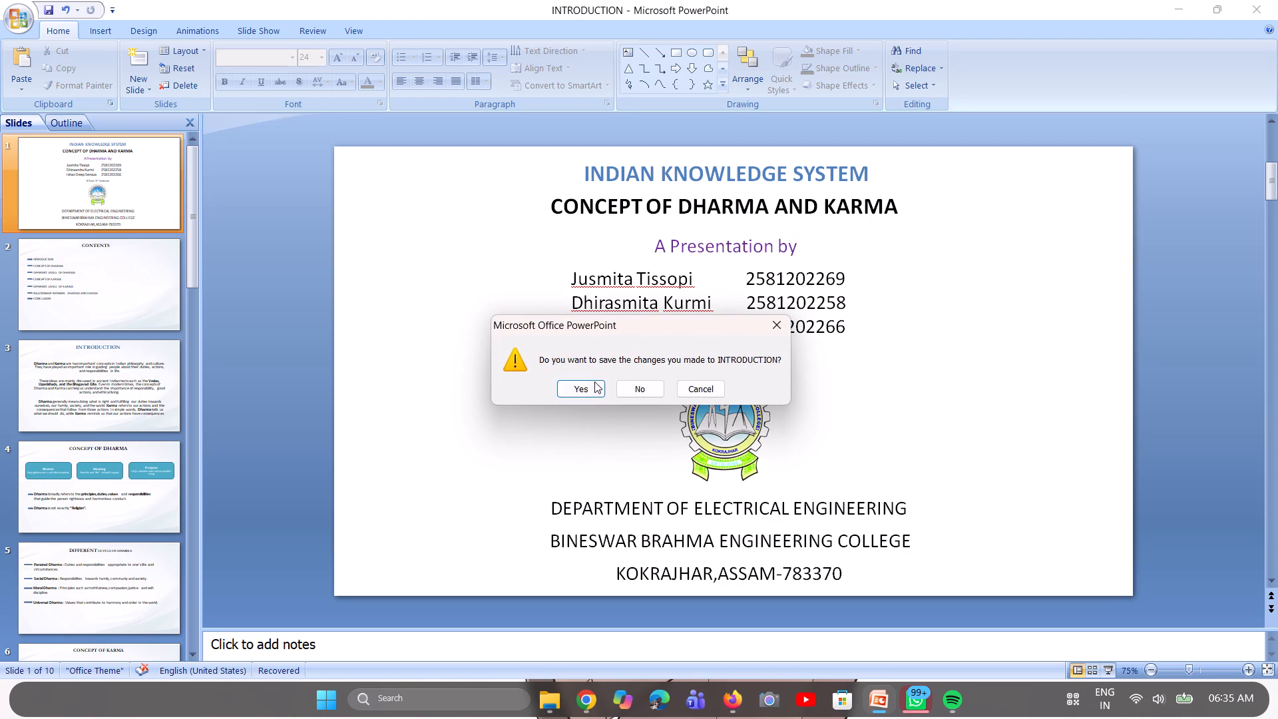
click(593, 382)
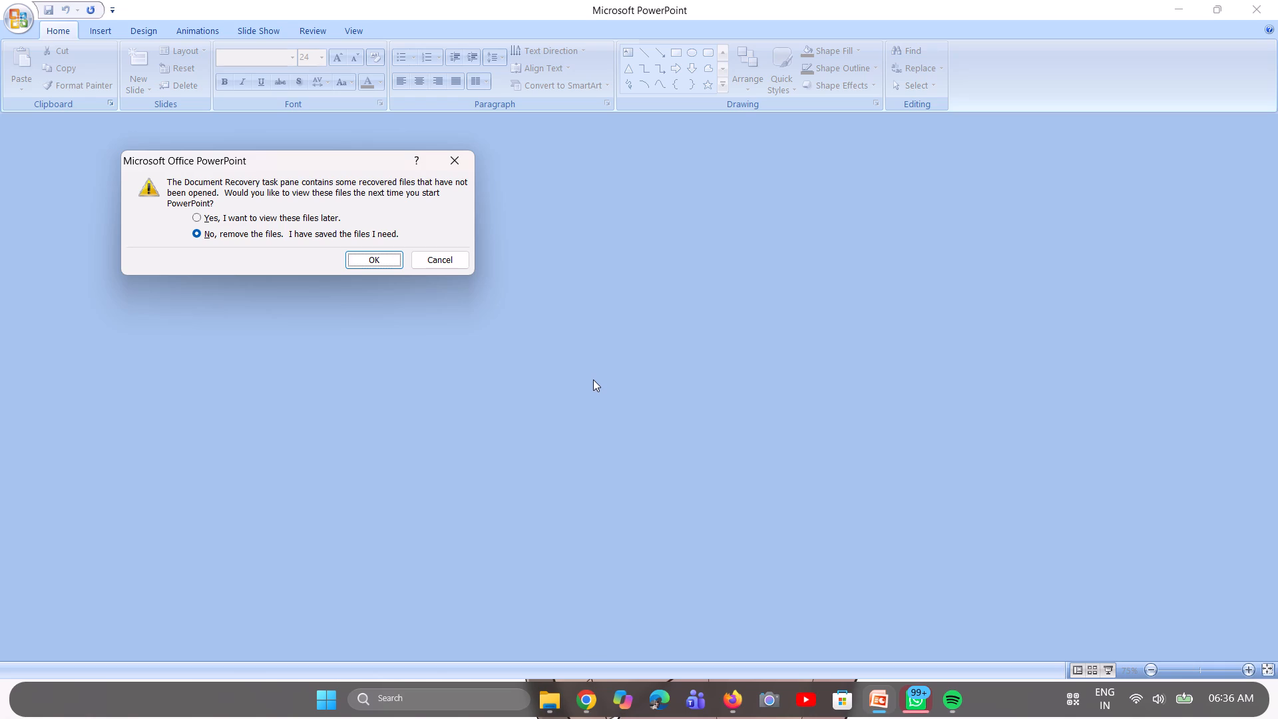
Reopen the recent INTRODUCTION presentation from File Explorer, choosing to keep the unopened recovered files for viewing later.
click(547, 696)
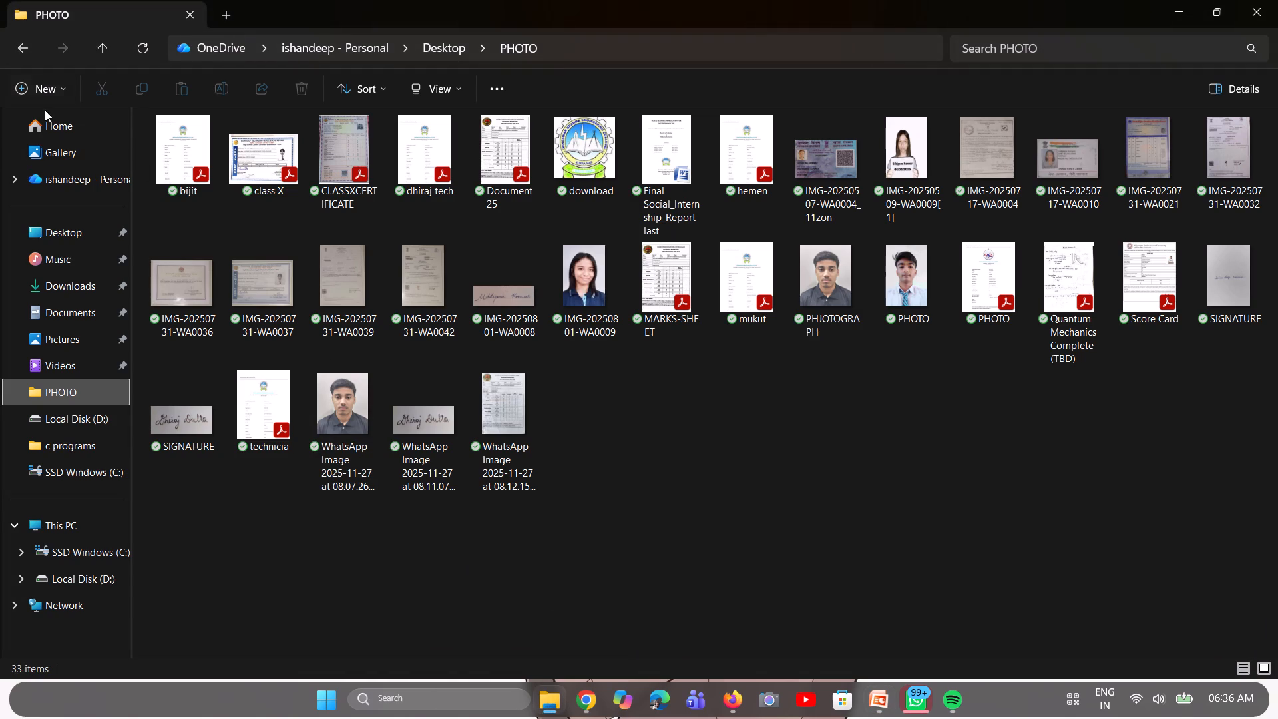
click(56, 126)
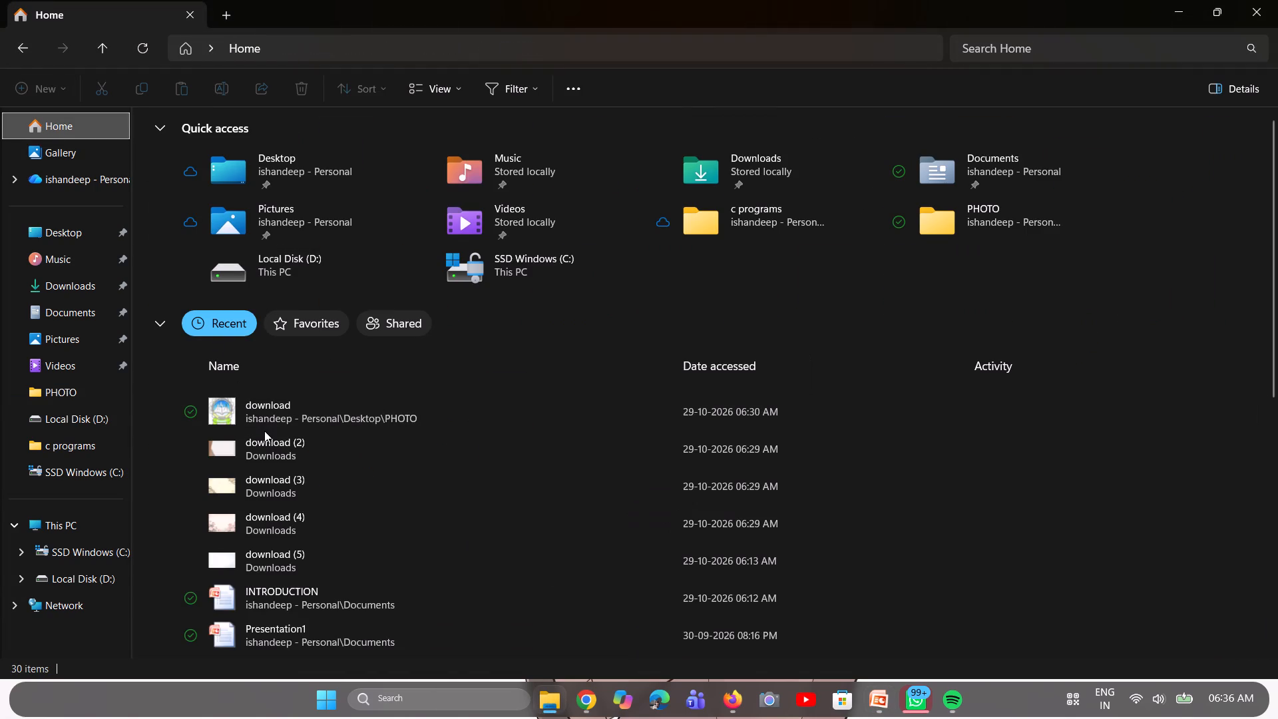
double_click(268, 582)
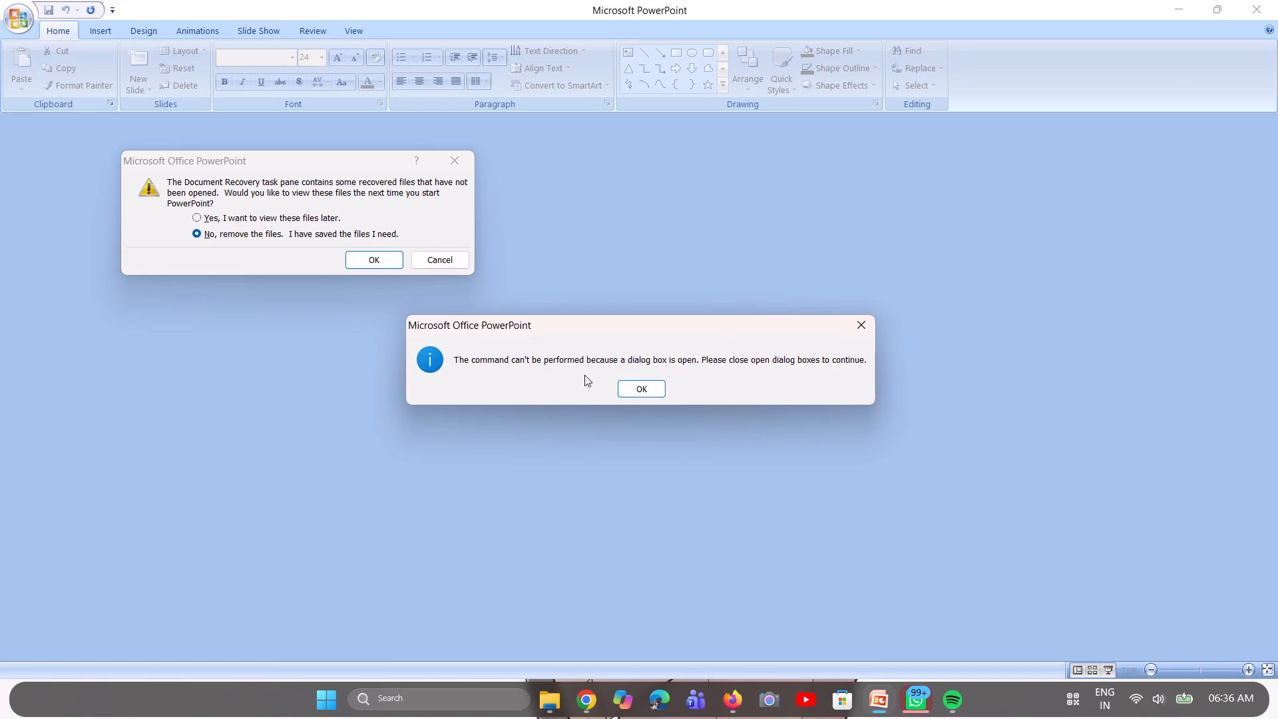
click(625, 386)
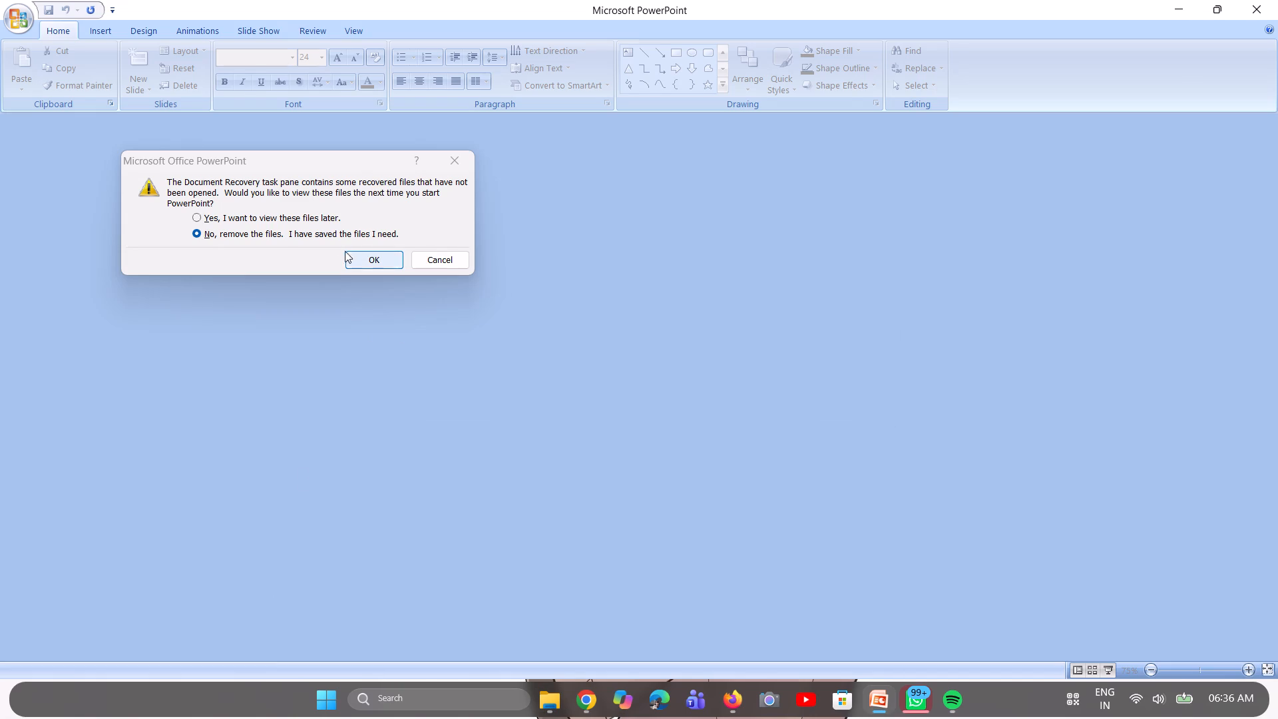
click(306, 222)
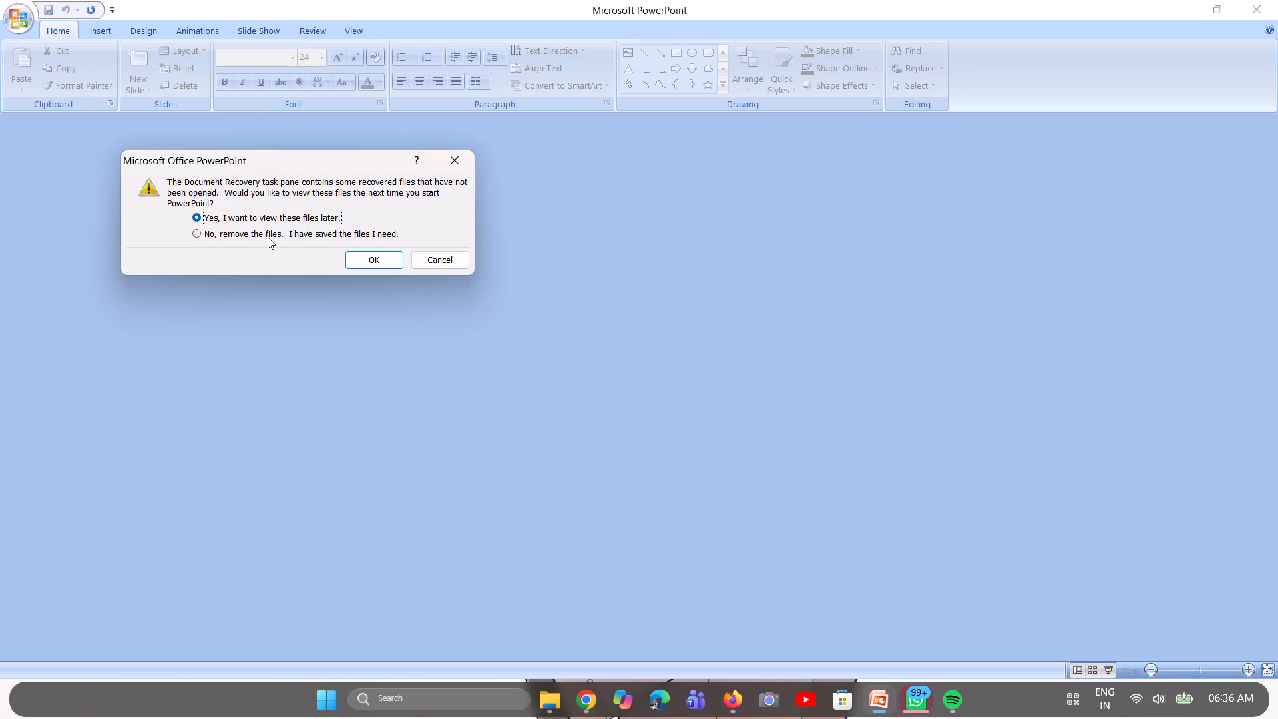
click(385, 262)
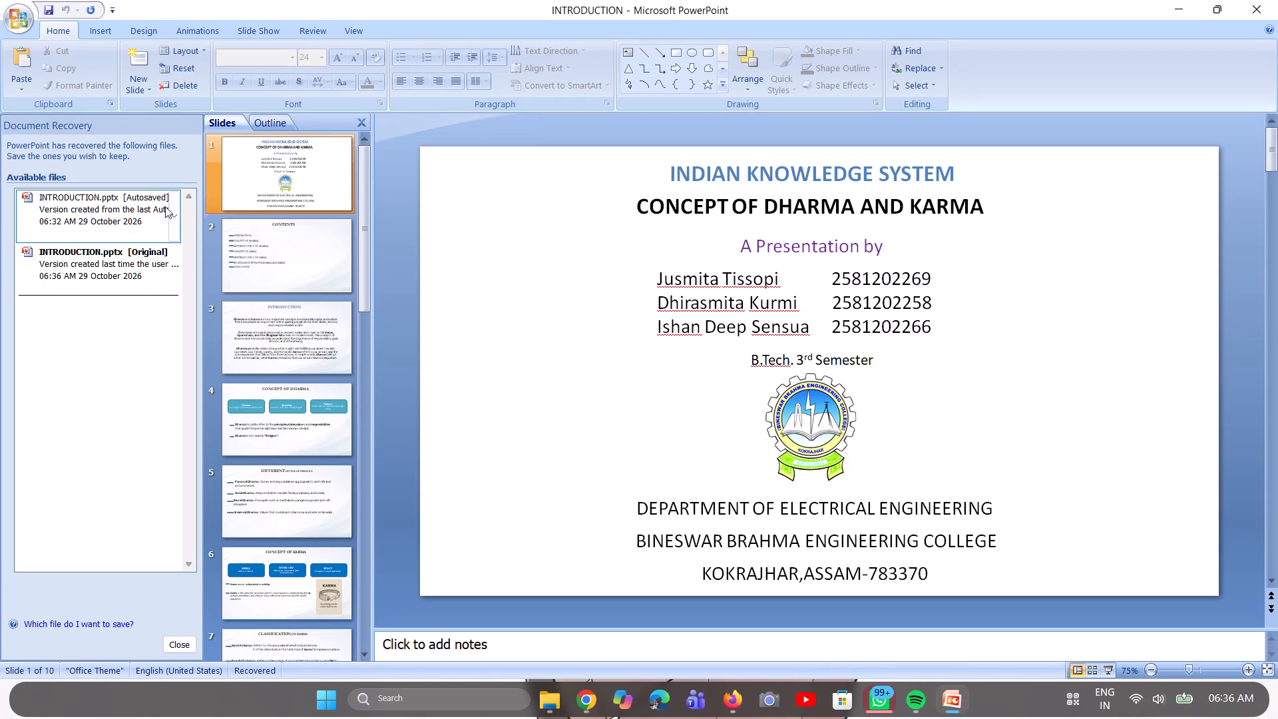
Save the recovered autosaved version of the presentation in Documents as INTRODUCTION [Autosaved].
click(184, 162)
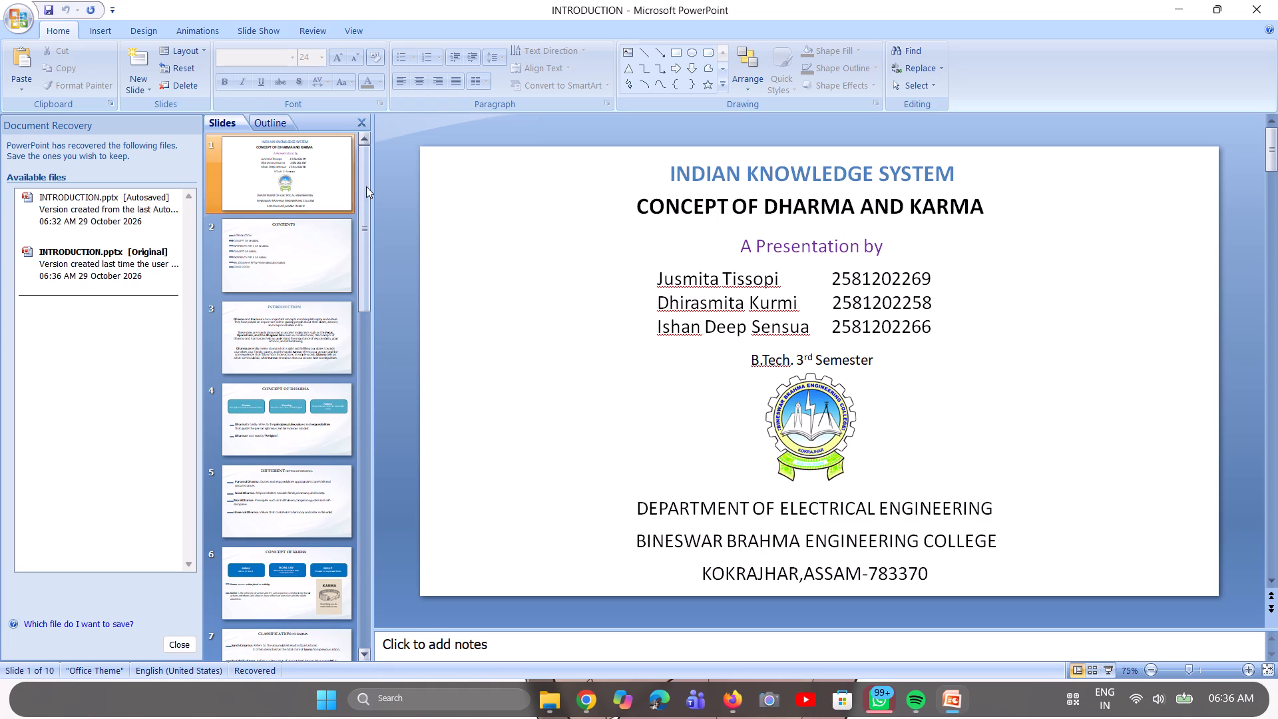
click(405, 186)
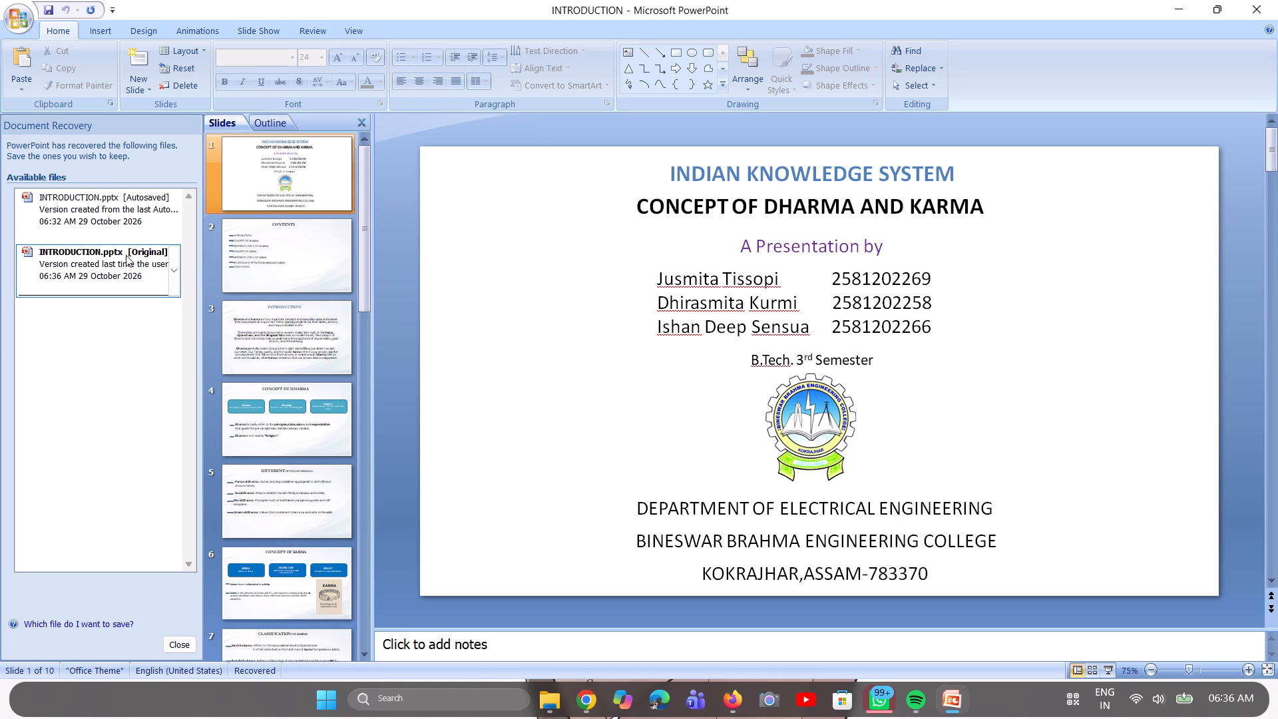
right_click(128, 217)
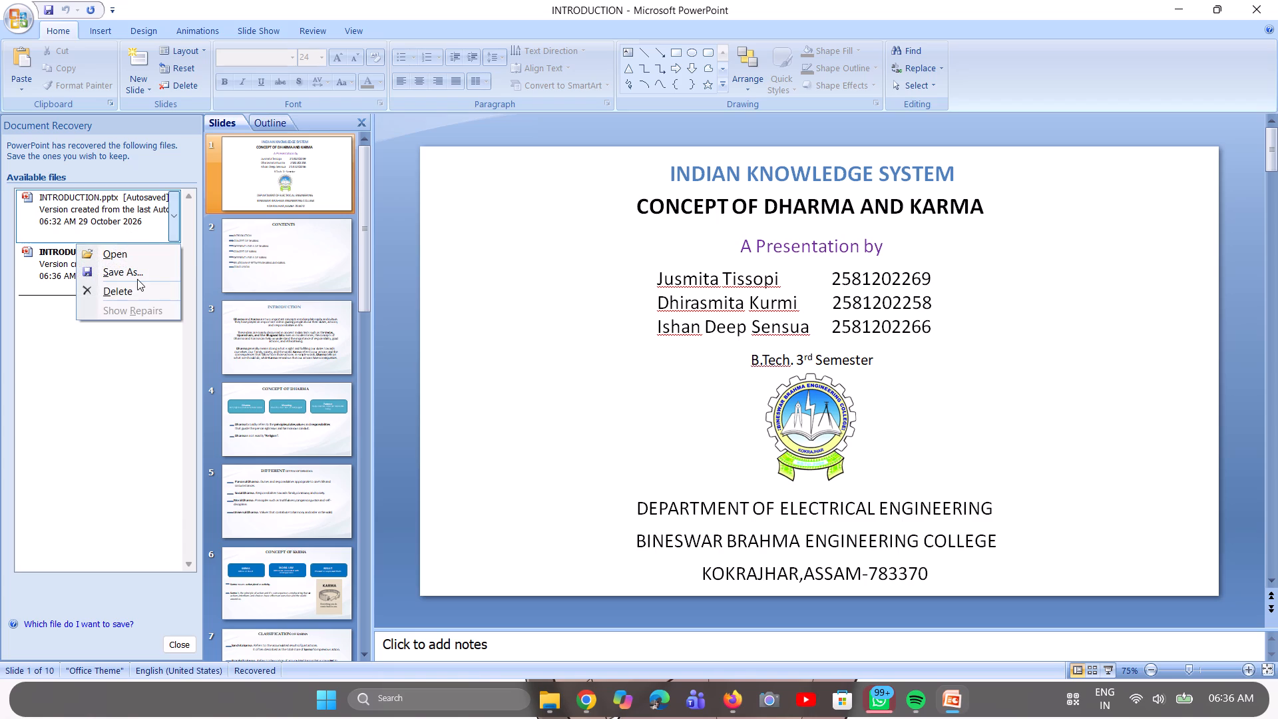
click(138, 270)
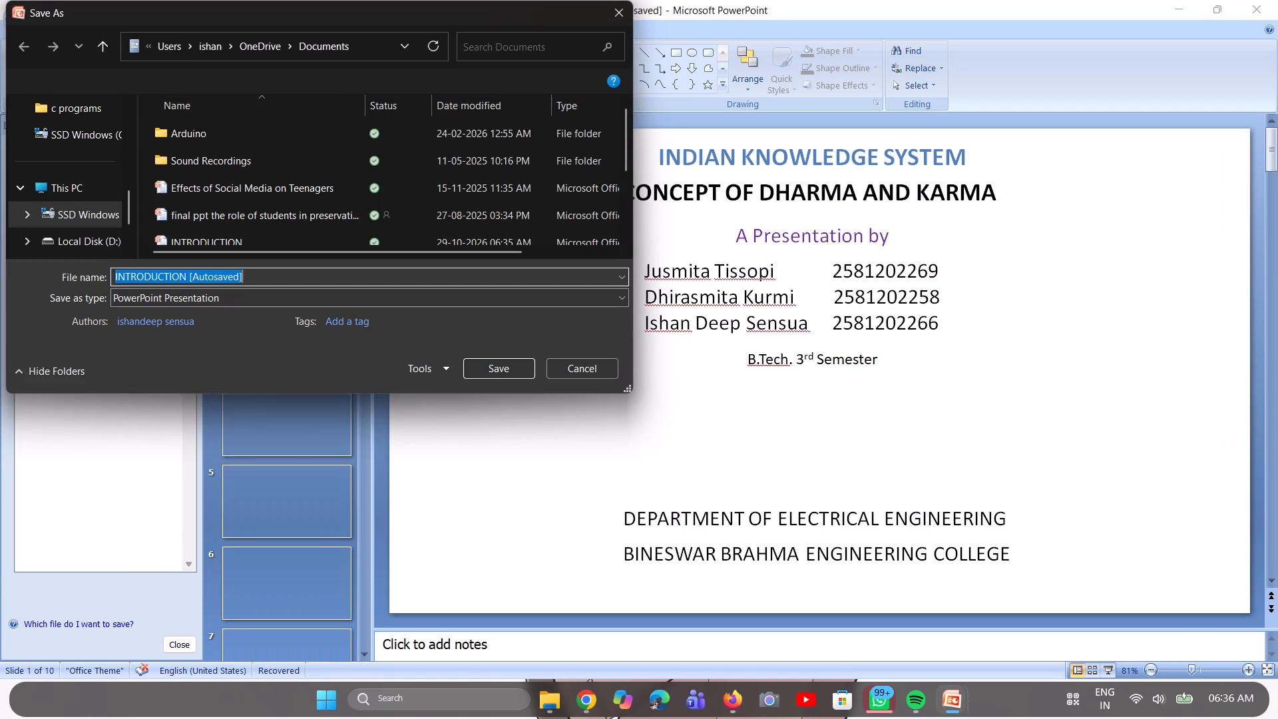
click(487, 366)
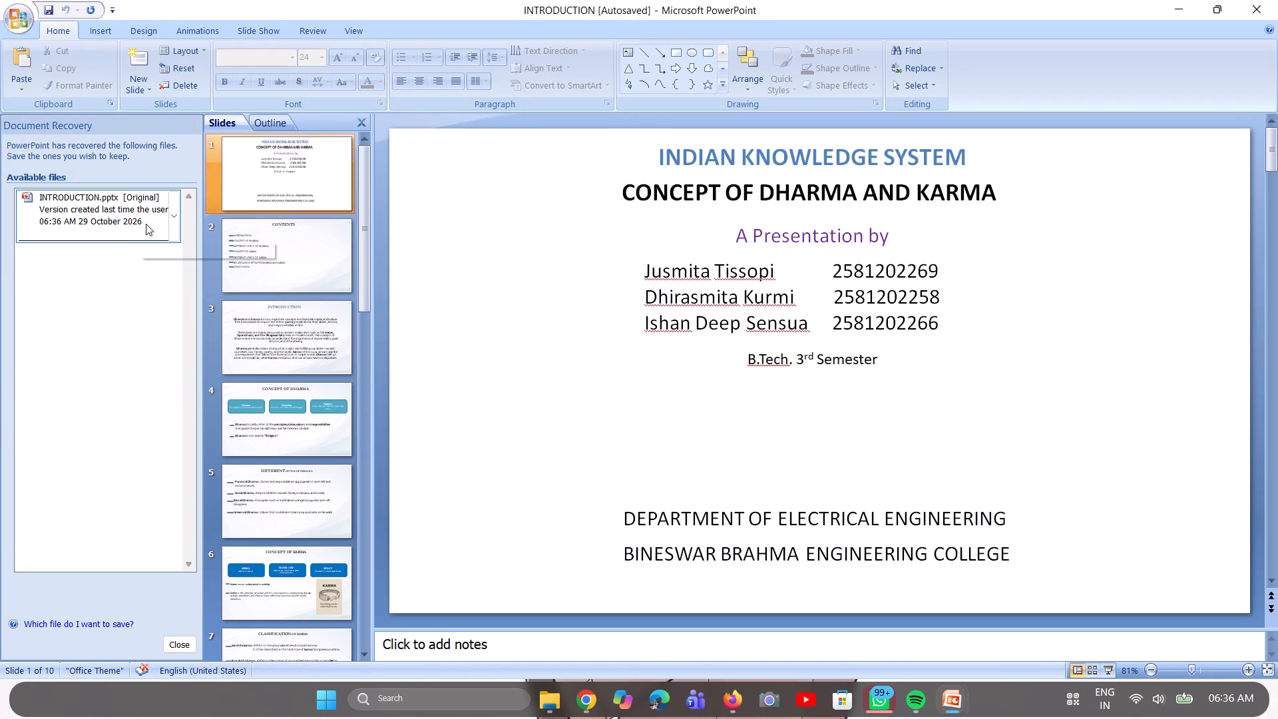
Open a read-only copy of the recent INTRODUCTION presentation from File Explorer to check its title slide.
right_click(146, 222)
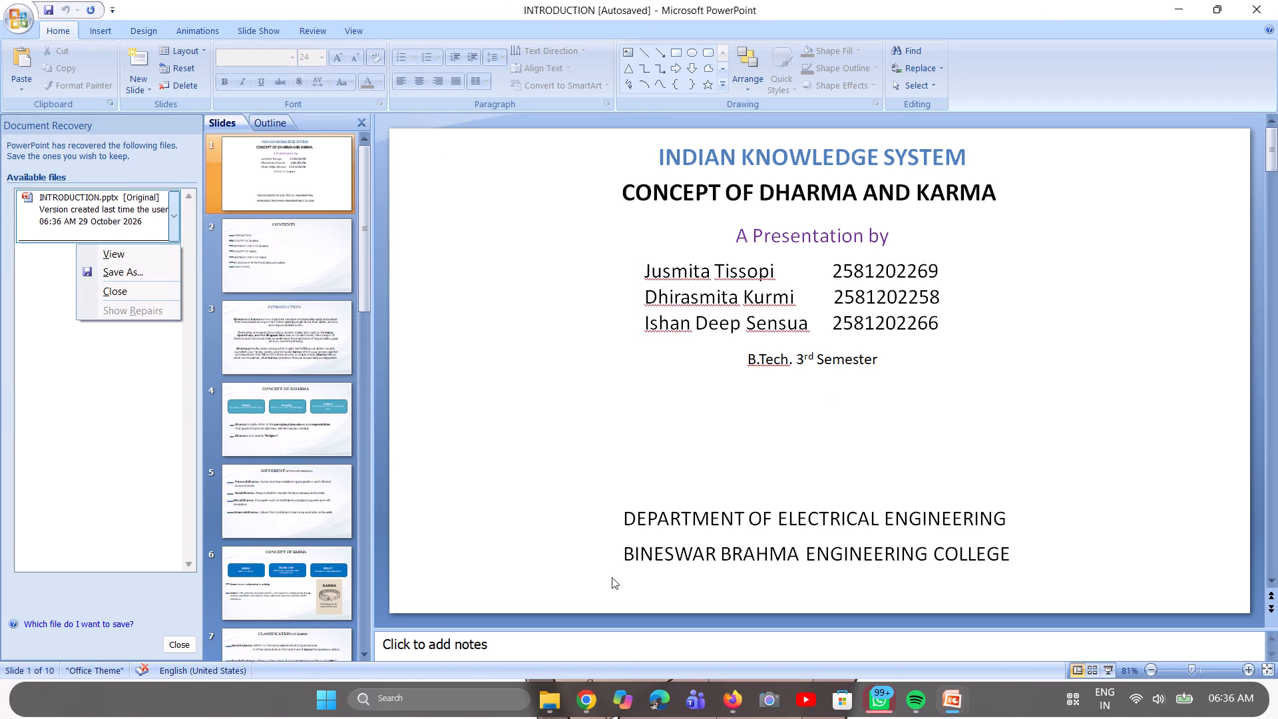
click(566, 695)
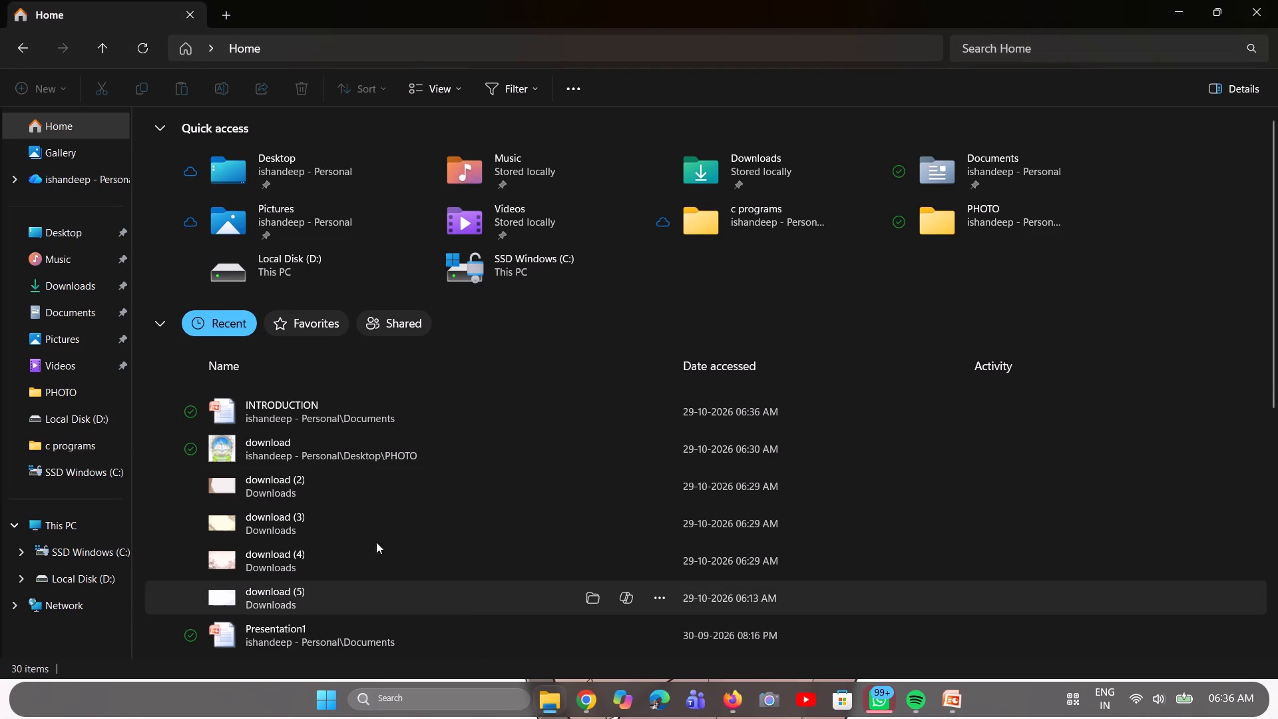
double_click(391, 405)
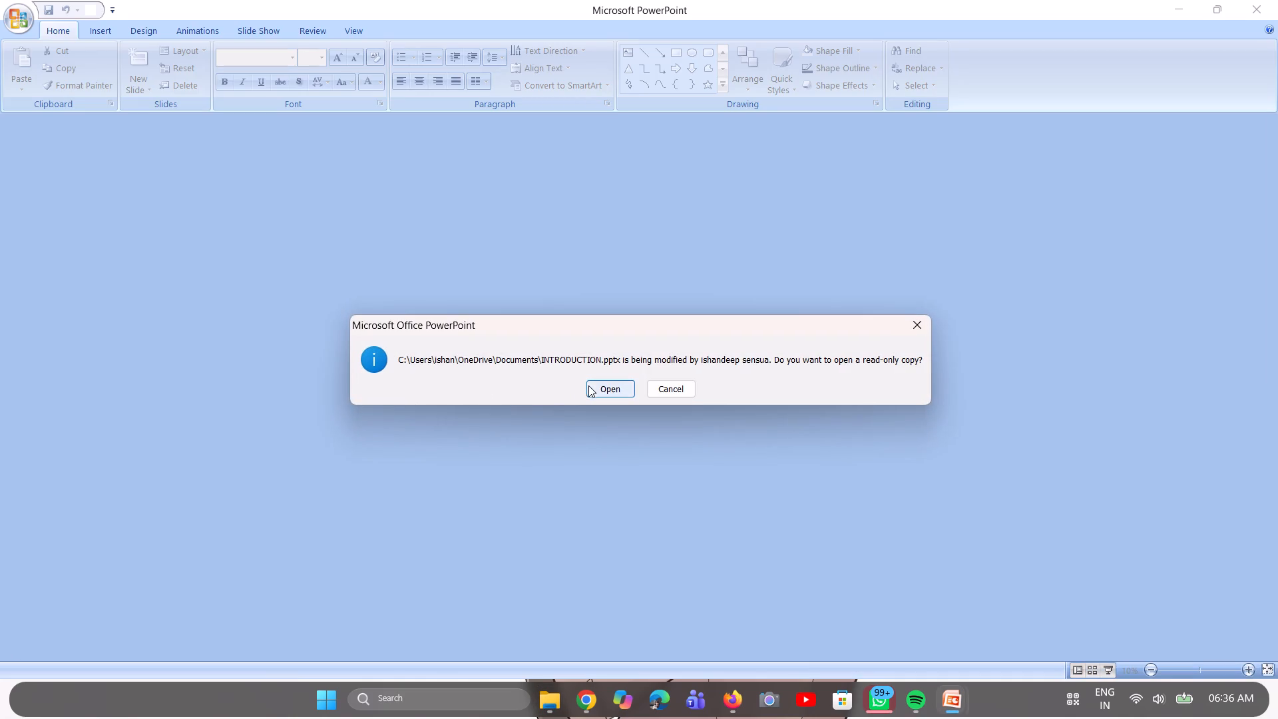
click(609, 386)
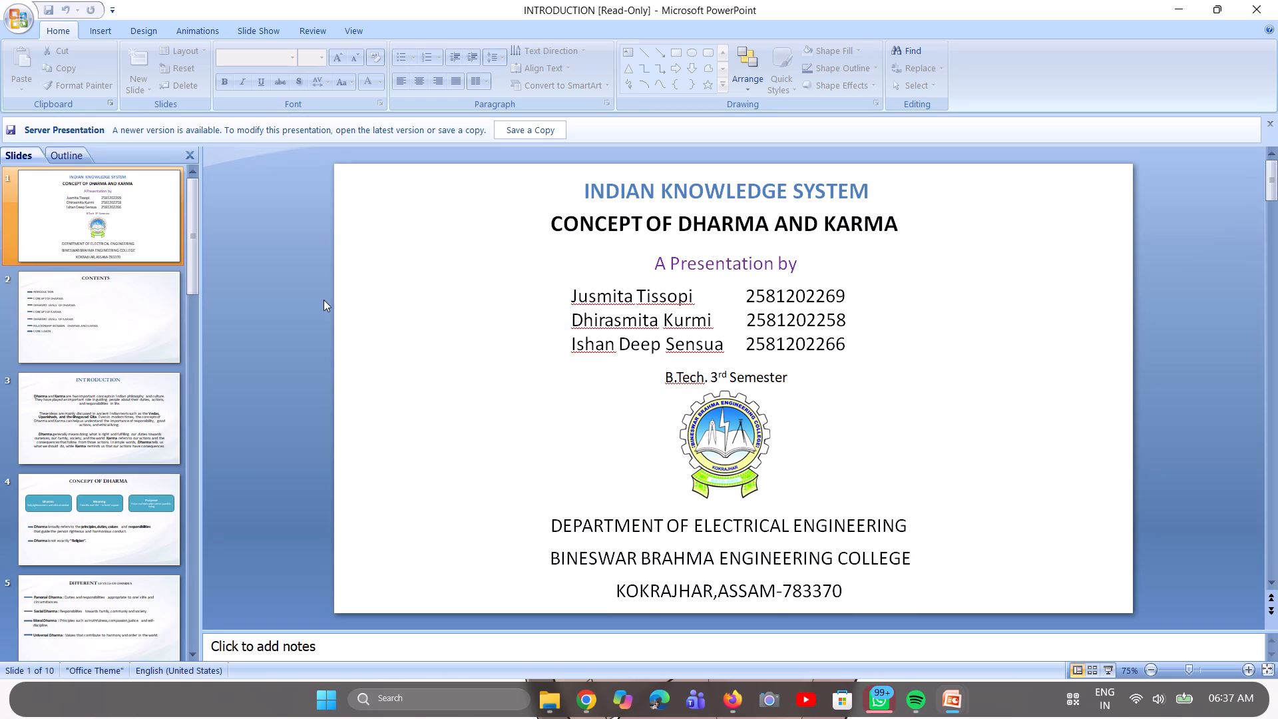
click(323, 300)
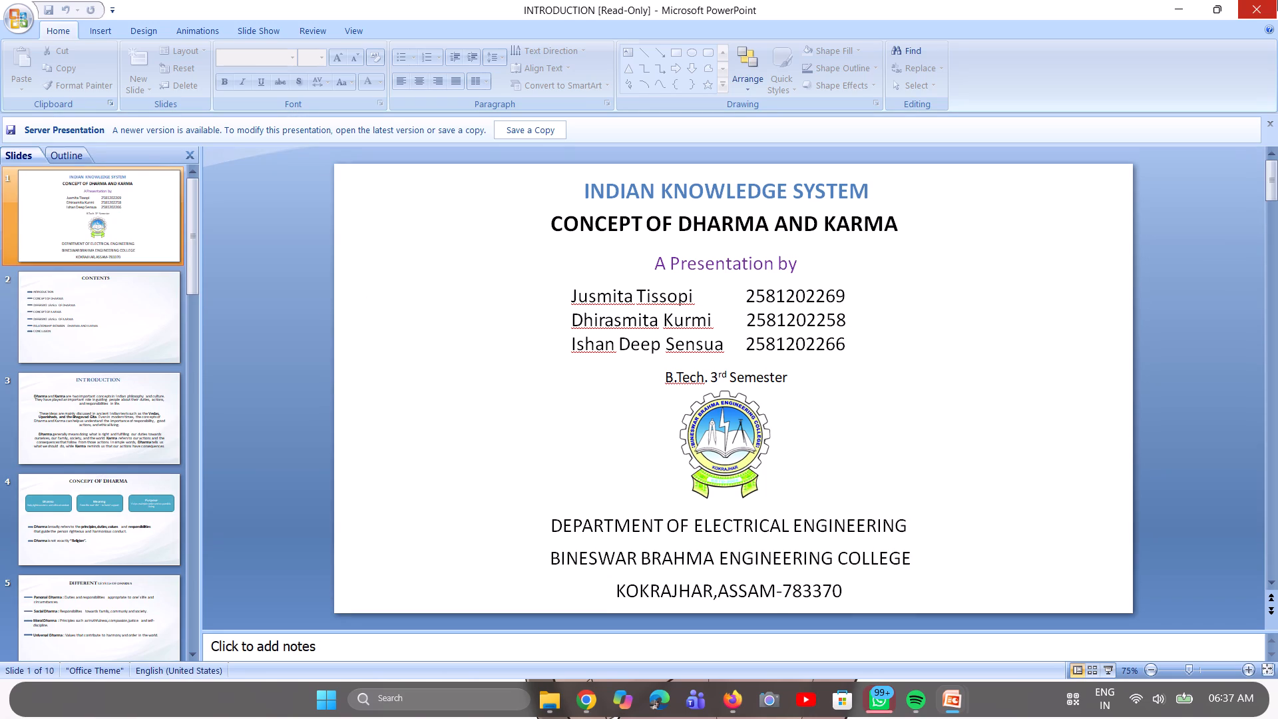
Close the read-only copy, File Explorer and the remaining open presentations.
click(1277, 0)
click(1277, 0)
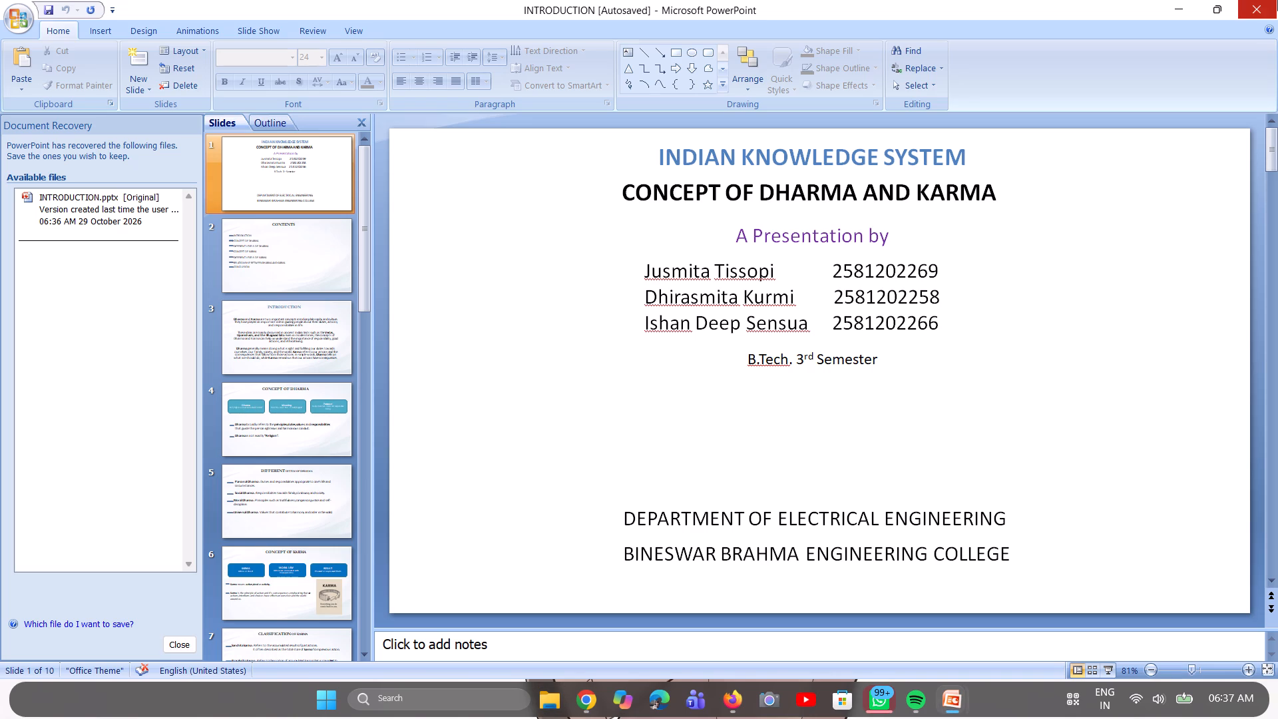
click(1277, 0)
click(1277, 0)
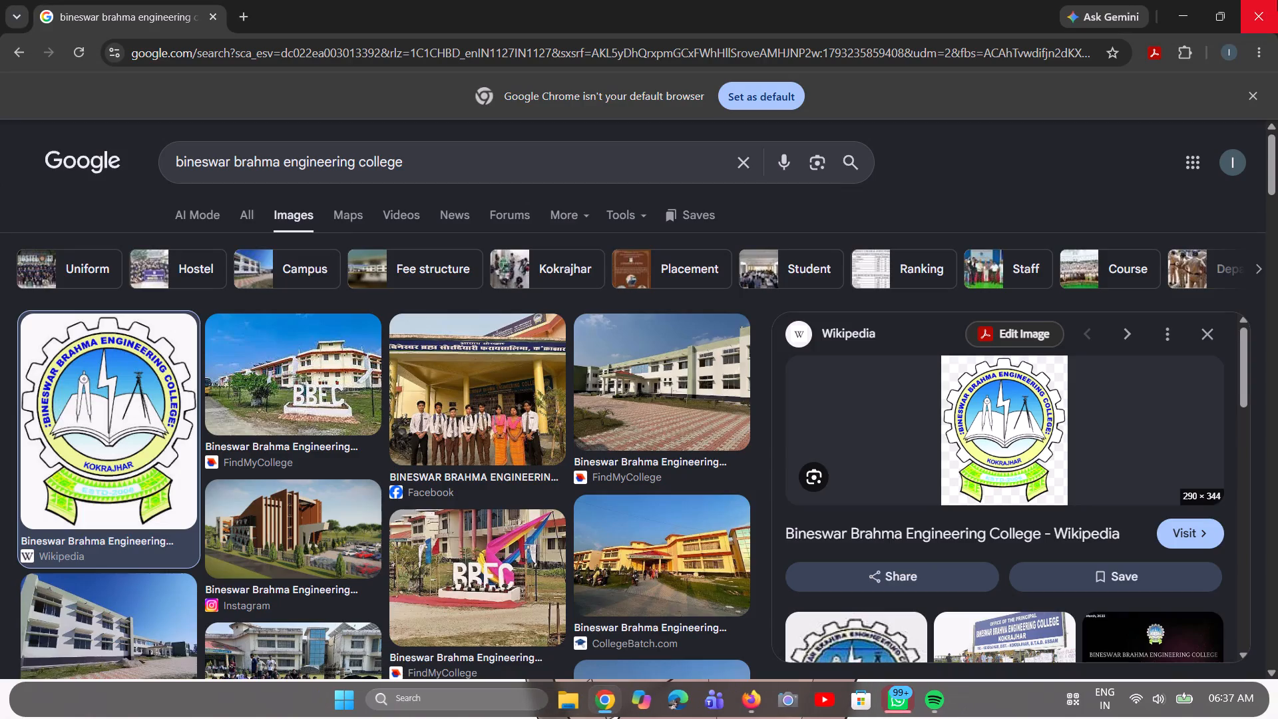
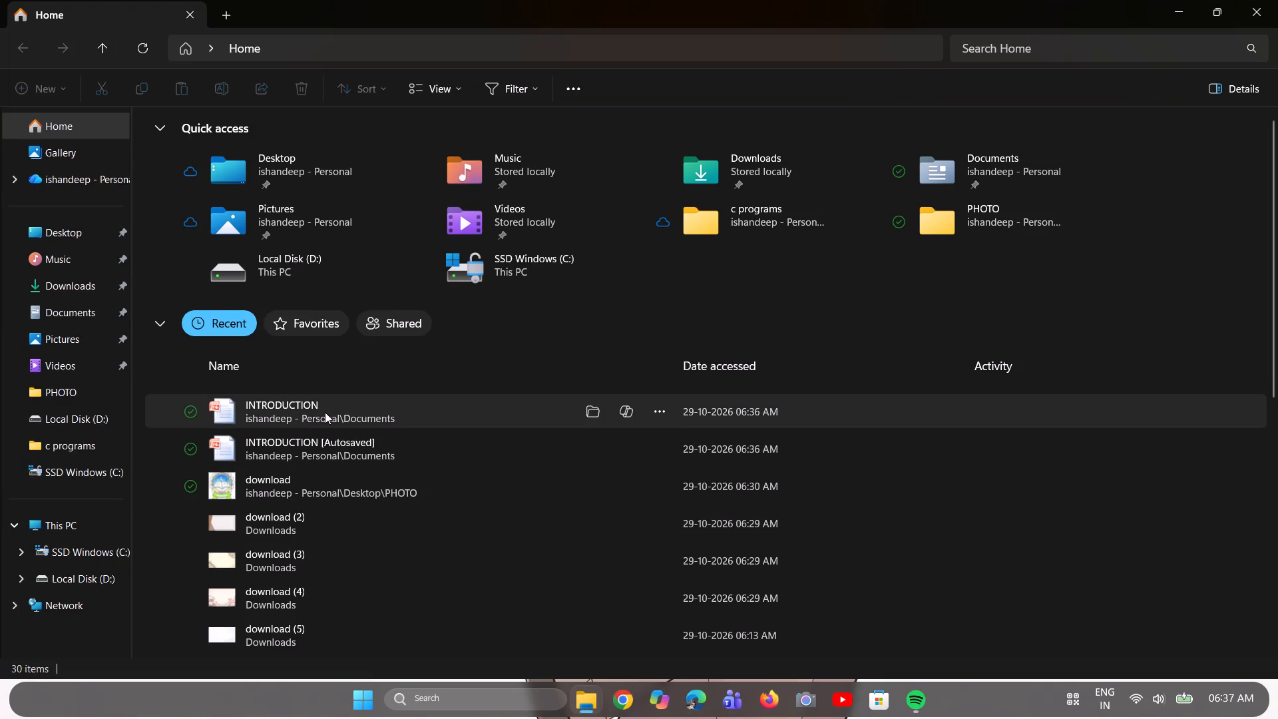
Open the recent INTRODUCTION presentation from File Explorer and check its title slide.
double_click(325, 412)
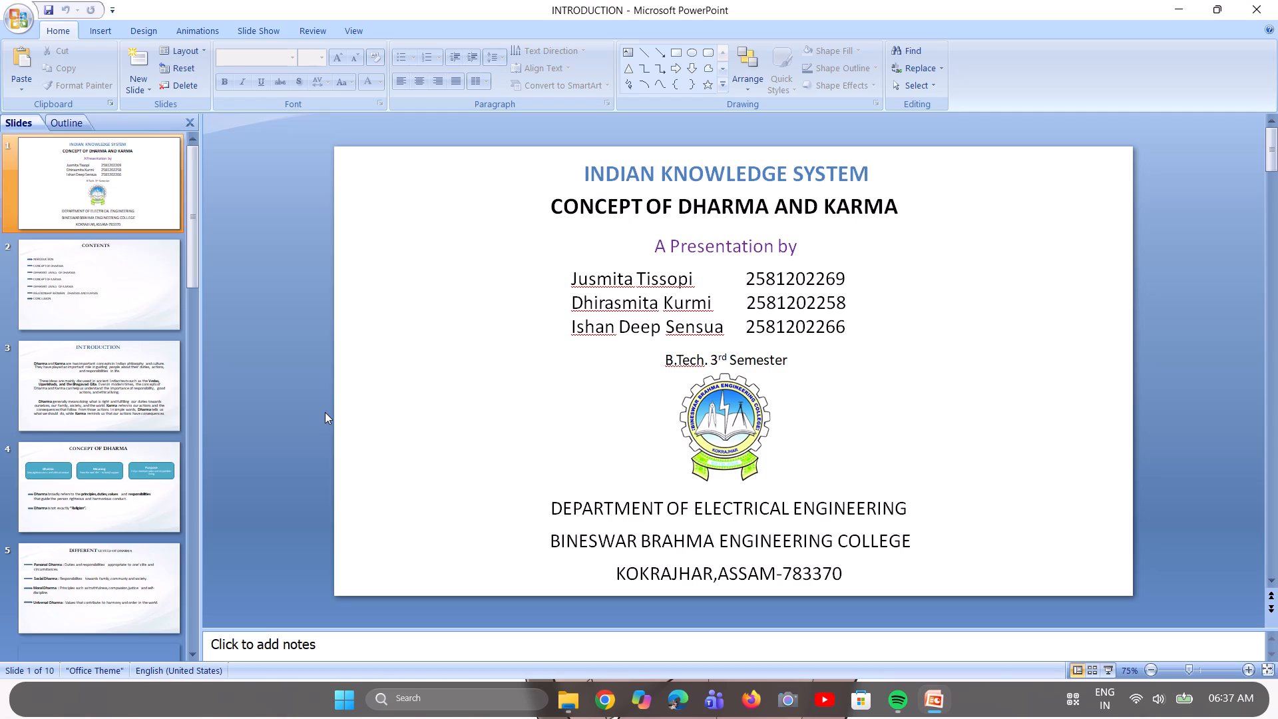
click(146, 312)
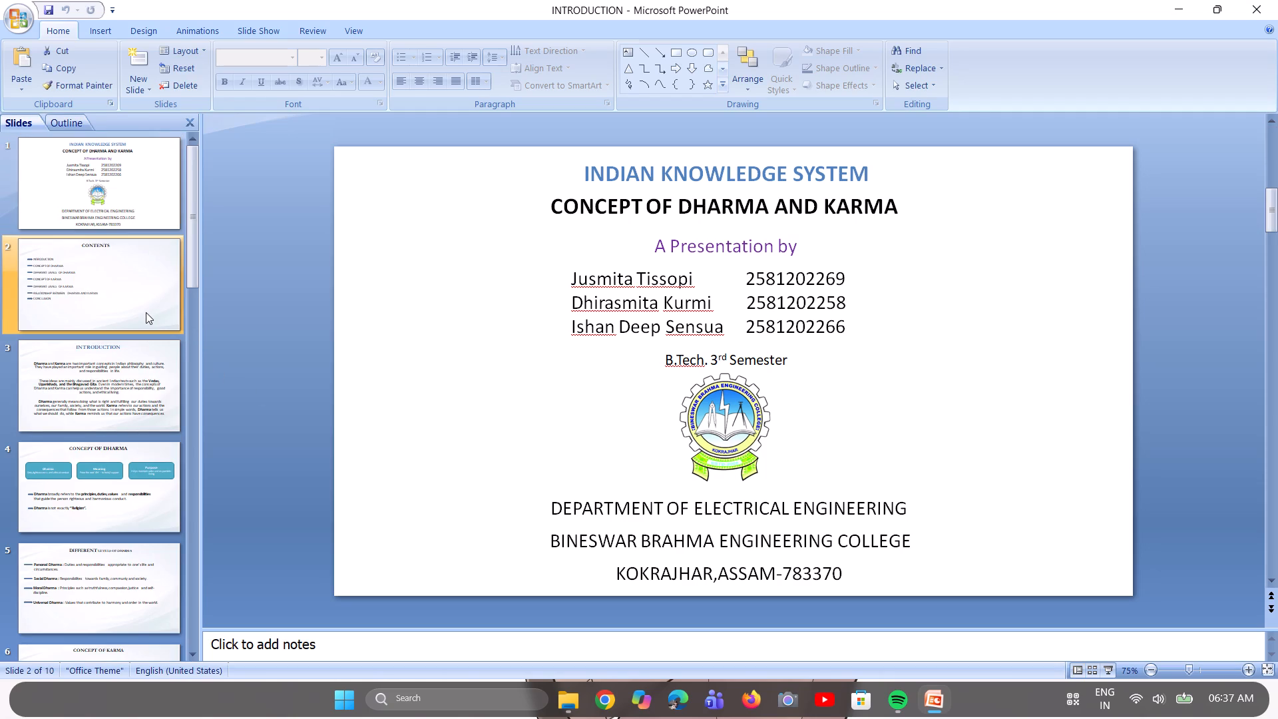
click(128, 206)
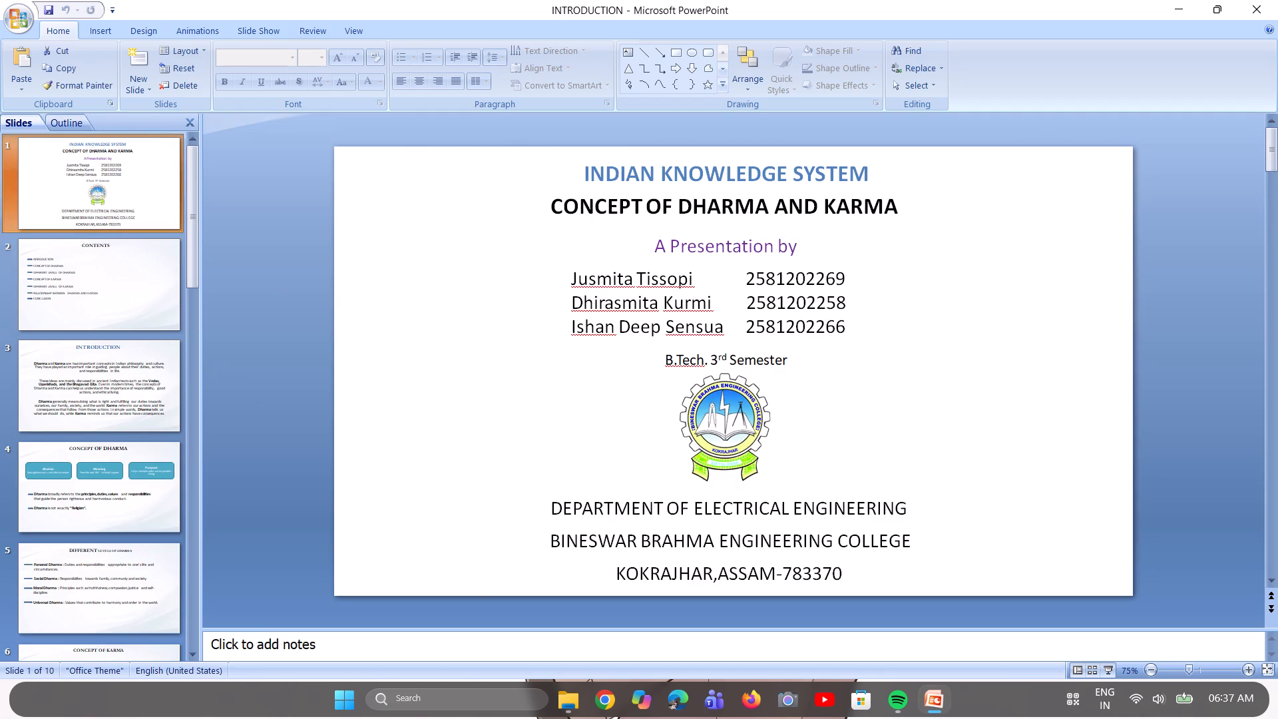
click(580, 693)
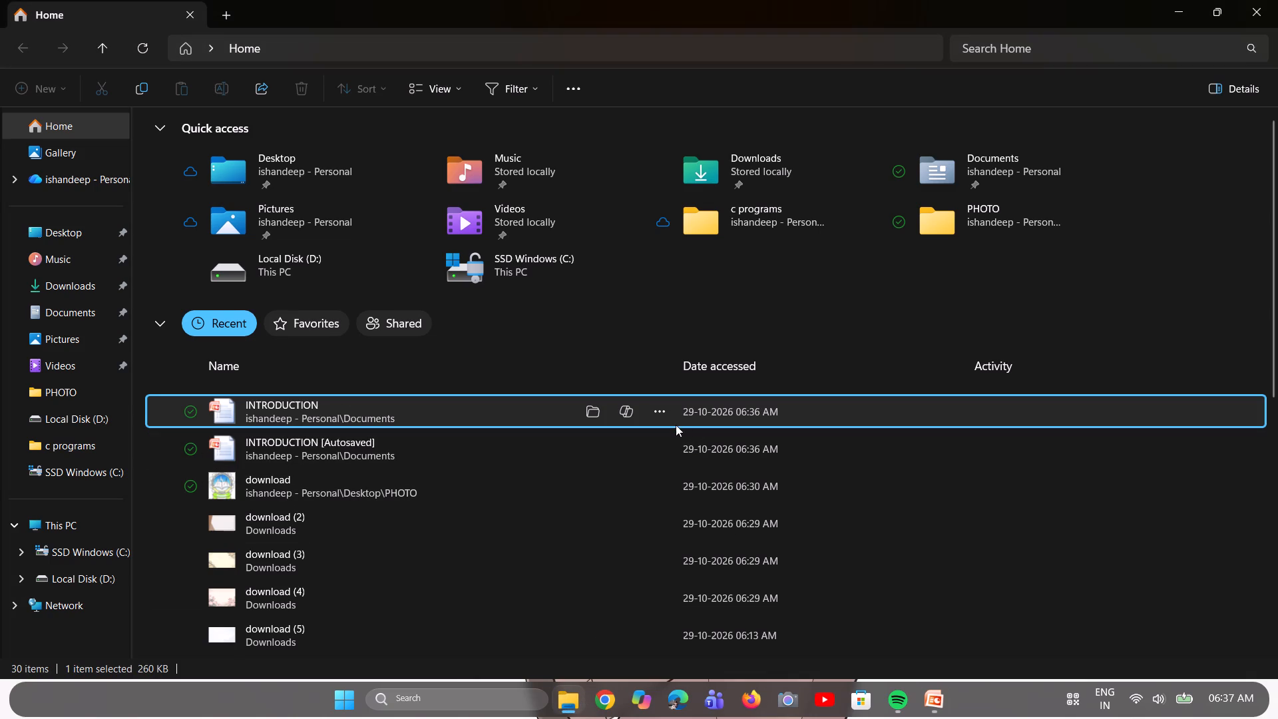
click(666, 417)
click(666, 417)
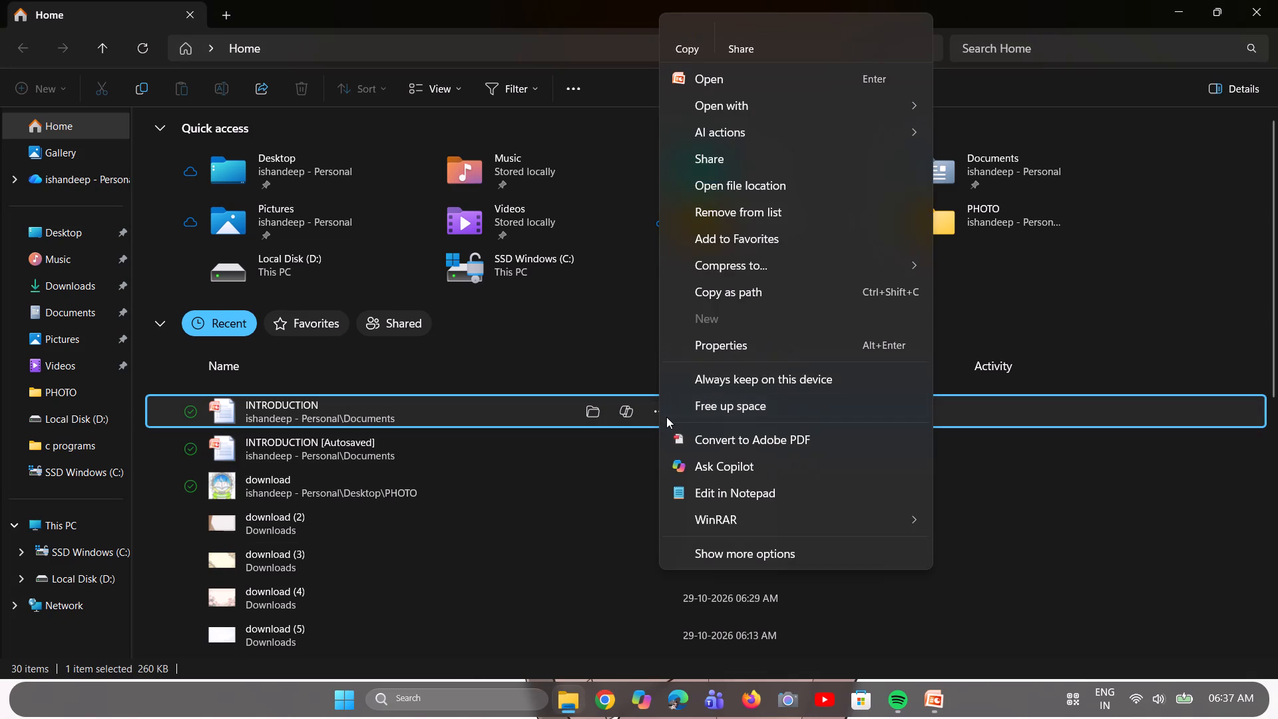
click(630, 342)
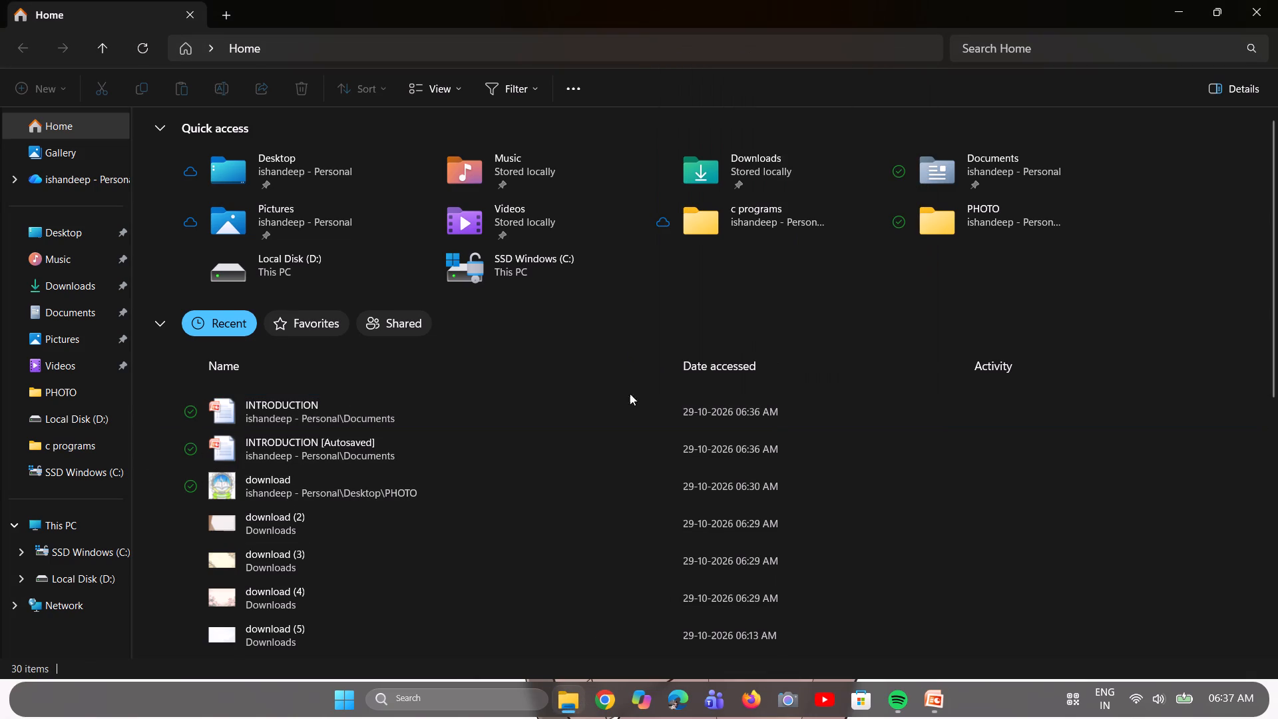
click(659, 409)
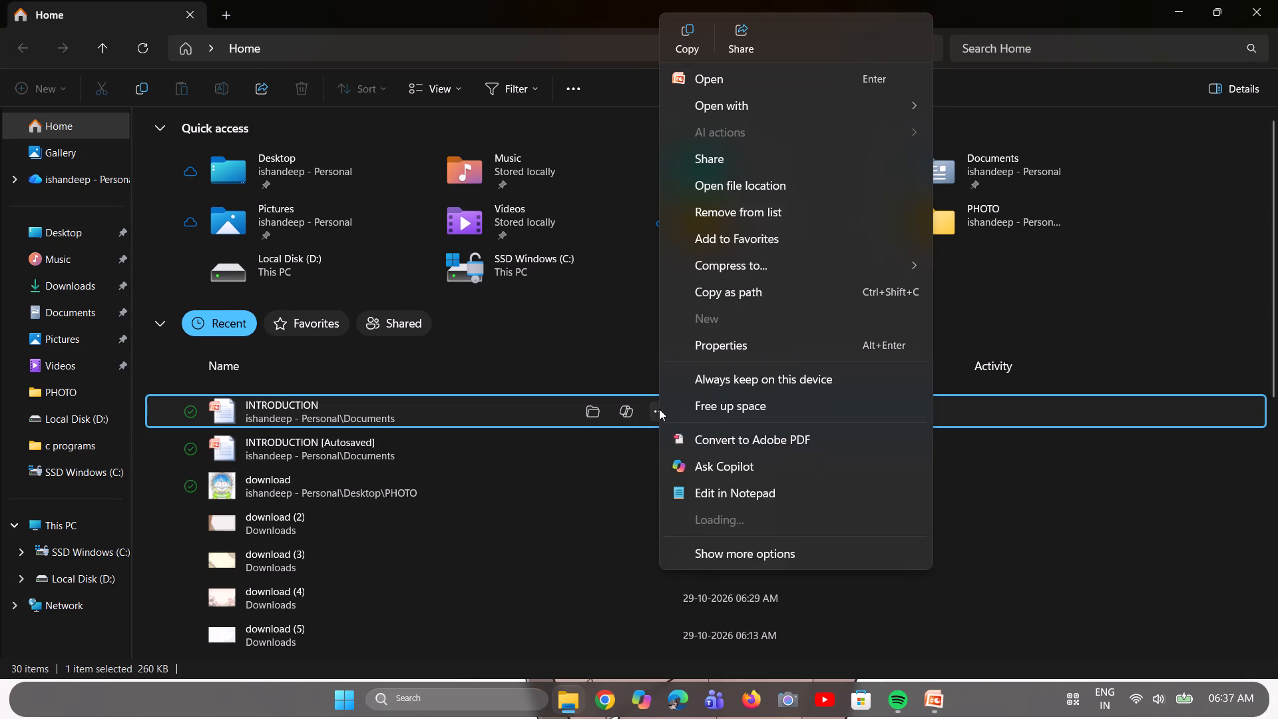
Return to the INTRODUCTION presentation from File Explorer, check slide 3, and close the presentation.
double_click(485, 398)
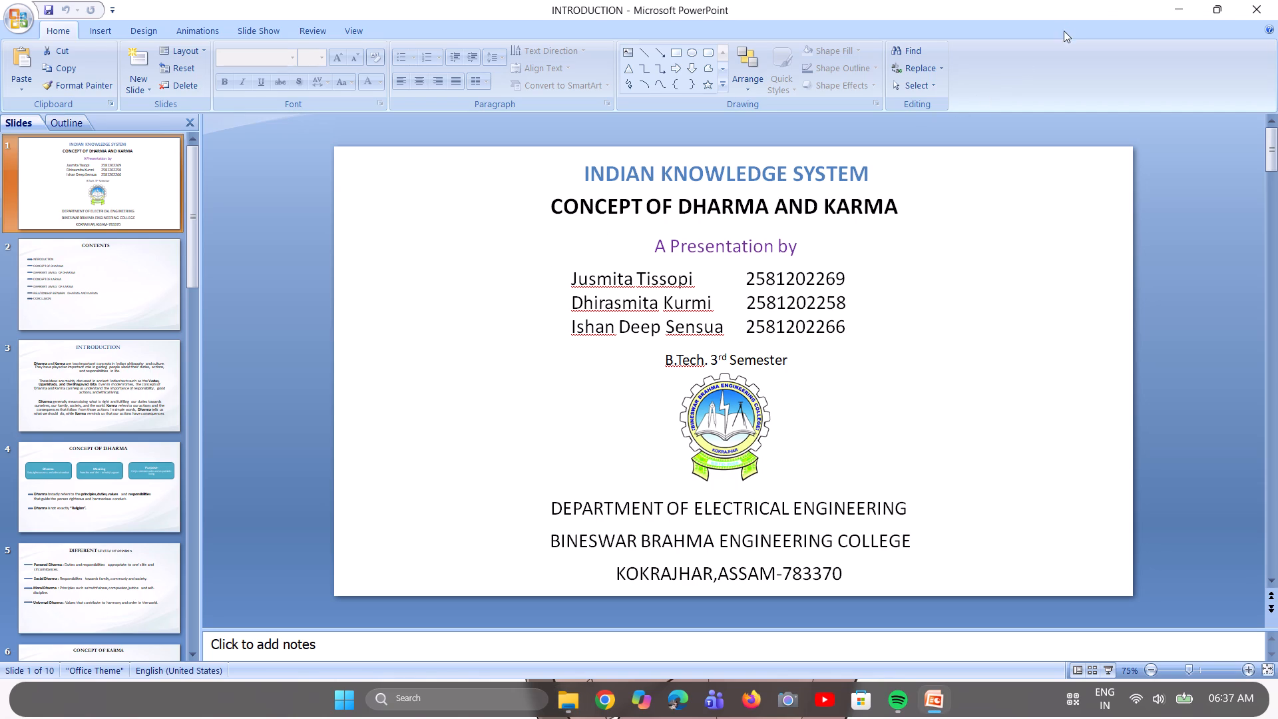
click(160, 363)
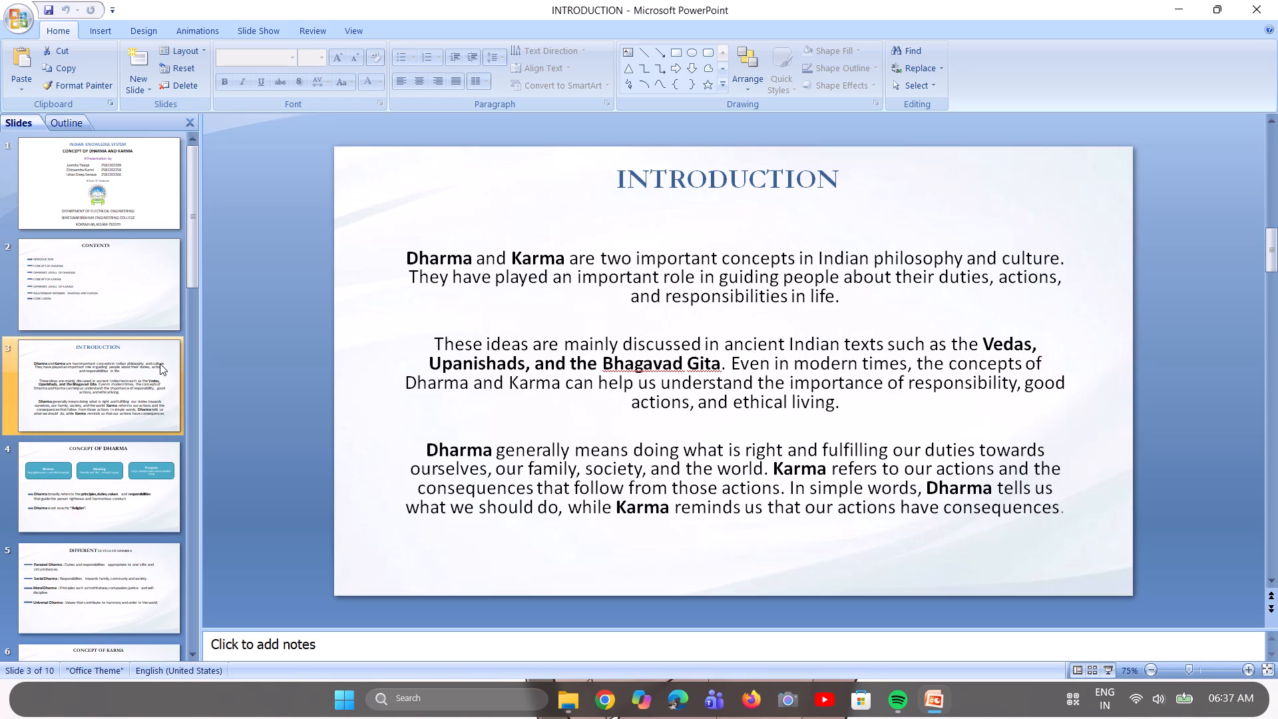
click(1277, 0)
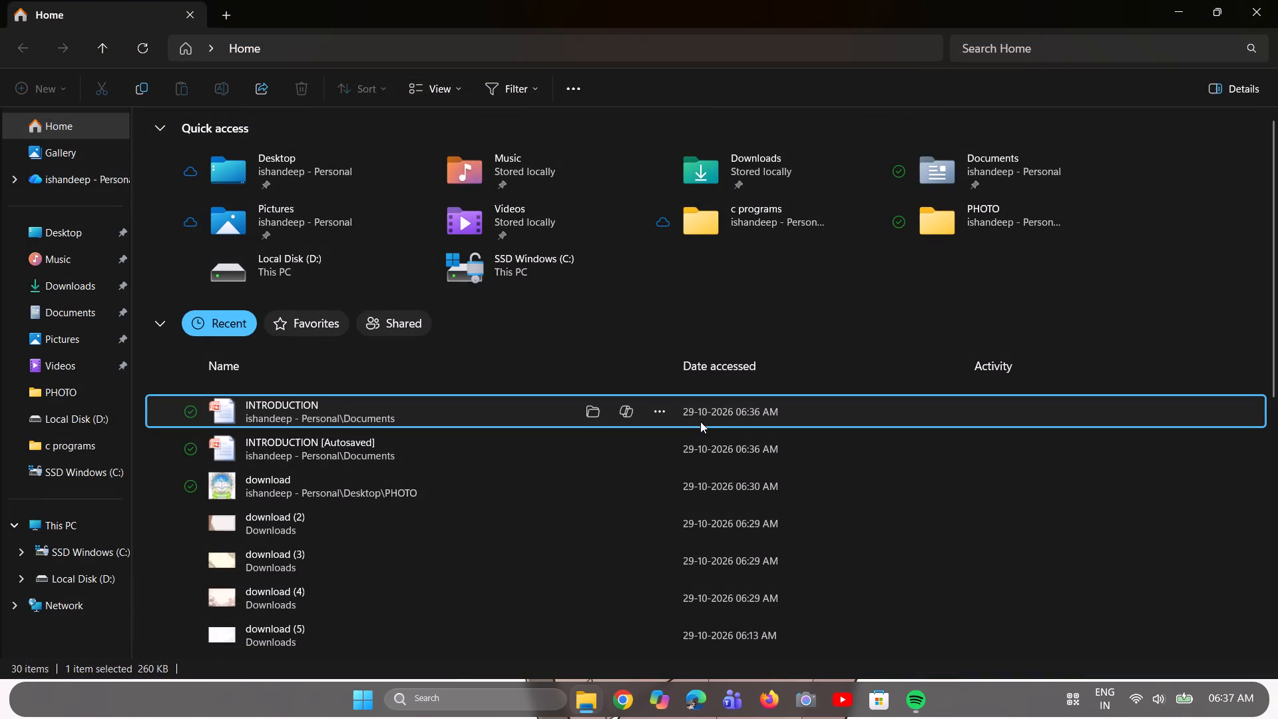
Copy the recent INTRODUCTION presentation file in File Explorer.
click(668, 415)
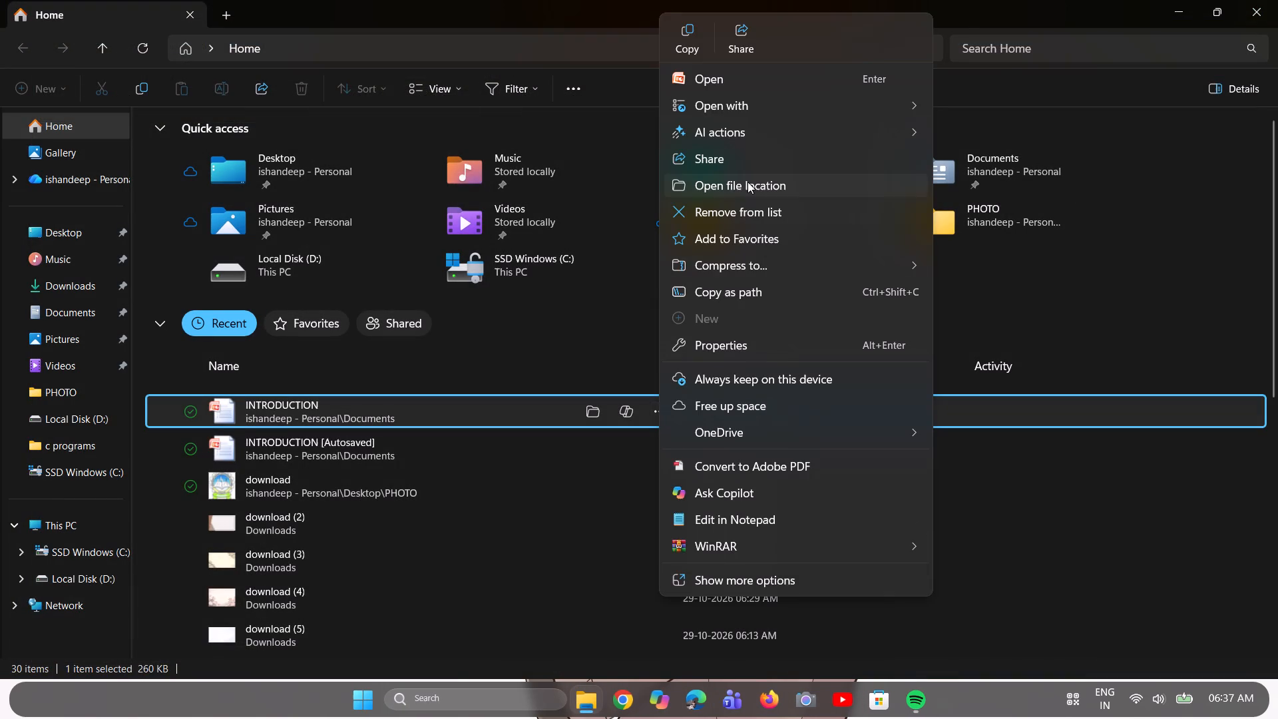
click(687, 15)
click(685, 39)
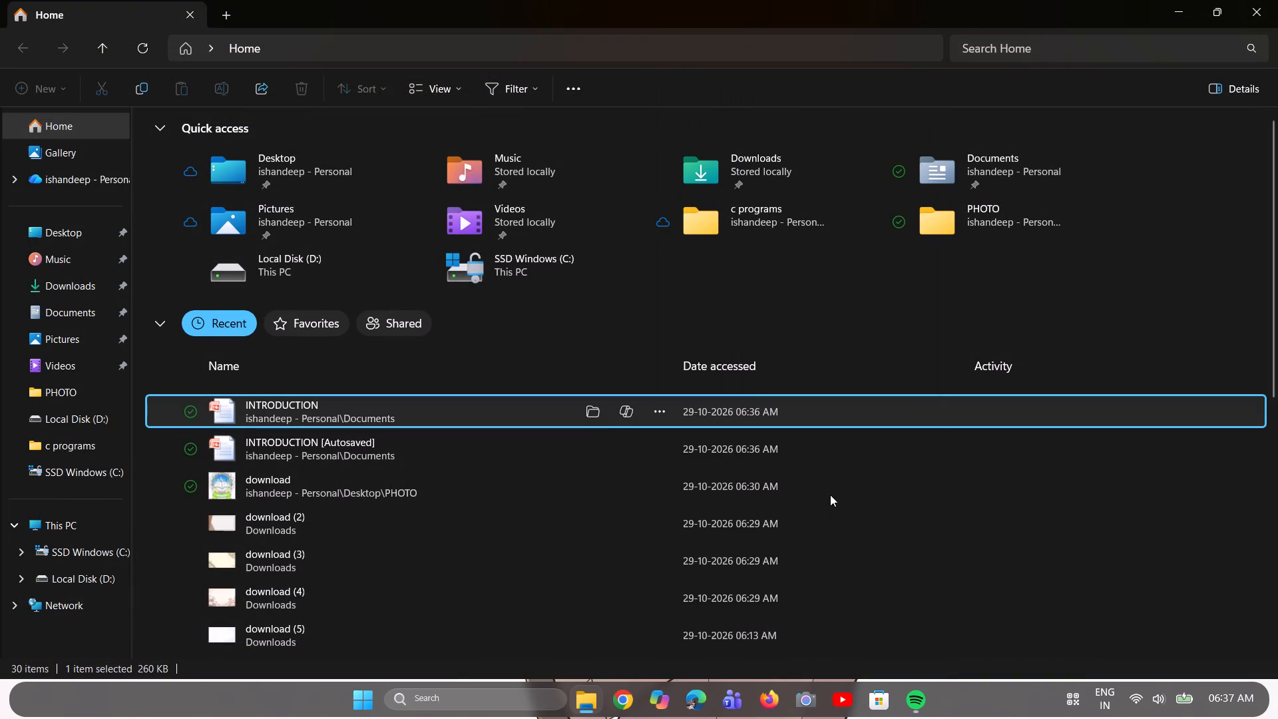
Open the Windows search.
click(460, 700)
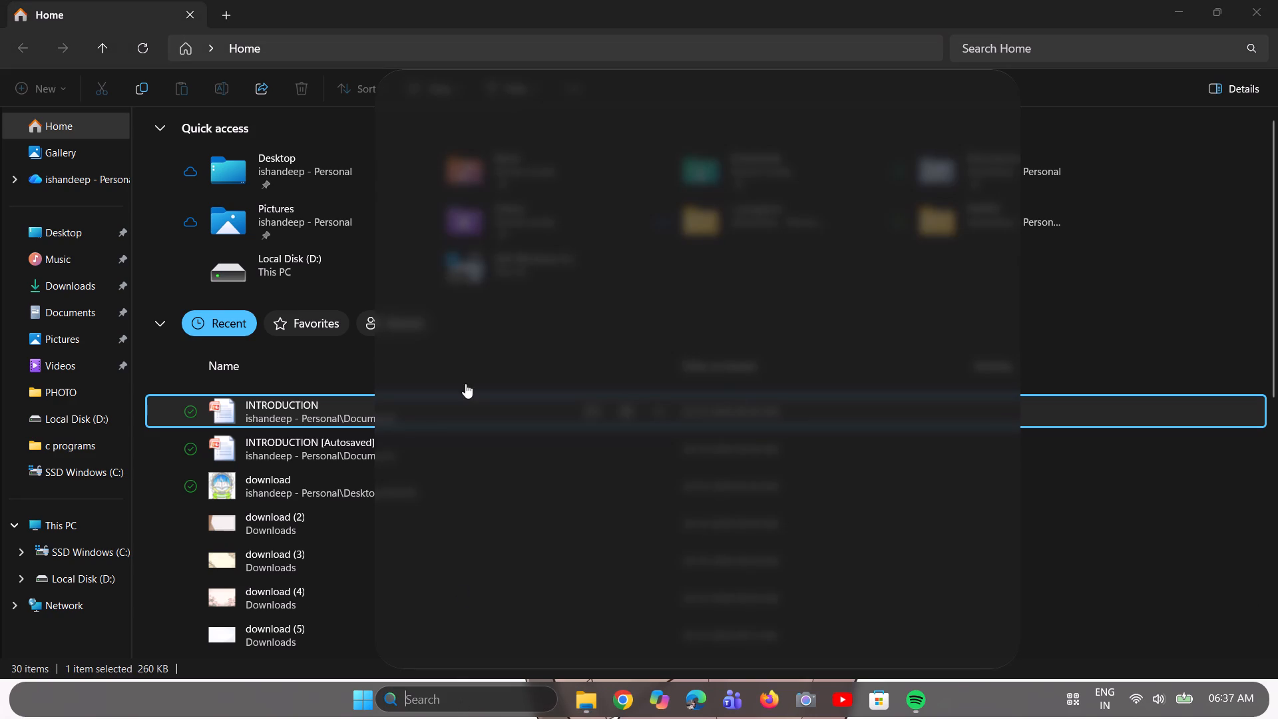
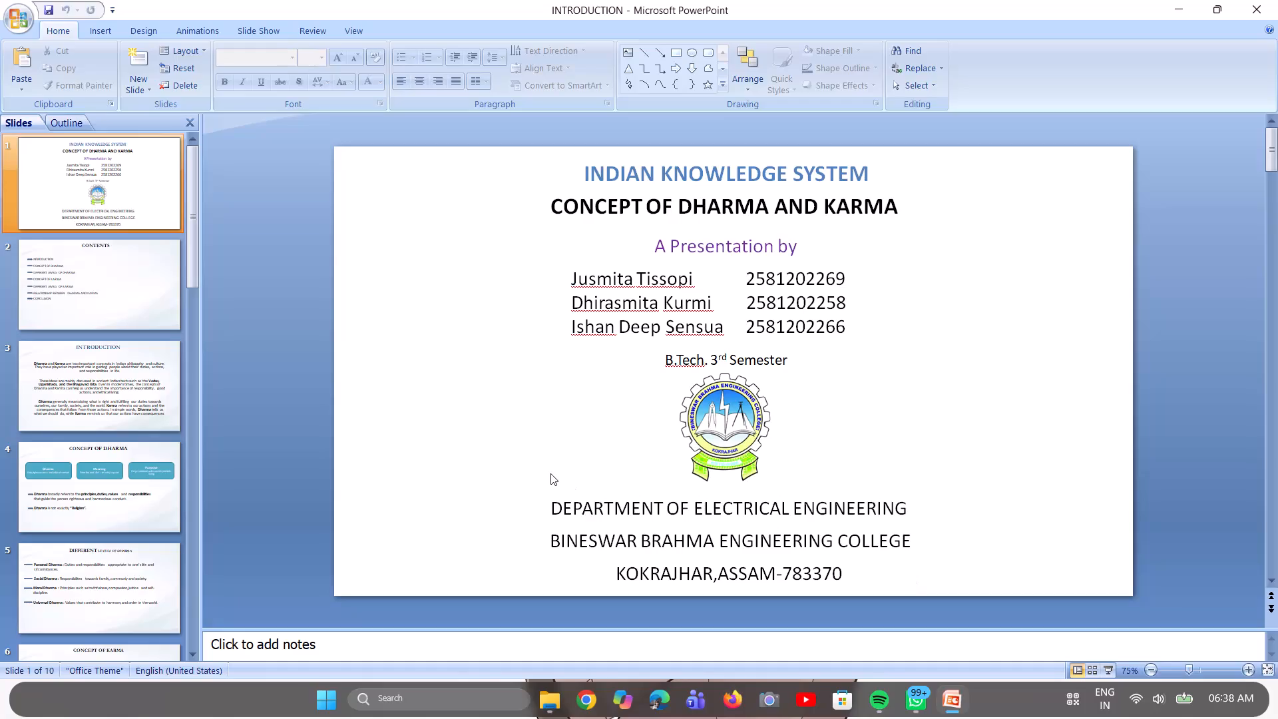
Look through the Contents, Introduction and Different Levels of Dharma slides of the INTRODUCTION presentation.
click(151, 310)
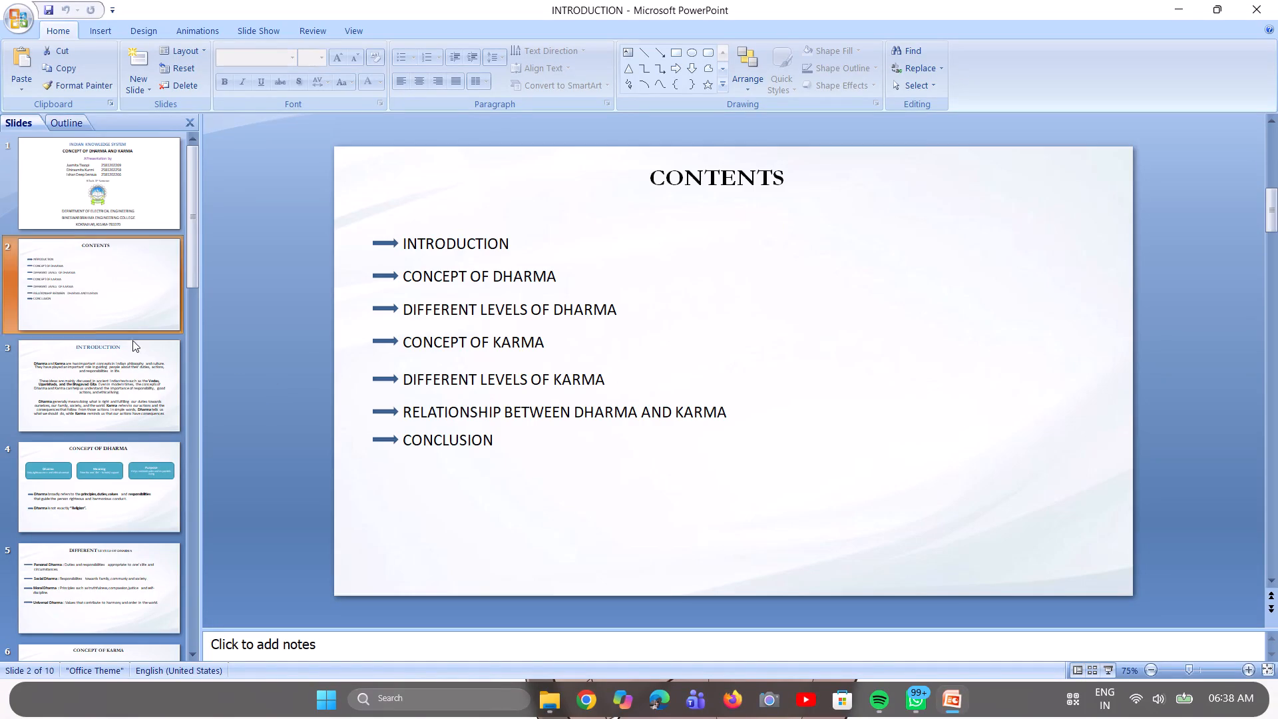
click(120, 360)
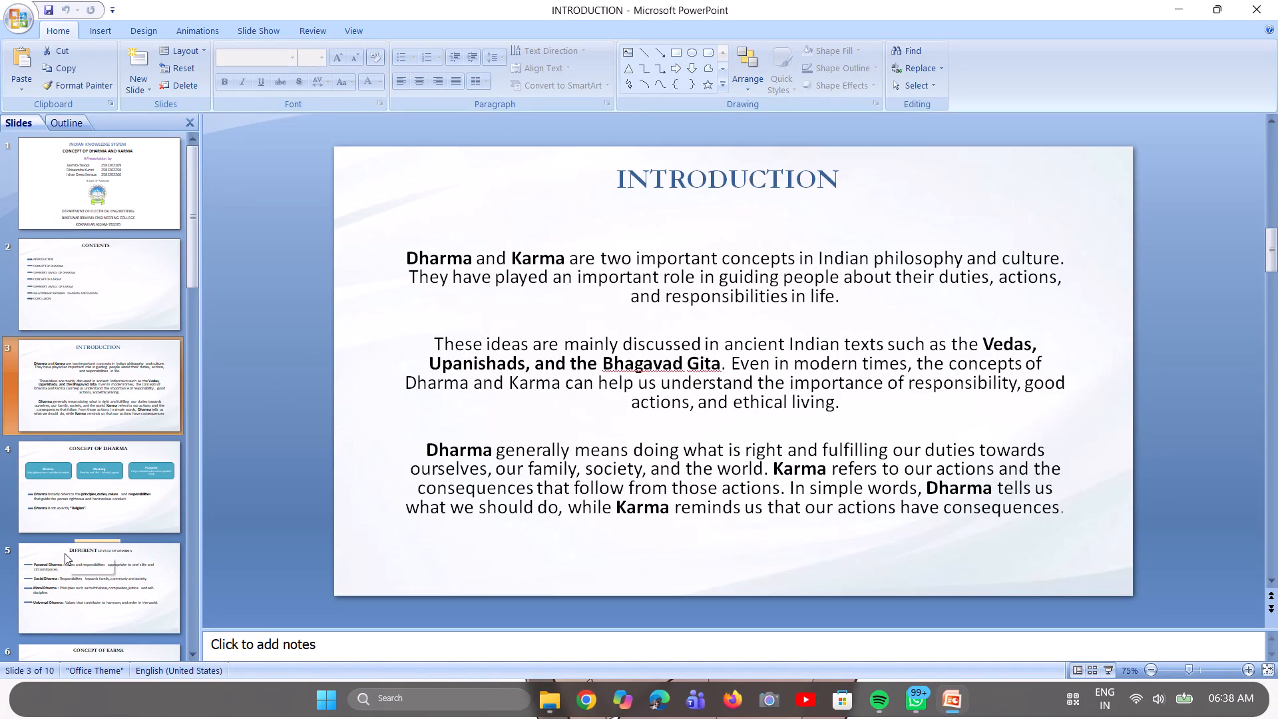
click(65, 553)
Move the Concept of Dharma slide ahead of the Introduction slide, then return to the title slide.
drag(81, 494, 111, 374)
click(111, 374)
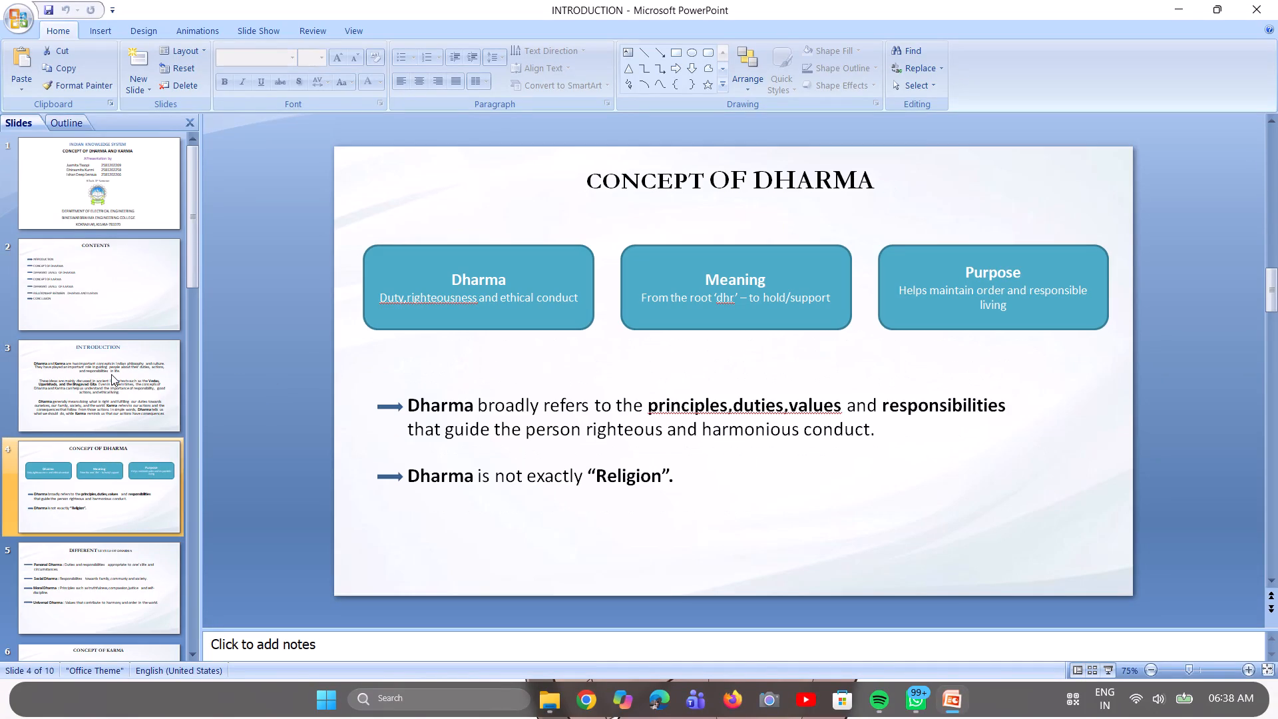
click(124, 285)
click(141, 154)
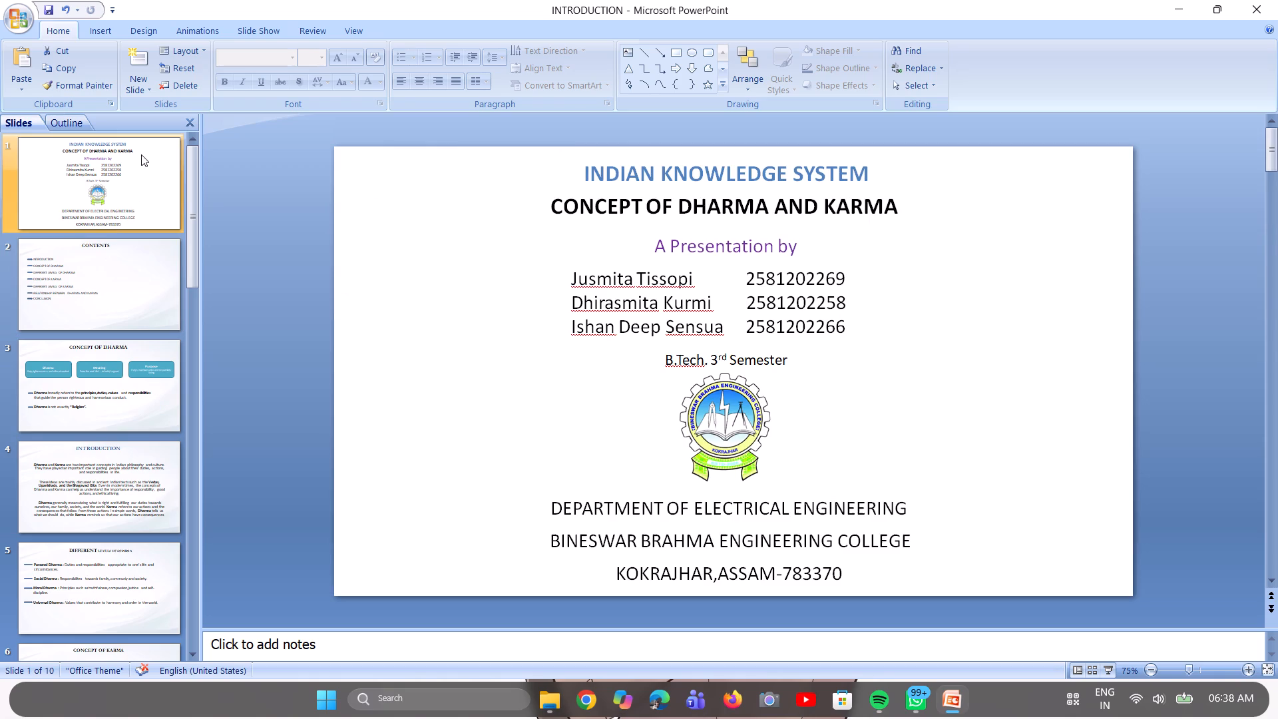
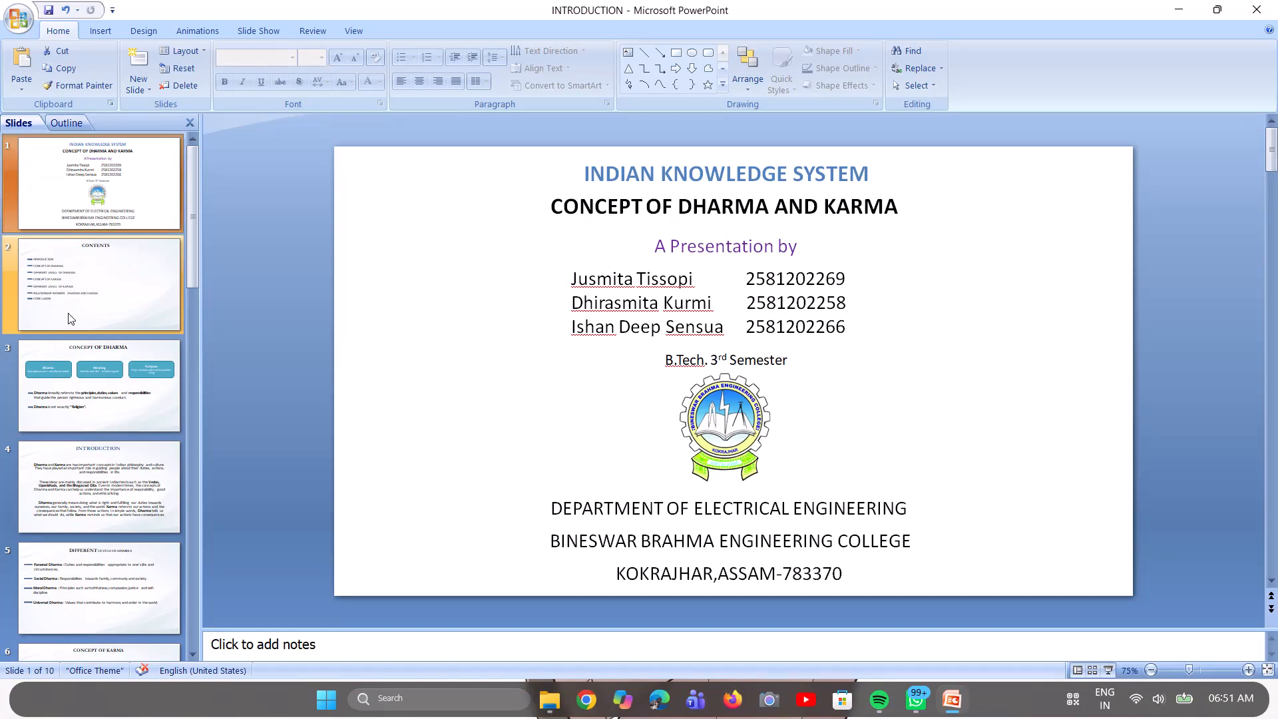
Move the Introduction slide to directly after Contents, ahead of Concept of Dharma, and check the order of the two slides.
click(95, 284)
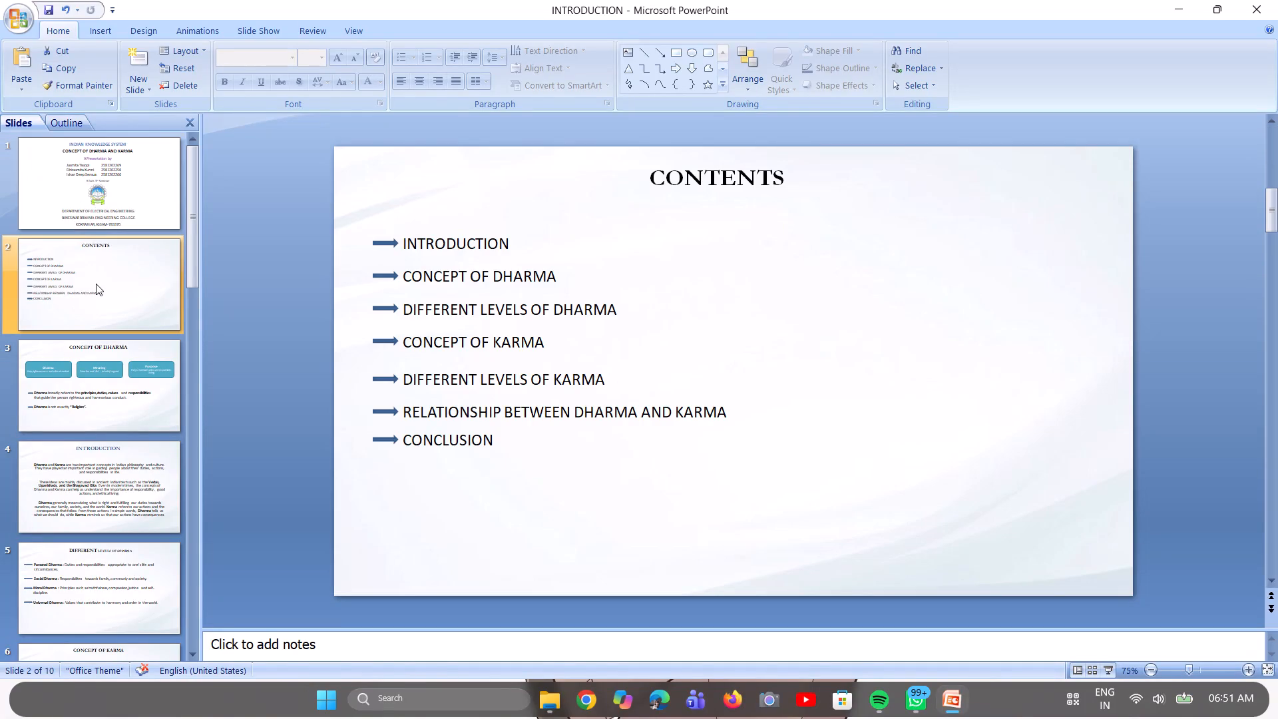
click(110, 350)
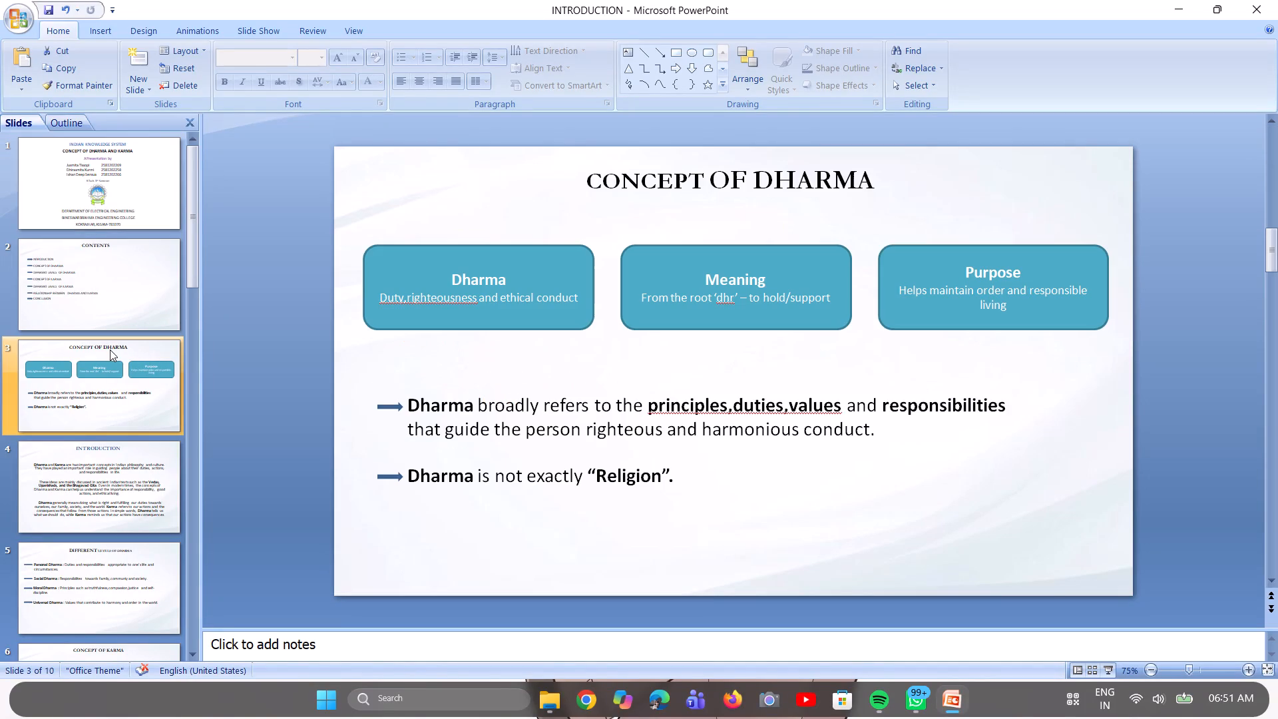
click(124, 311)
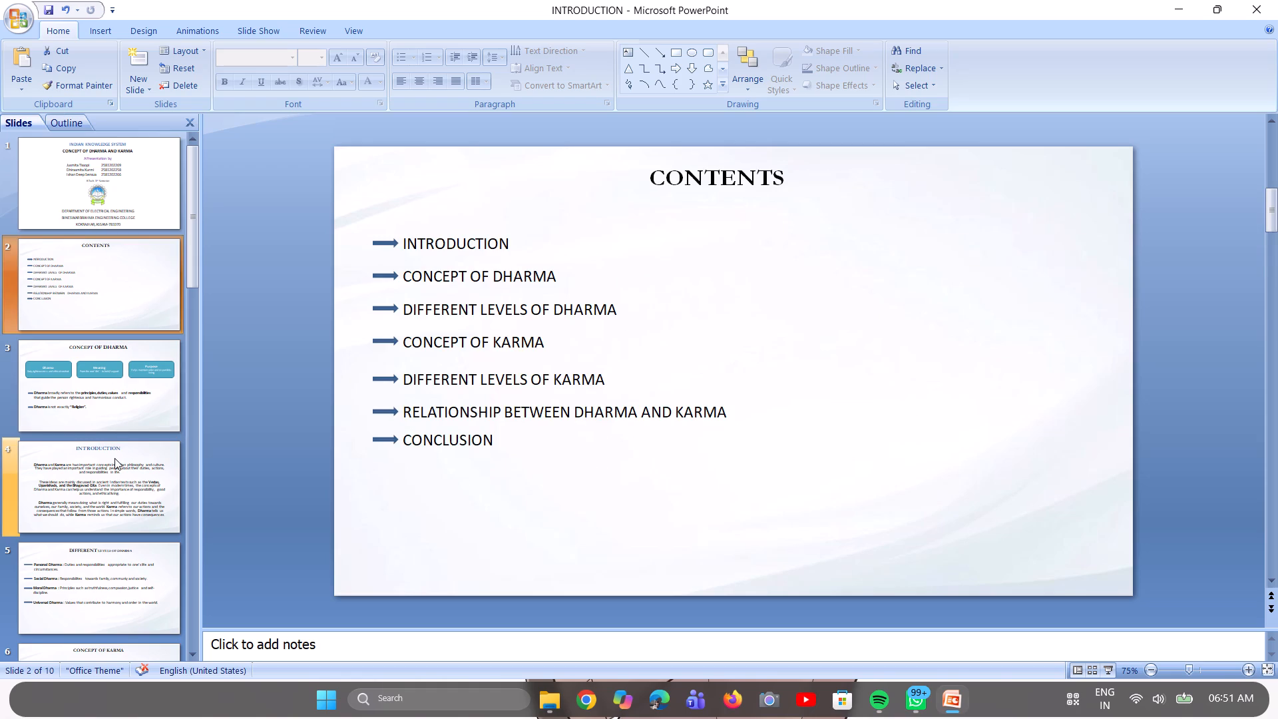
drag(114, 458, 108, 375)
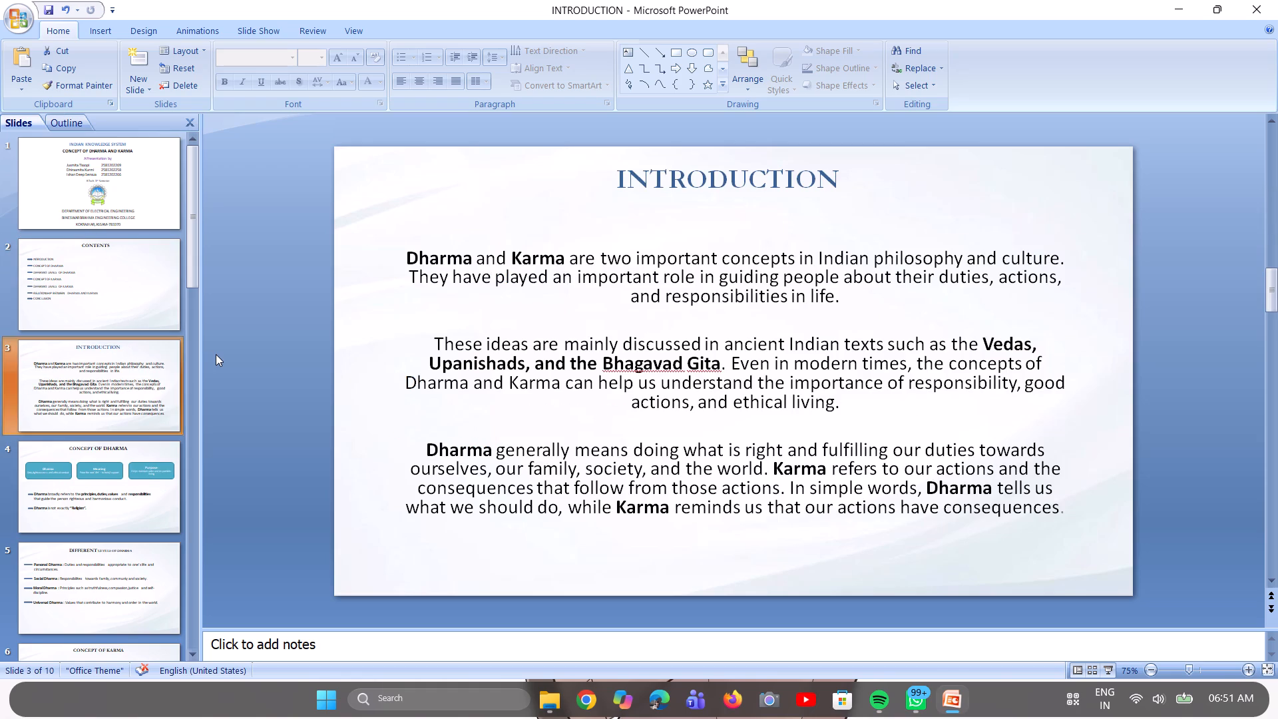
click(216, 354)
double_click(103, 452)
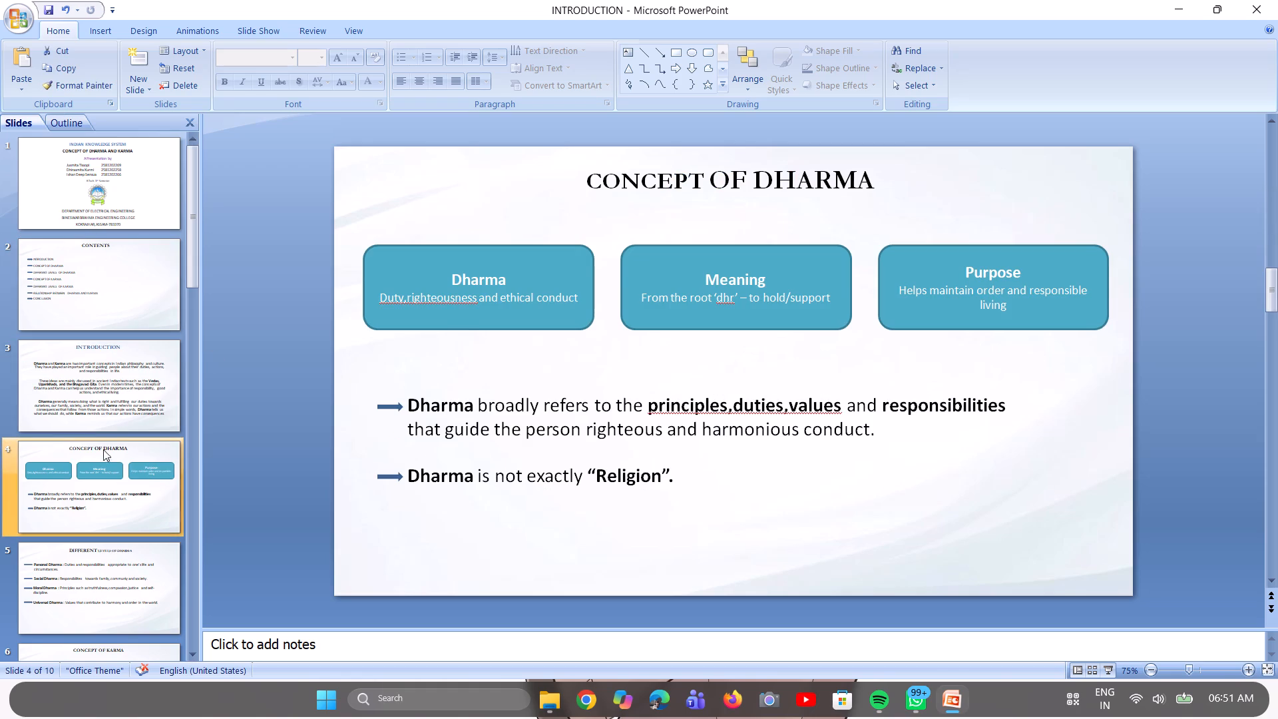
click(105, 411)
click(77, 489)
click(116, 417)
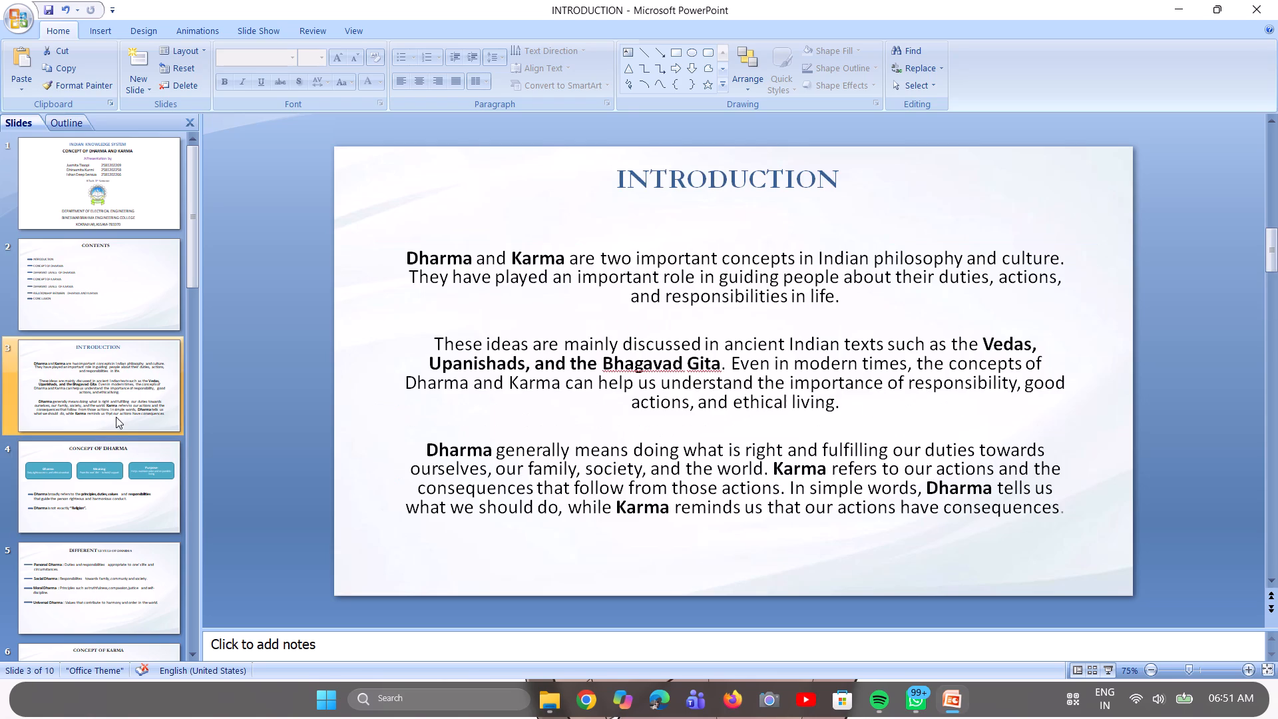
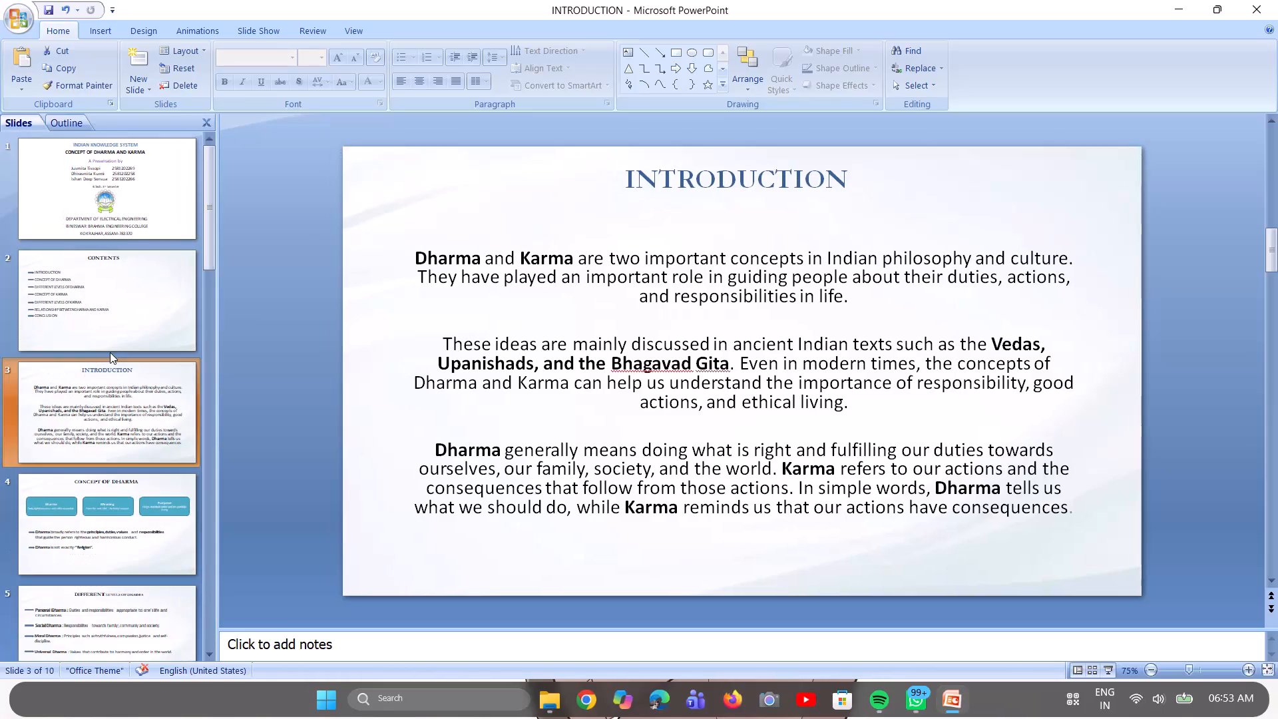
Insert the picture "download (5)" from the Downloads folder onto the title slide.
click(110, 485)
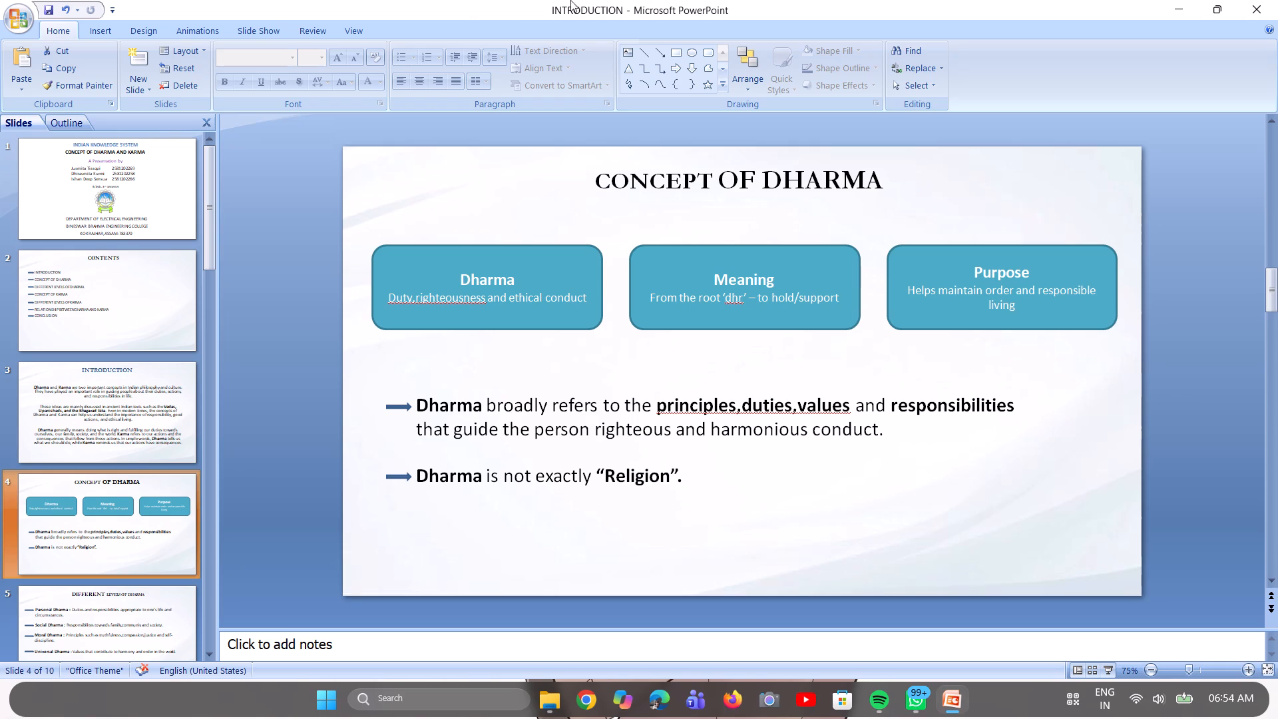
click(130, 168)
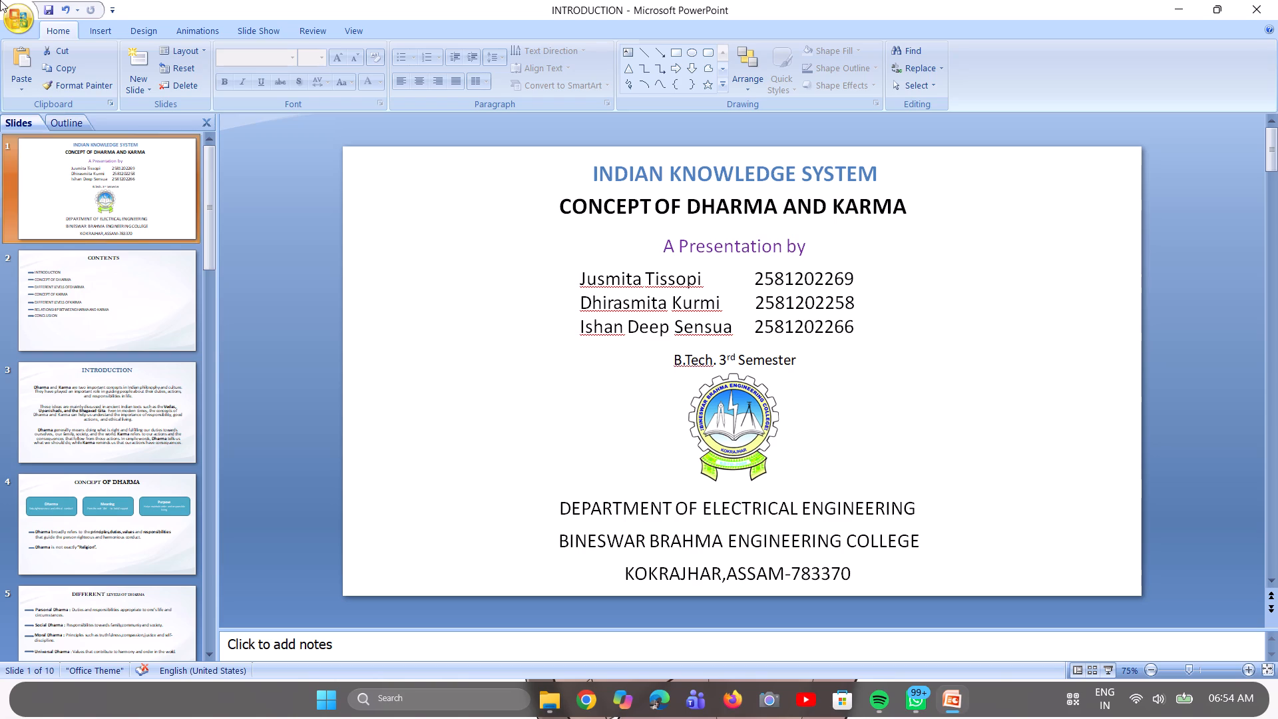
click(94, 25)
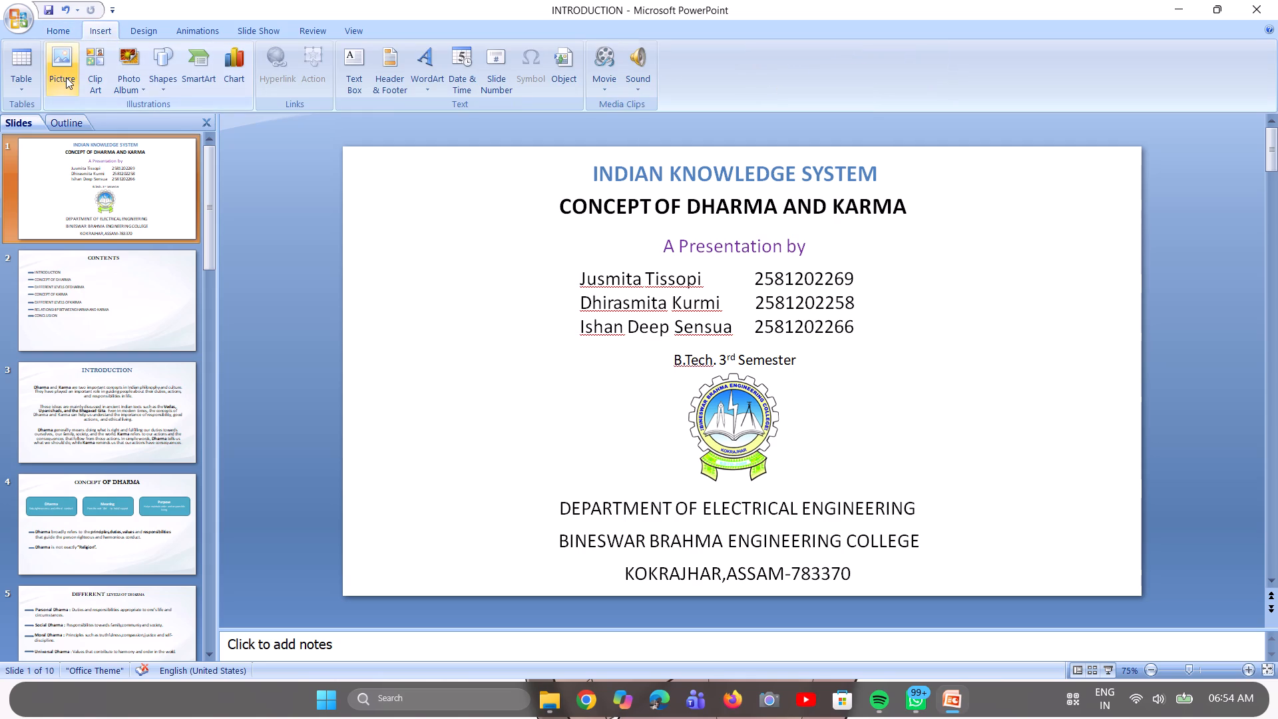
click(66, 77)
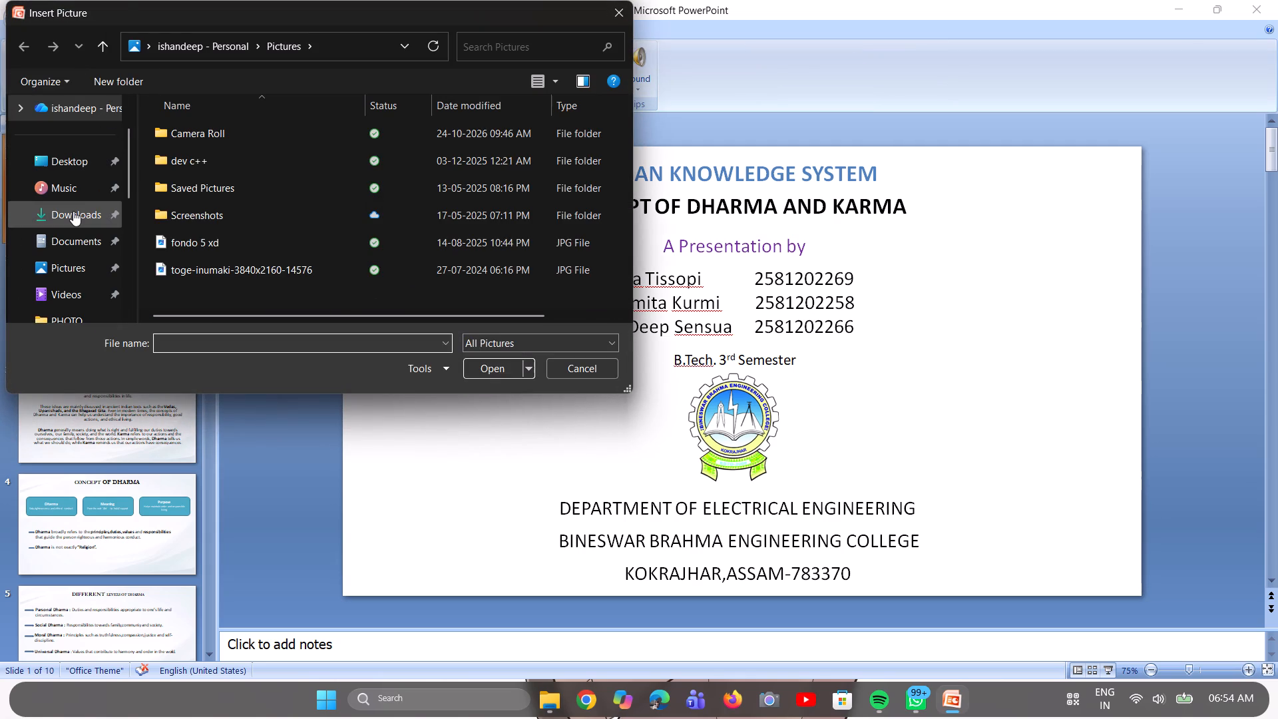
click(79, 212)
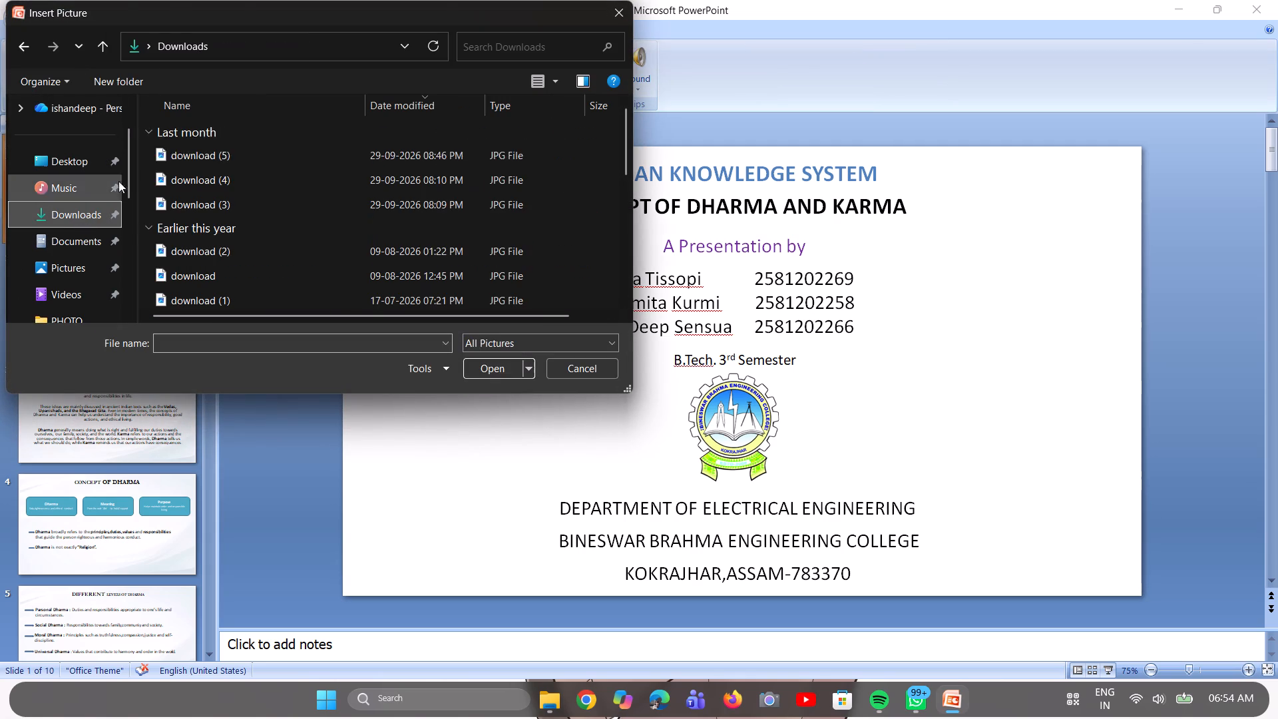
double_click(188, 150)
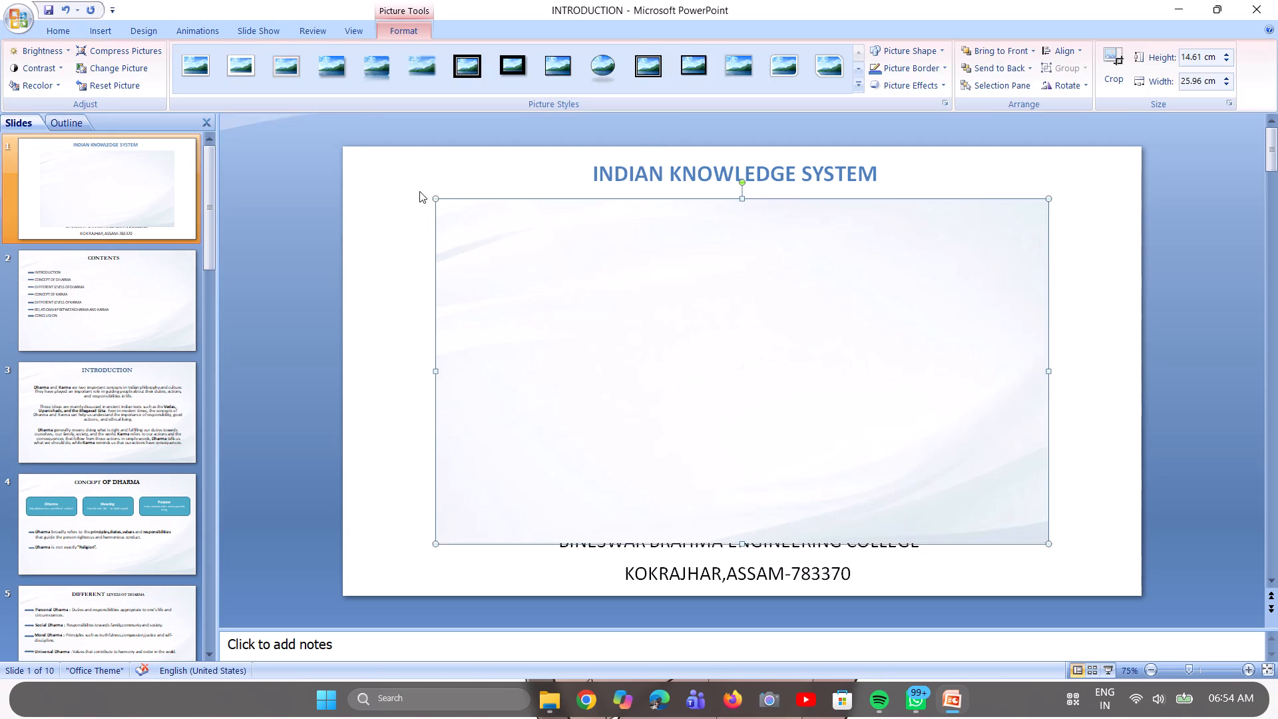
Enlarge the inserted background picture to cover the whole title slide, about 33.86 cm wide and 19.05 cm high.
drag(433, 200, 401, 184)
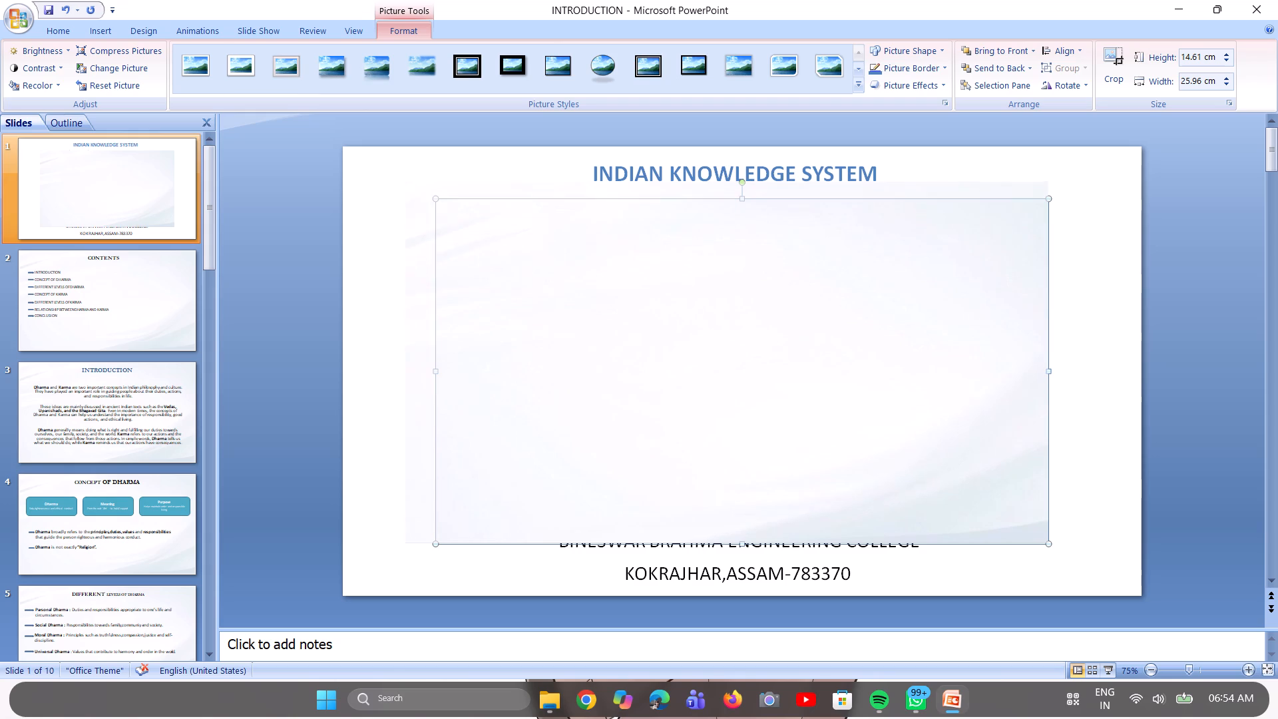
drag(401, 184, 347, 155)
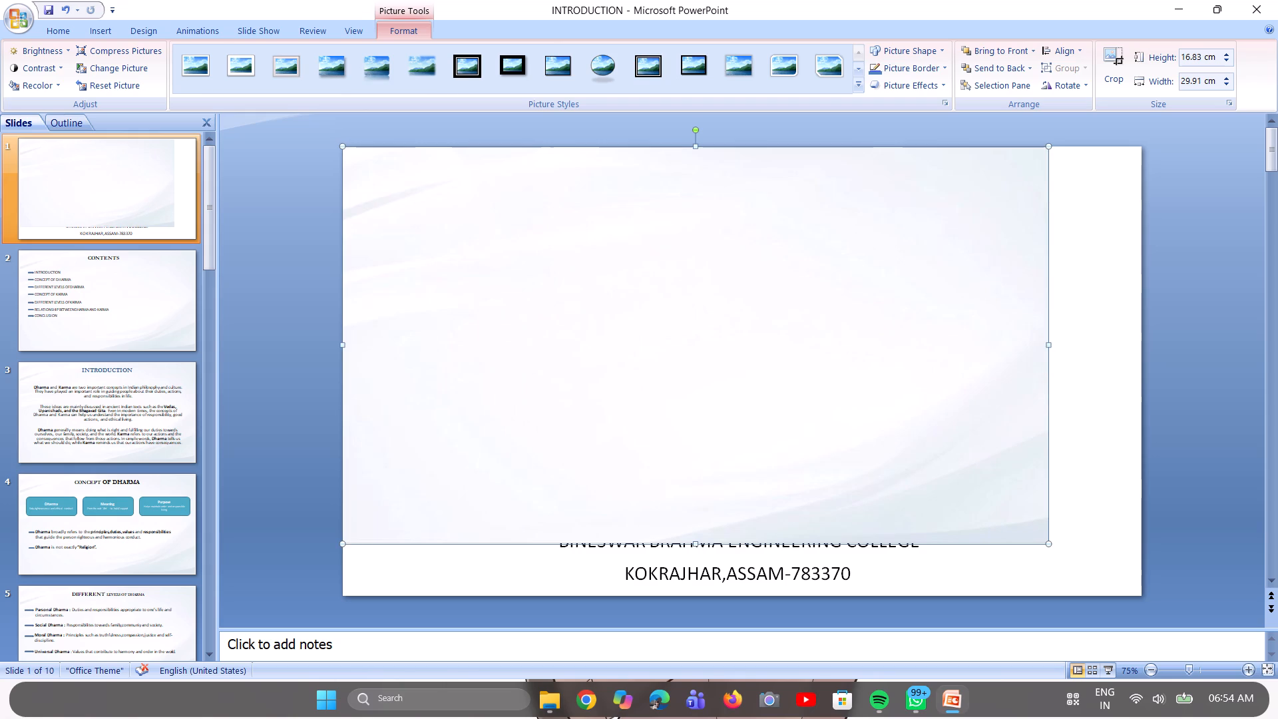
drag(1048, 541, 1095, 581)
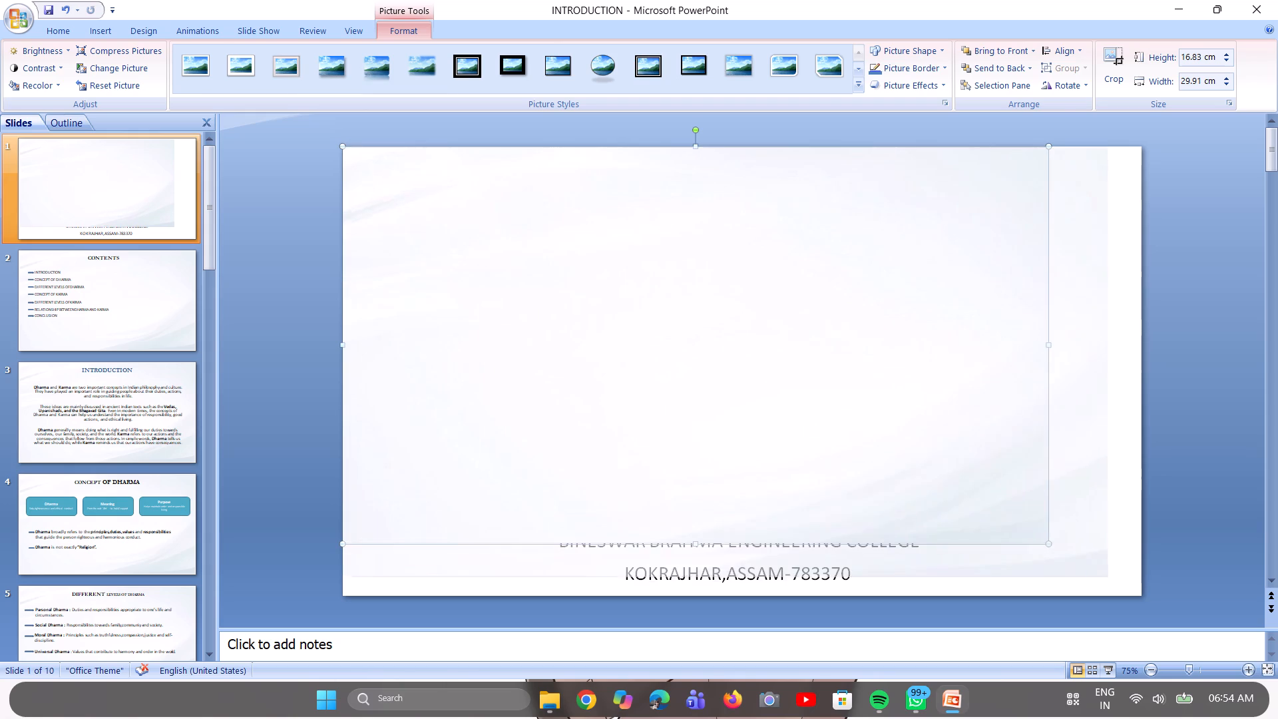
drag(1095, 581, 1136, 578)
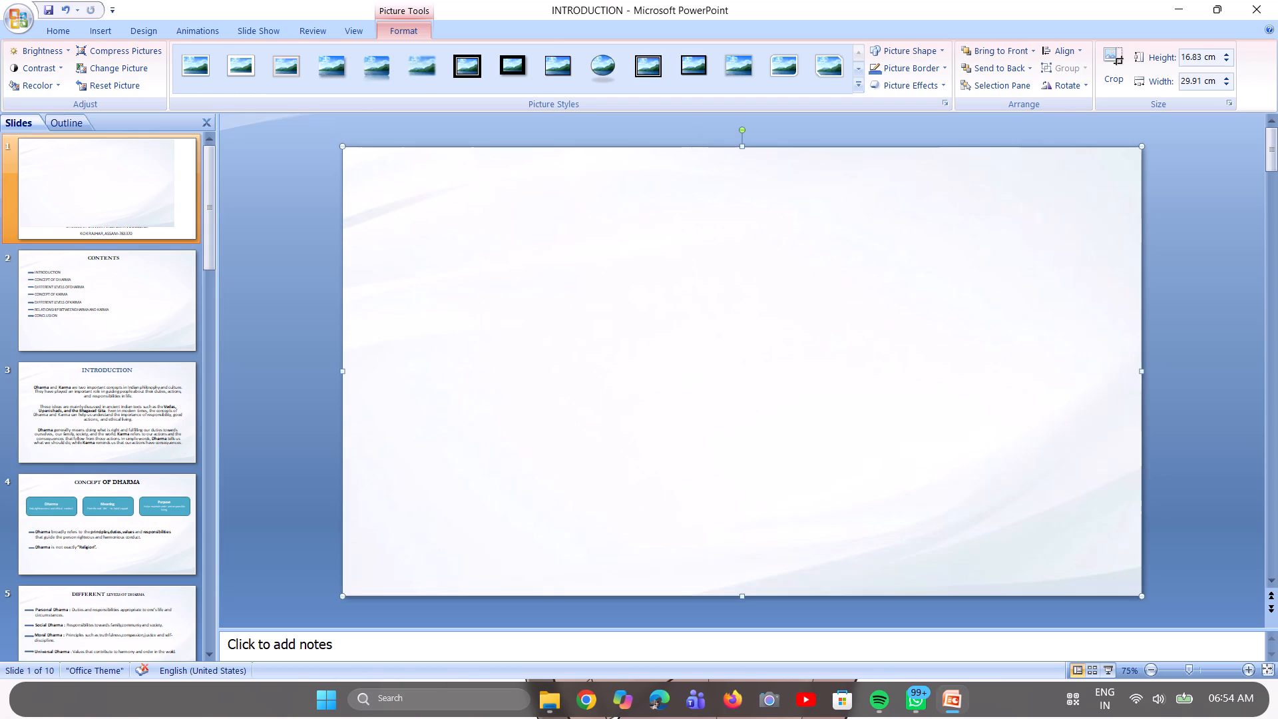
Send the full-slide background picture to the back, behind the title slide's text and college emblem.
right_drag(1000, 489, 992, 481)
click(970, 437)
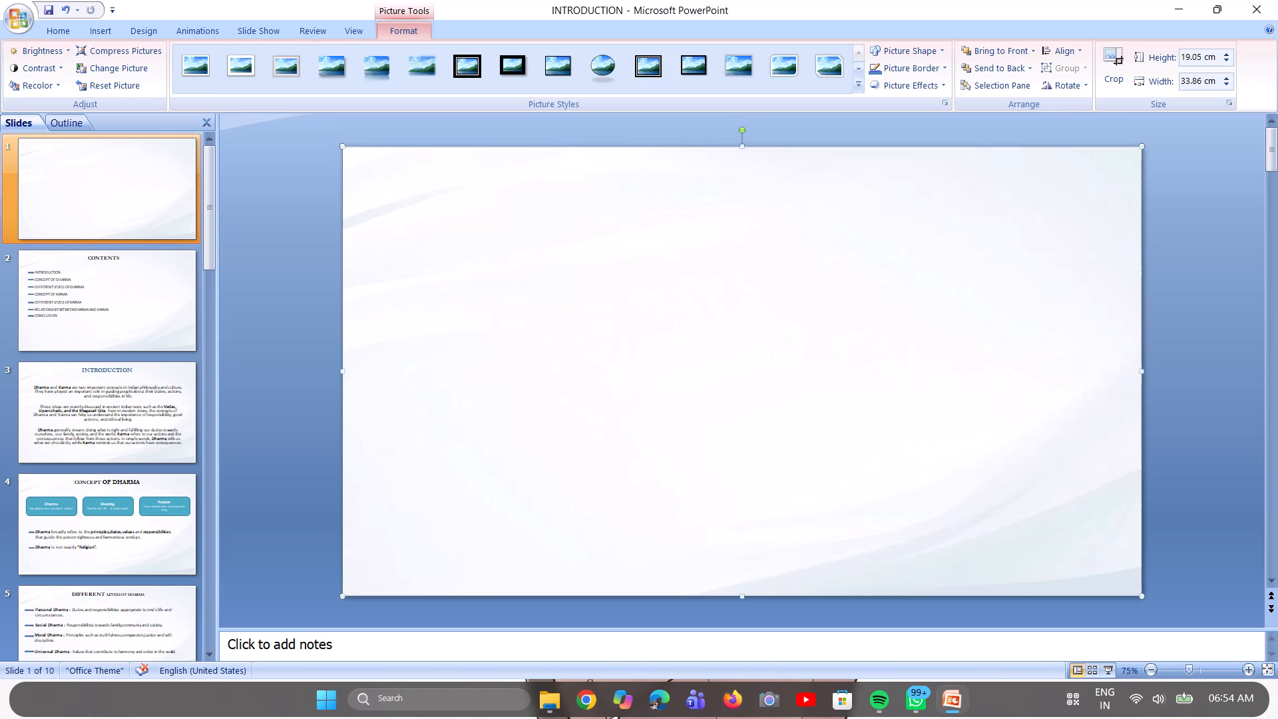
click(970, 437)
right_click(970, 437)
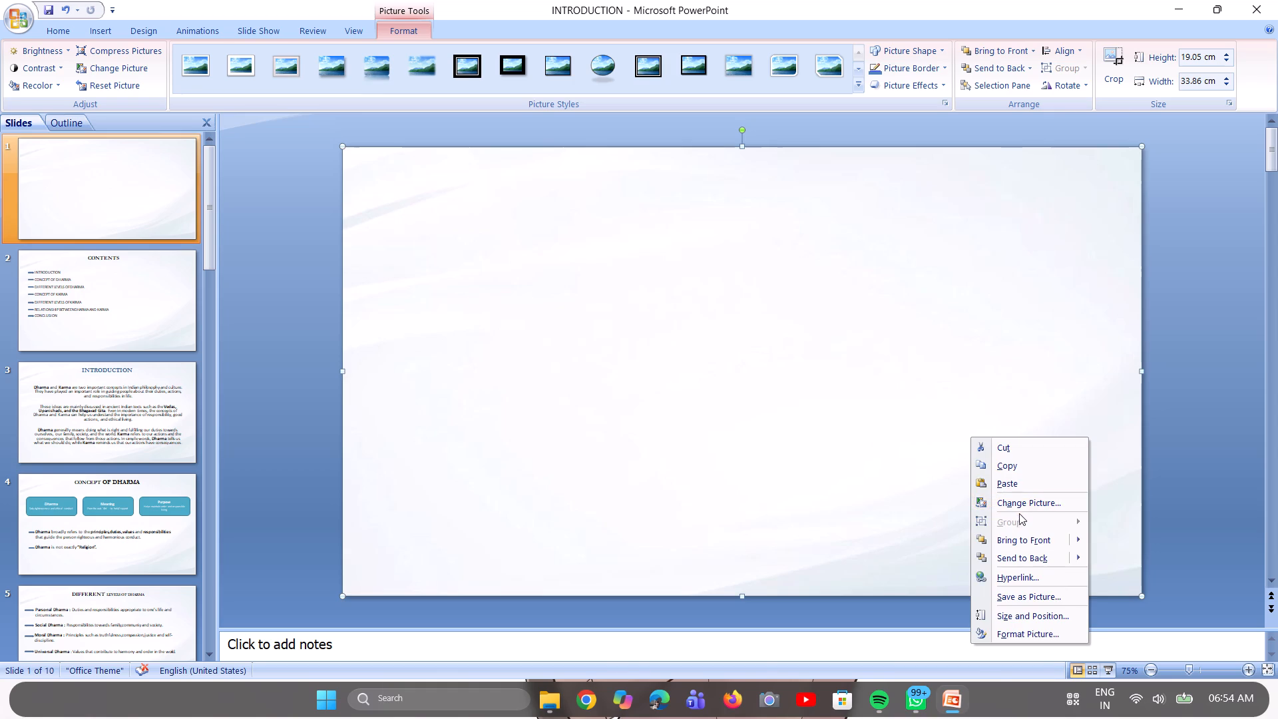
click(1013, 558)
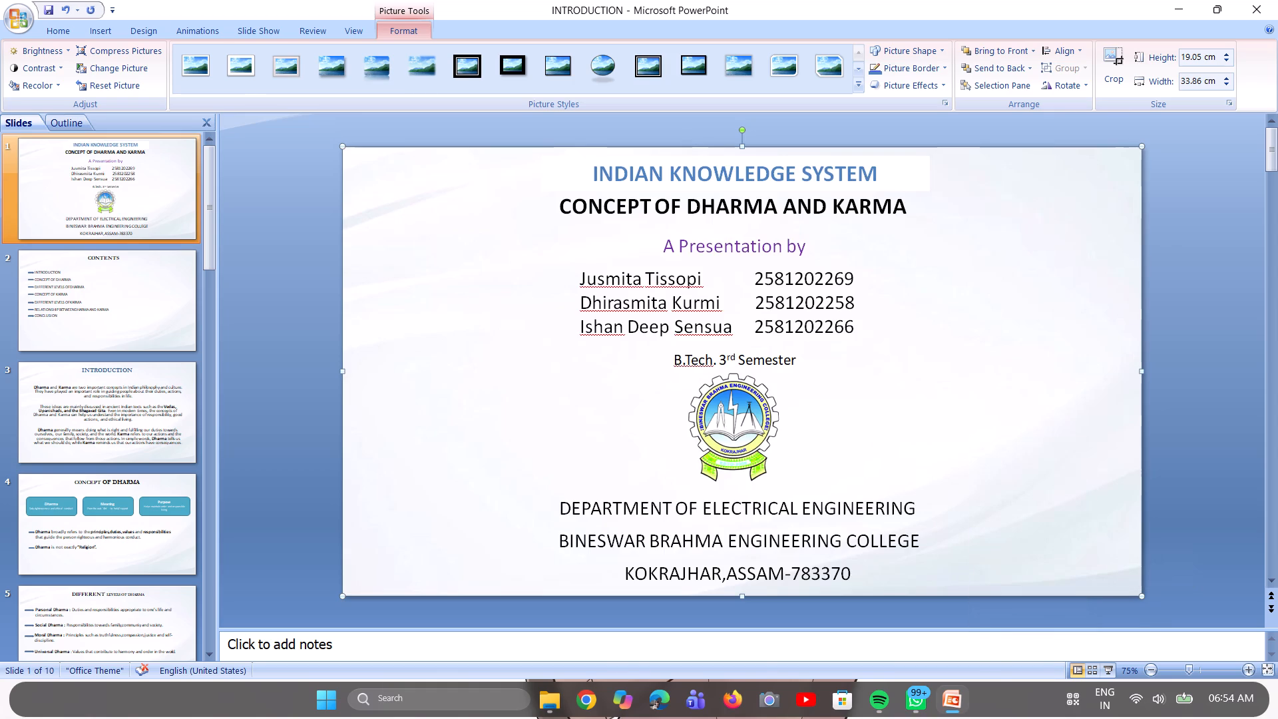
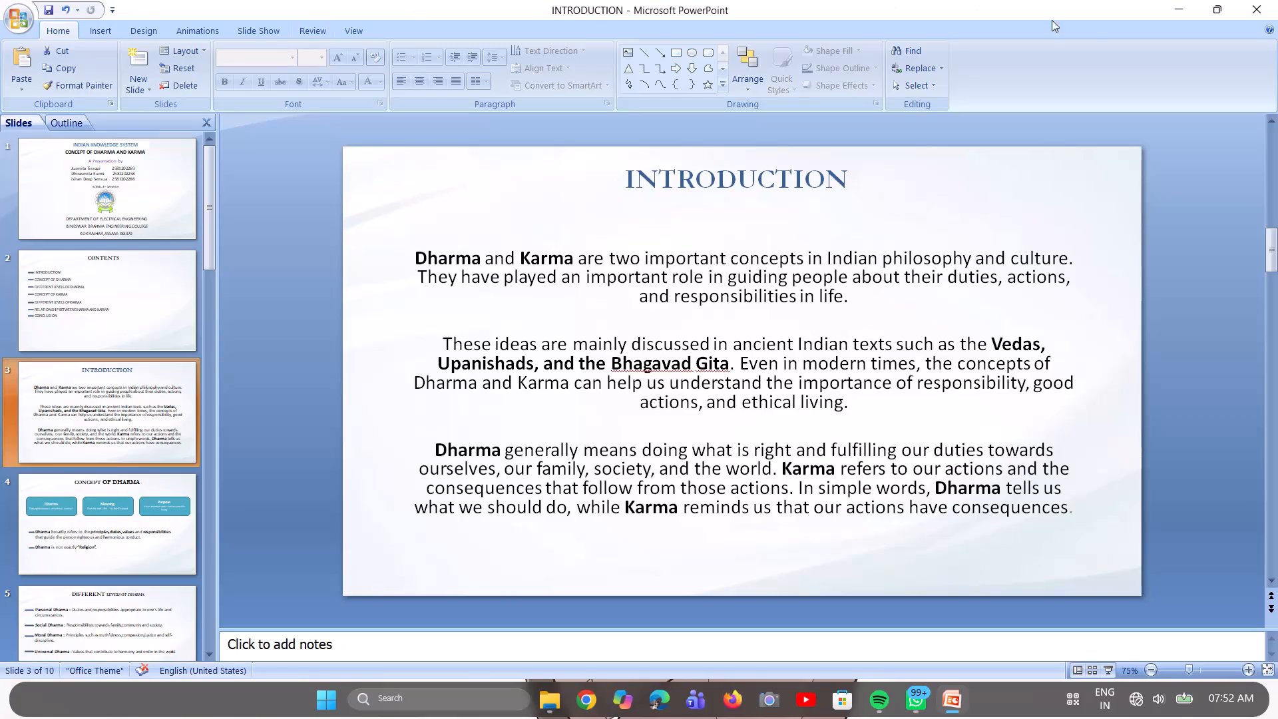
Close the INTRODUCTION presentation.
click(1261, 10)
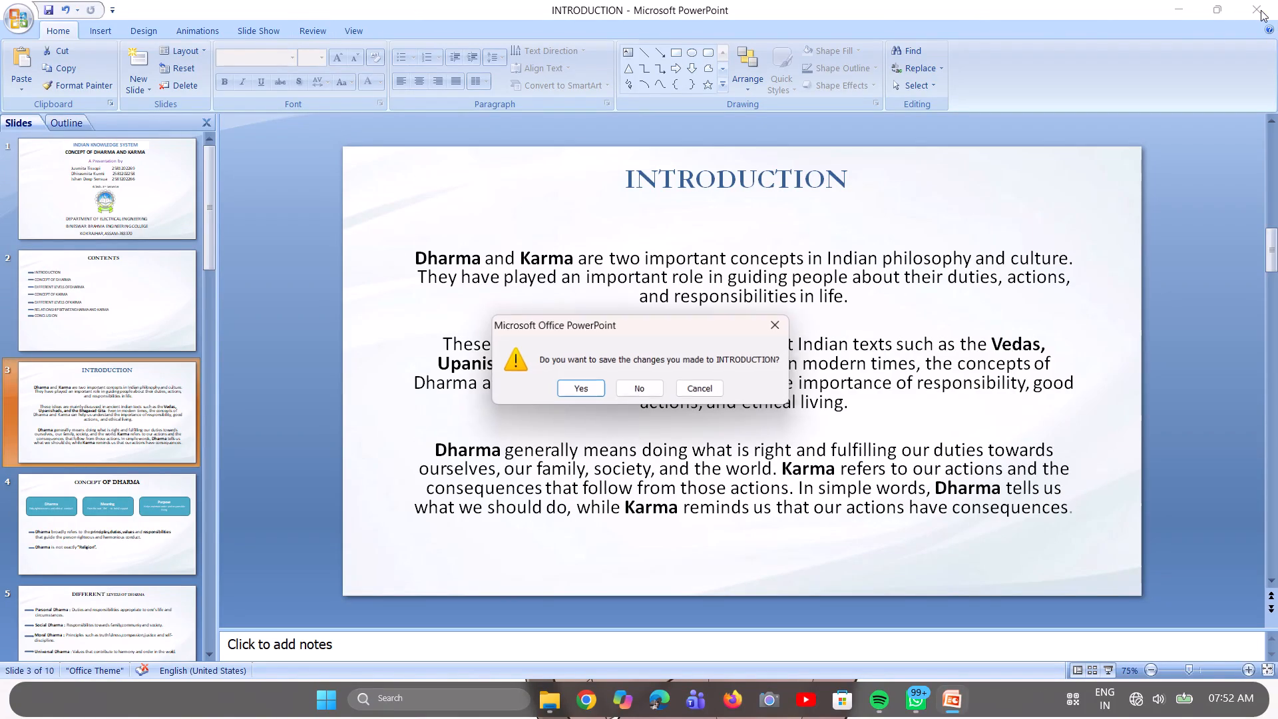
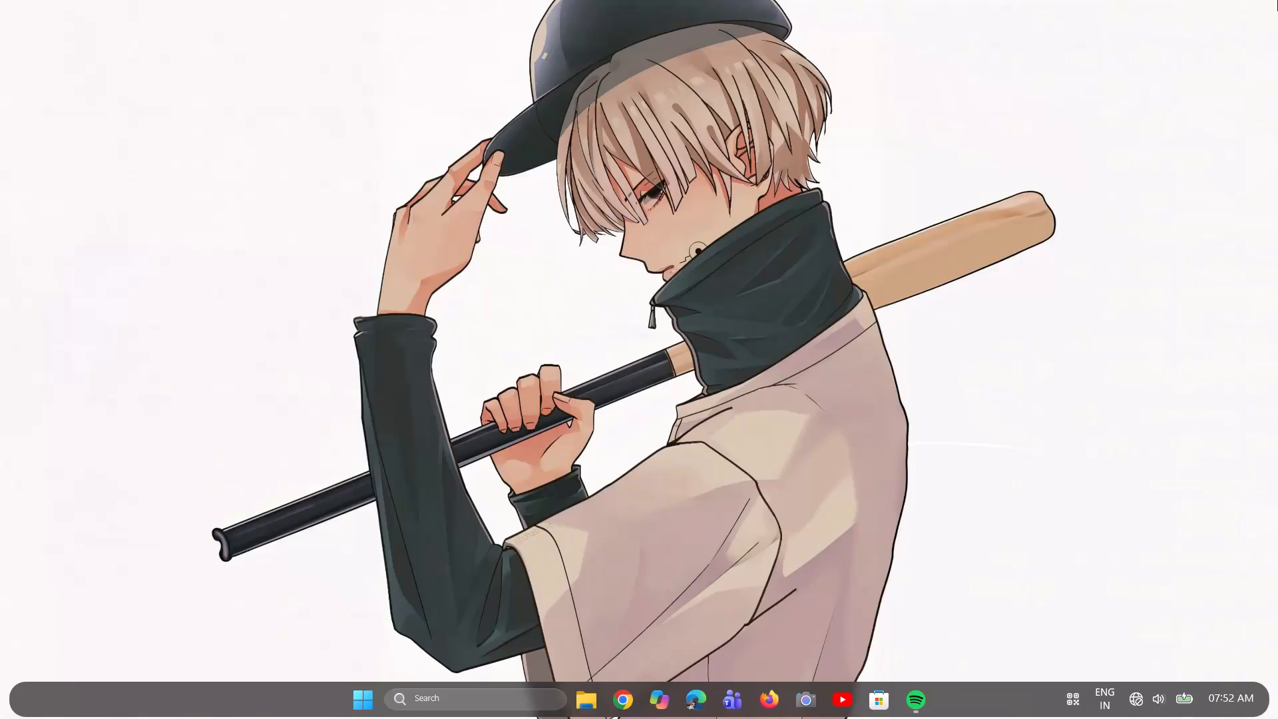
Shut down the computer from the Windows desktop.
key(alt+F4)
key(alt+F4)
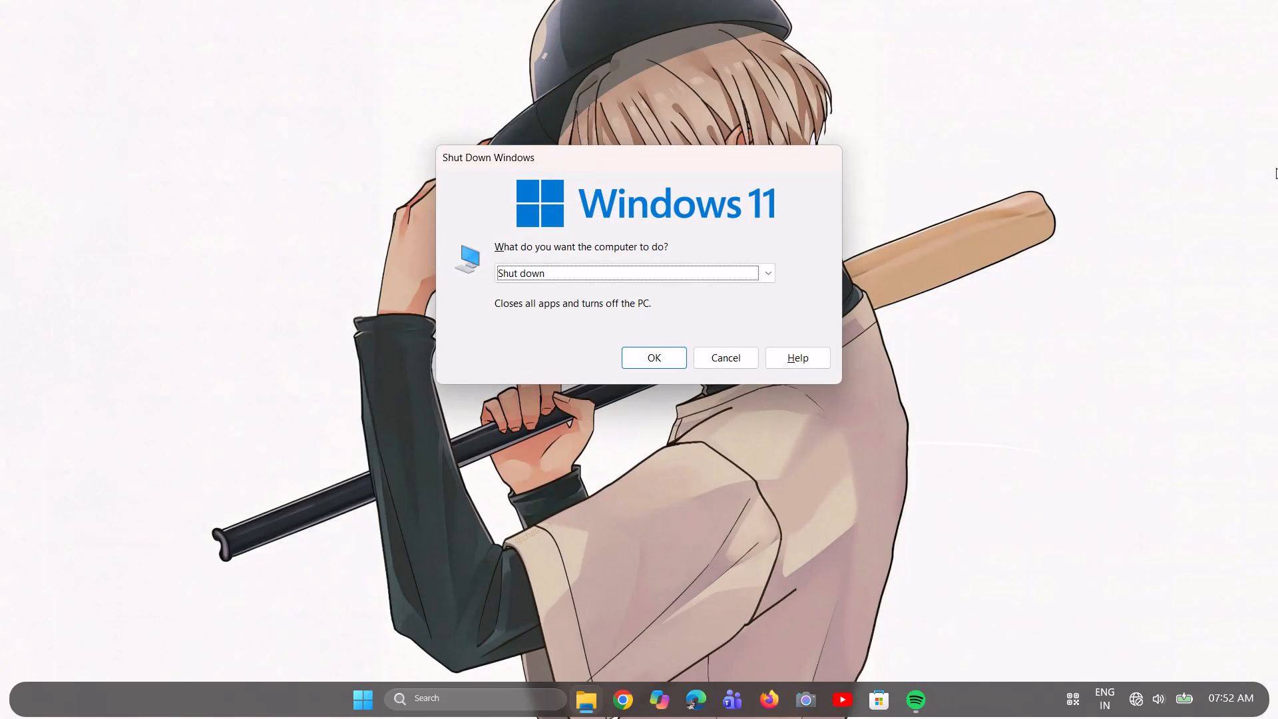
key(Return)
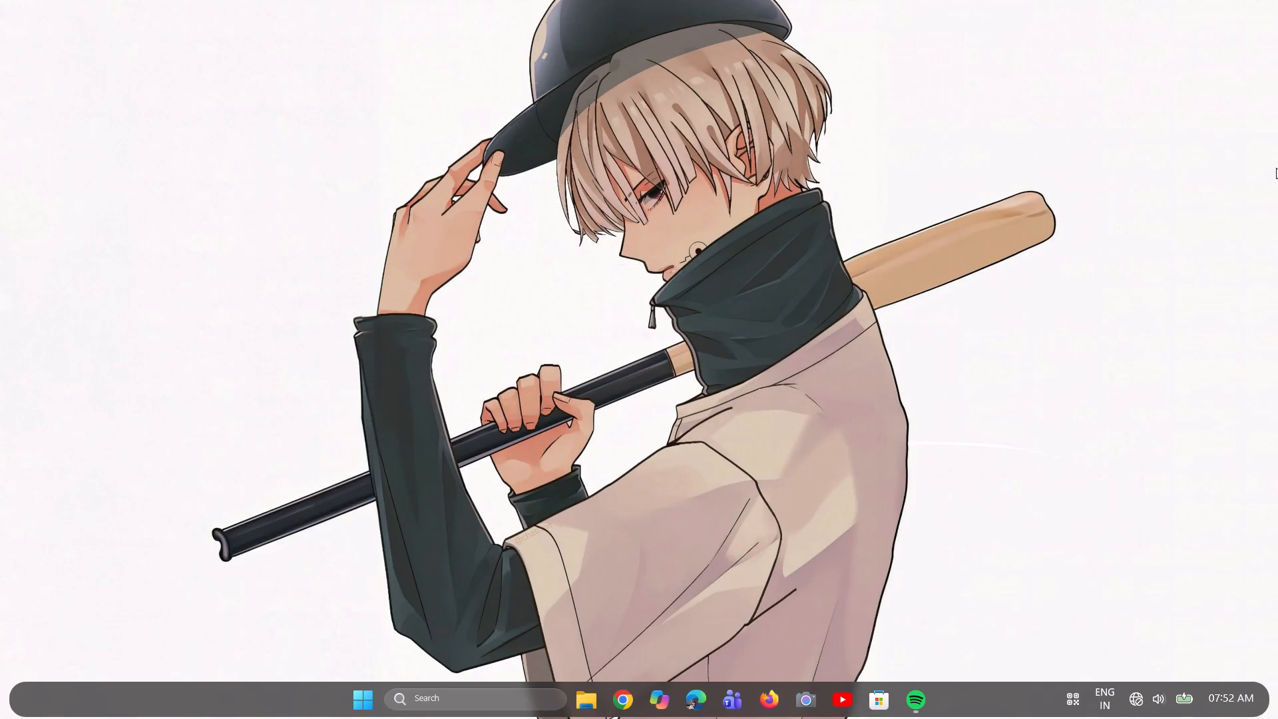